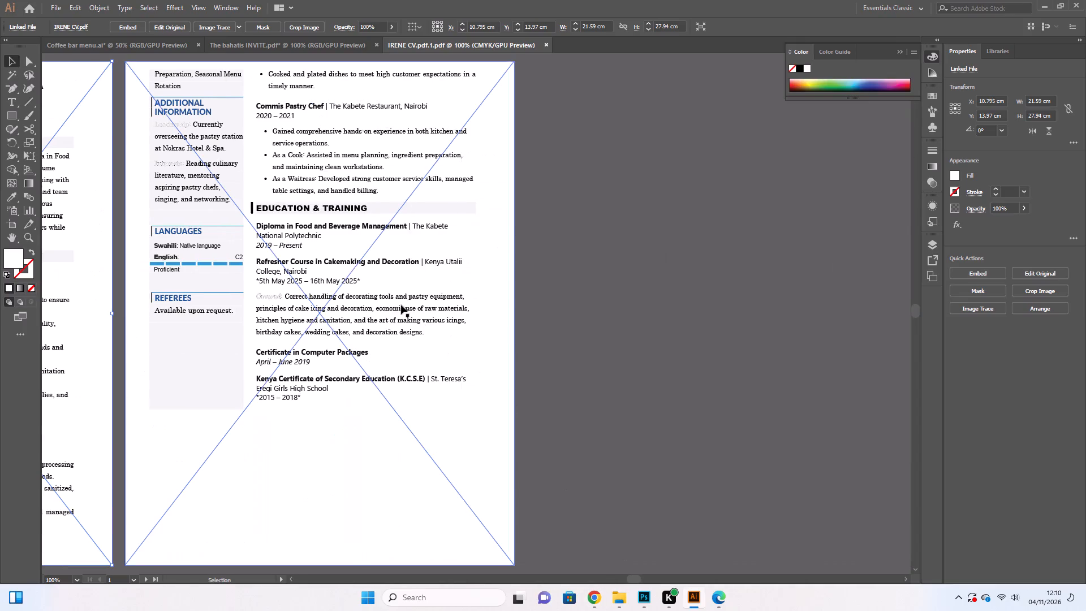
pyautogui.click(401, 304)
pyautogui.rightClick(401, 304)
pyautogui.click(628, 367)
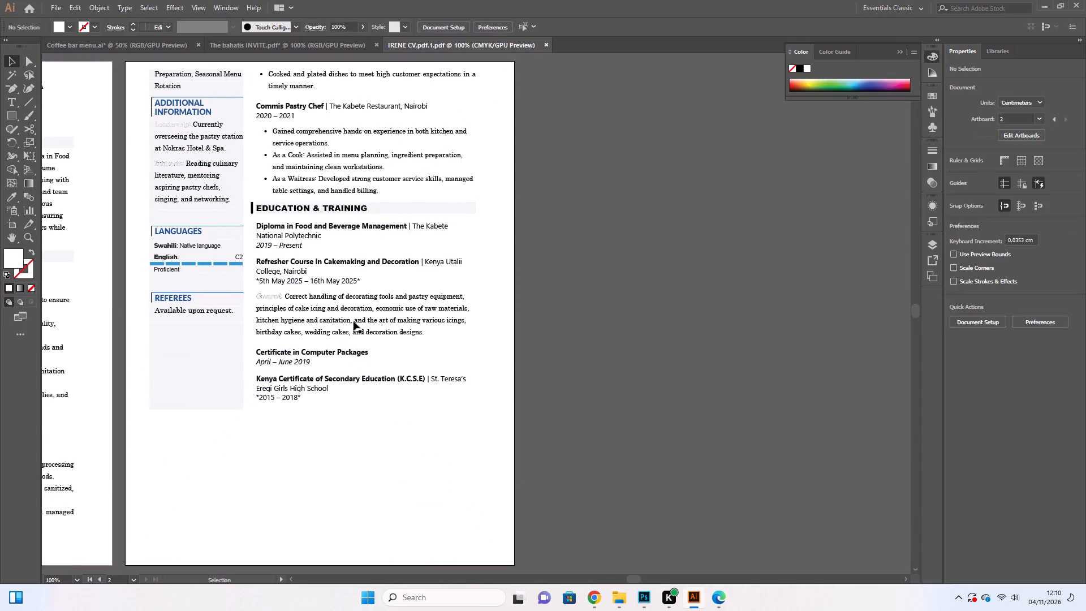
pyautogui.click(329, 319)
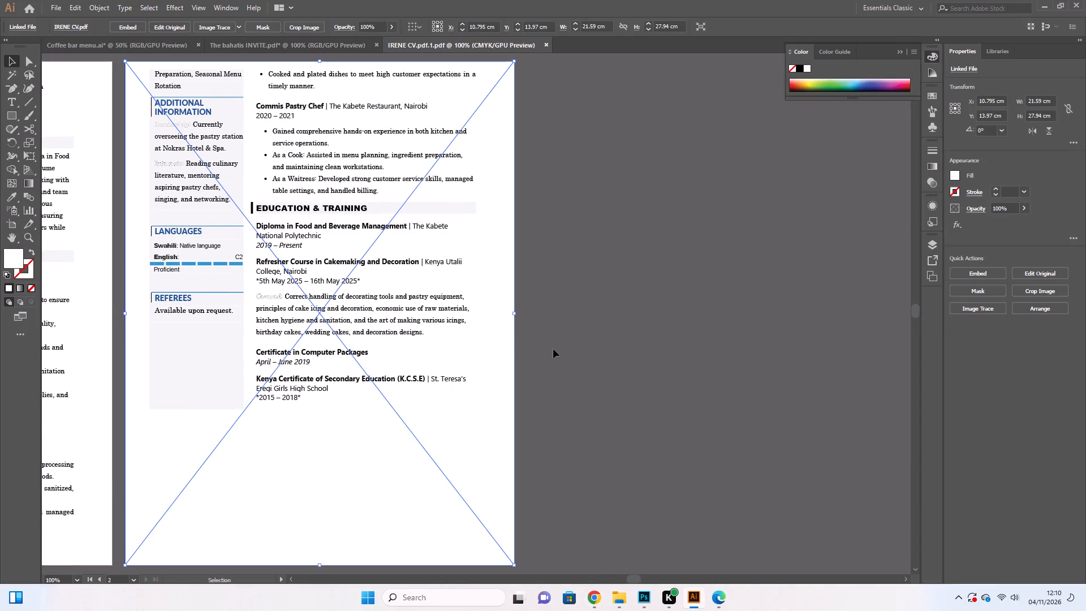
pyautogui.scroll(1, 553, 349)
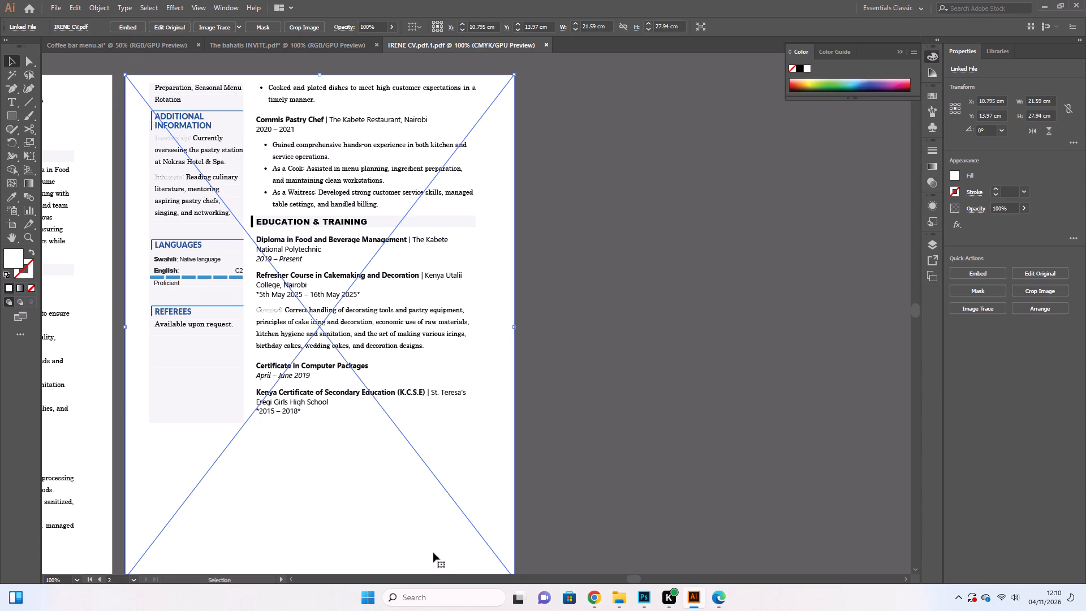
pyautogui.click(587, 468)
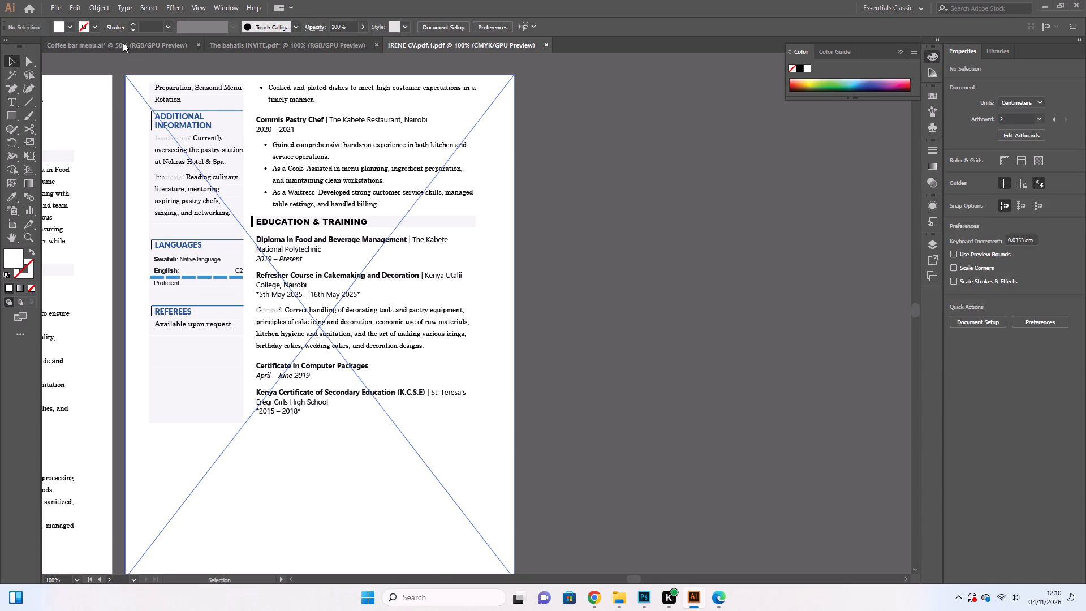
# Paste the copied chat screenshot and move it off the artboard, just to the right of the CV's second page.
pyautogui.click(78, 5)
pyautogui.click(104, 72)
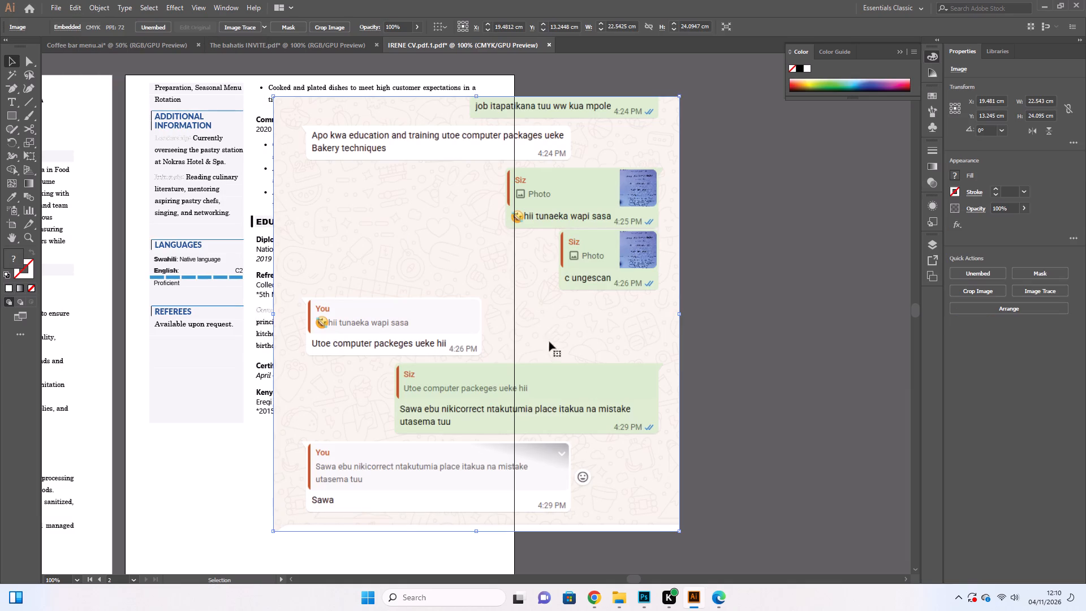
pyautogui.moveTo(518, 356); pyautogui.dragTo(693, 347)
pyautogui.moveTo(623, 360); pyautogui.dragTo(691, 356)
pyautogui.moveTo(667, 362); pyautogui.dragTo(676, 364)
pyautogui.click(575, 448)
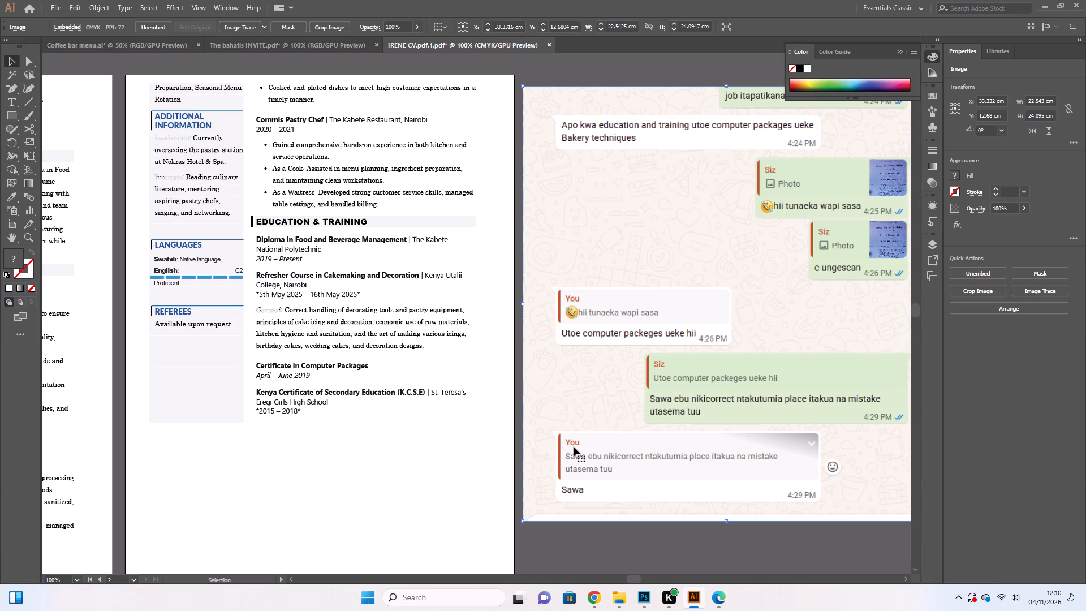
pyautogui.scroll(2, 766, 455)
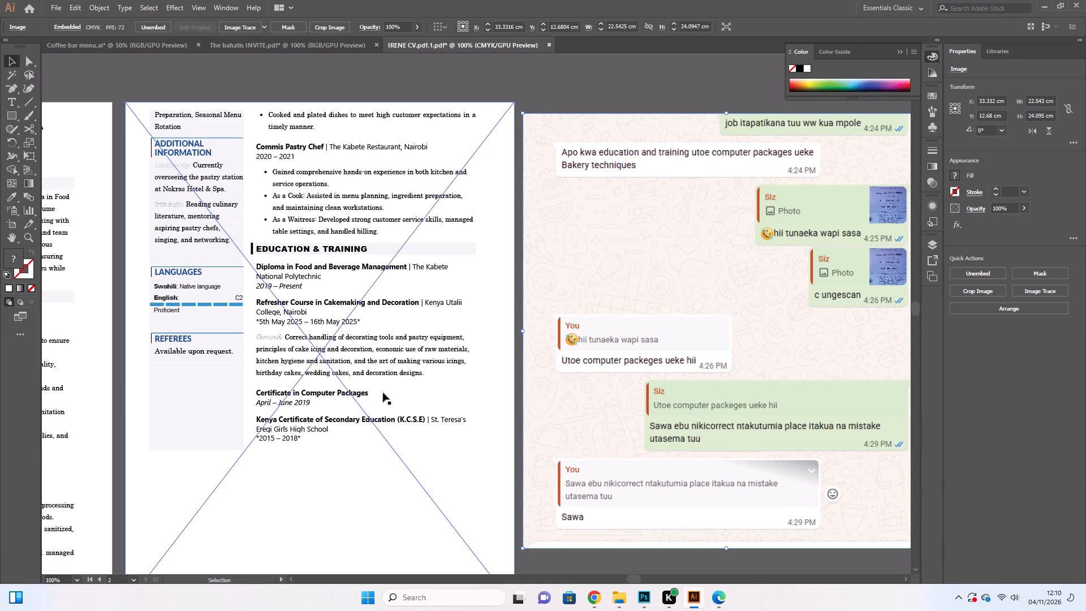
pyautogui.click(360, 393)
pyautogui.scroll(-4, 449, 380)
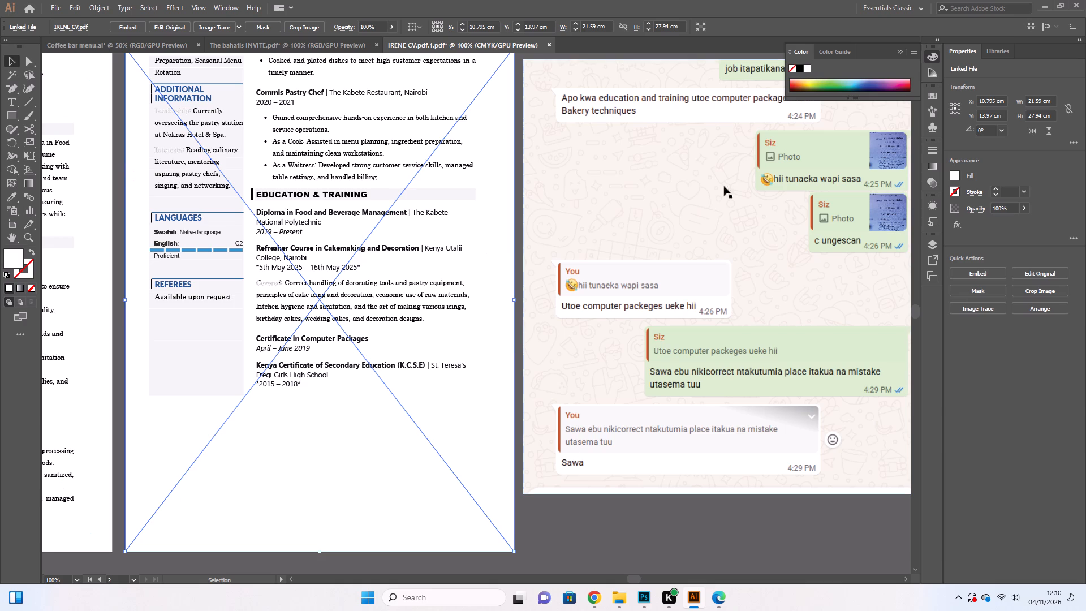
pyautogui.moveTo(744, 187); pyautogui.dragTo(743, 218)
# Cover the "Certificate in Computer Packages" heading with a white, strokeless rectangle about 6.5 cm wide and 0.7 cm high.
pyautogui.scroll(-2, 285, 266)
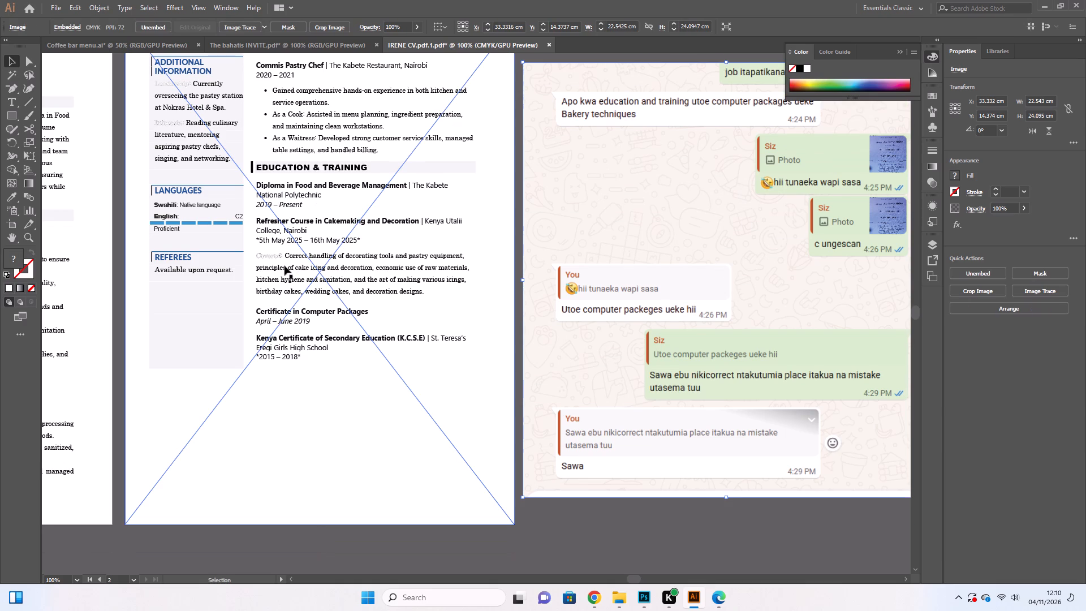
pyautogui.click(15, 110)
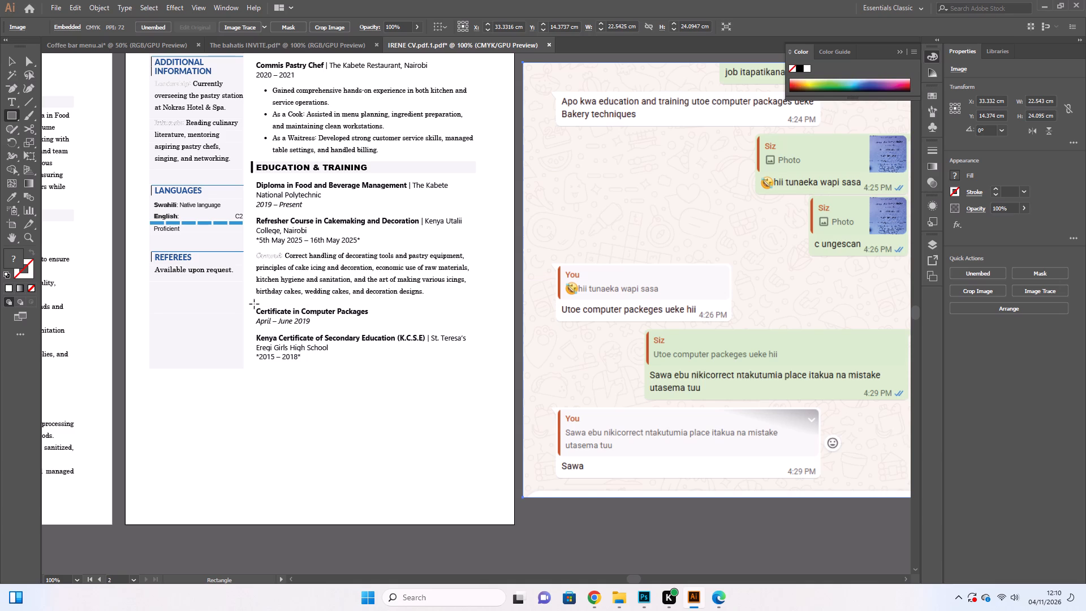
pyautogui.moveTo(254, 304); pyautogui.dragTo(266, 307)
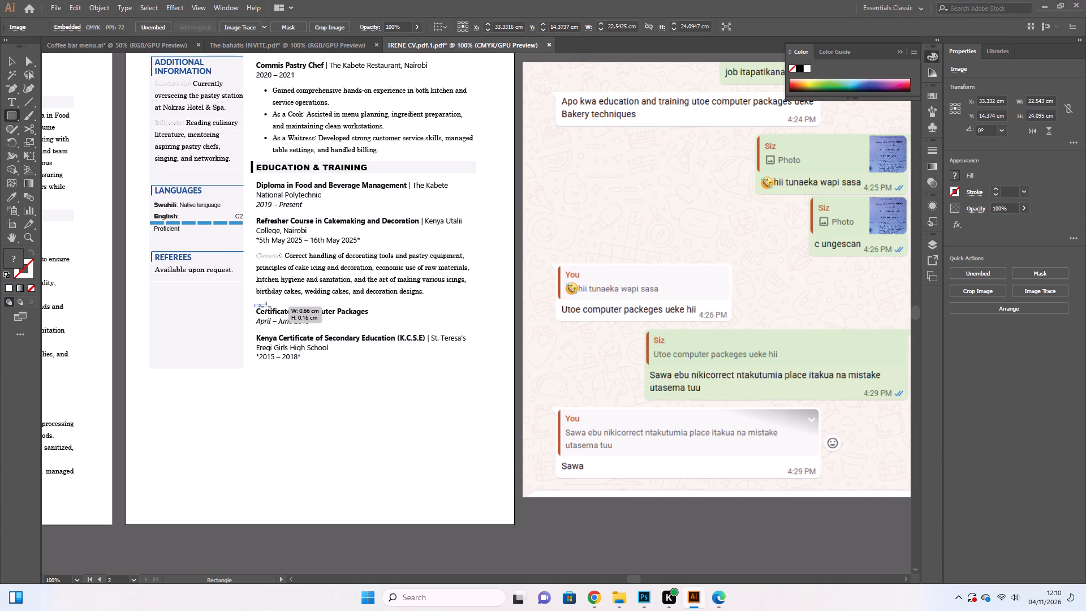
pyautogui.moveTo(266, 307); pyautogui.dragTo(310, 311)
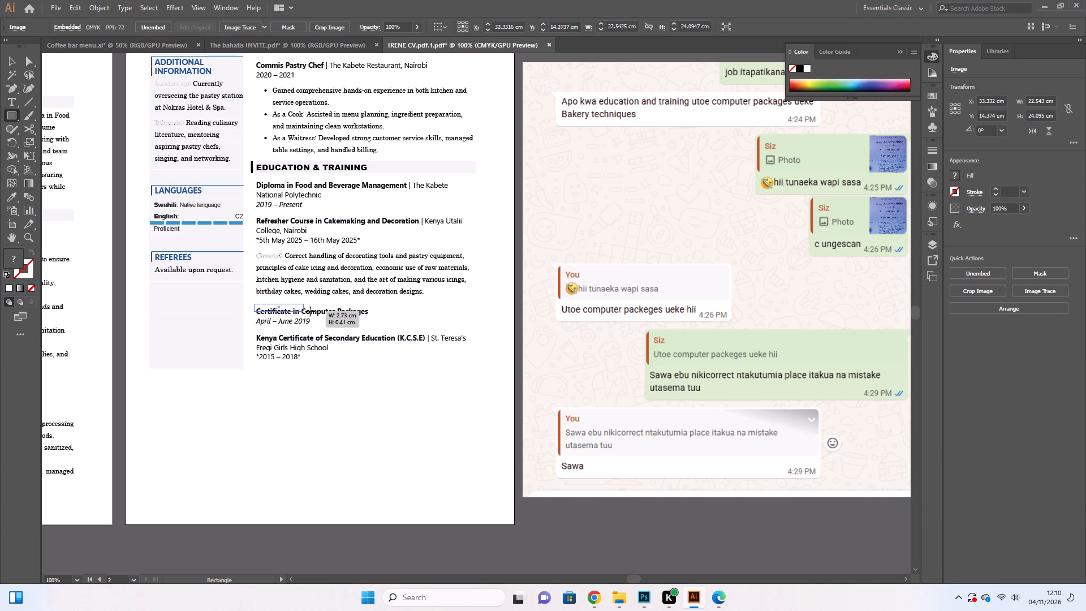
pyautogui.moveTo(310, 311); pyautogui.dragTo(369, 317)
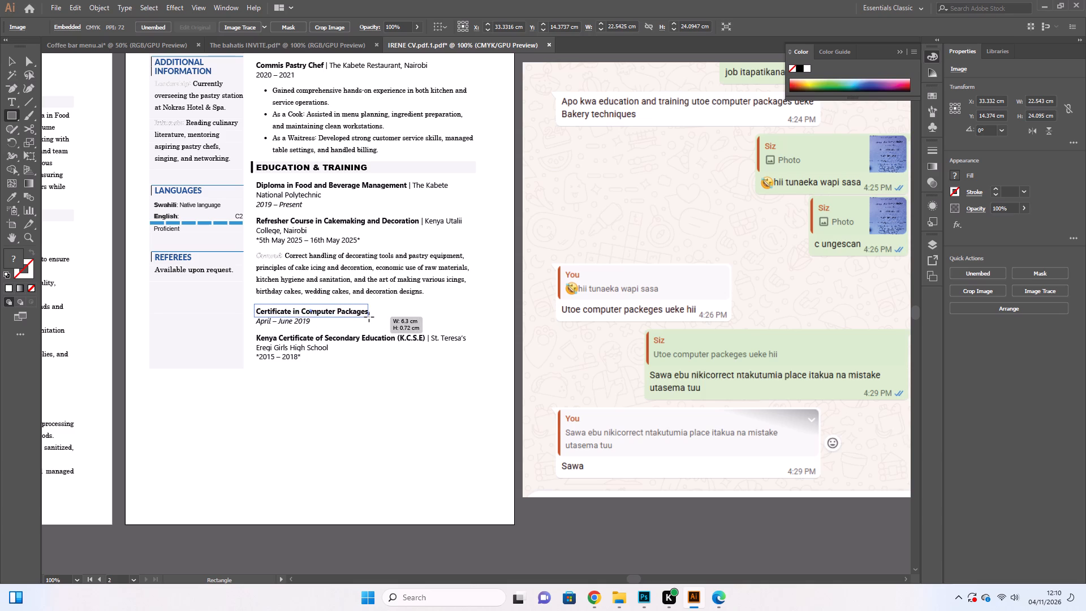
pyautogui.moveTo(369, 317); pyautogui.dragTo(372, 316)
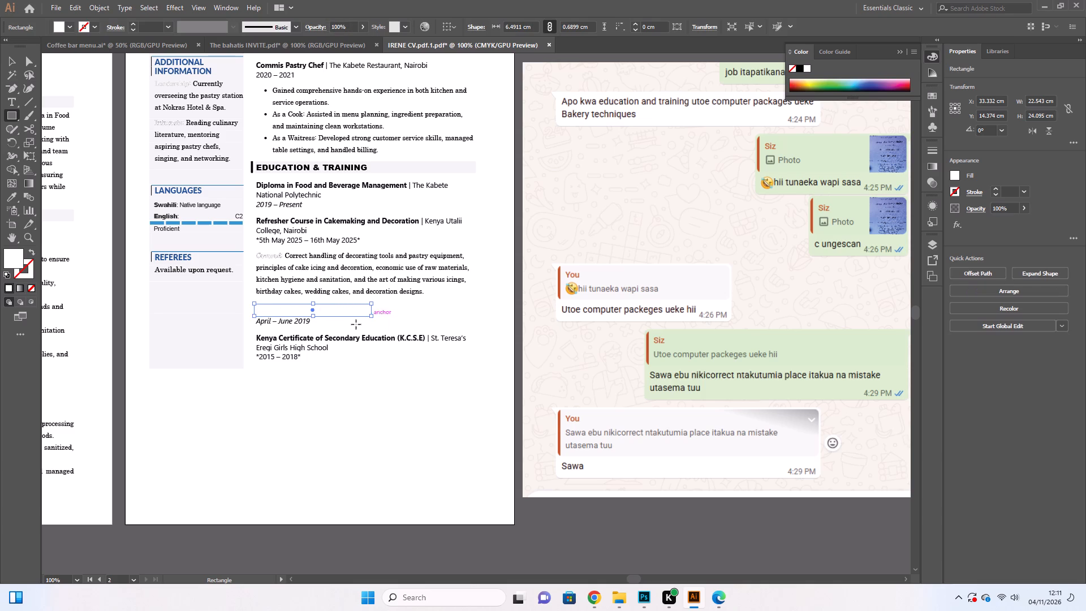
pyautogui.click(10, 56)
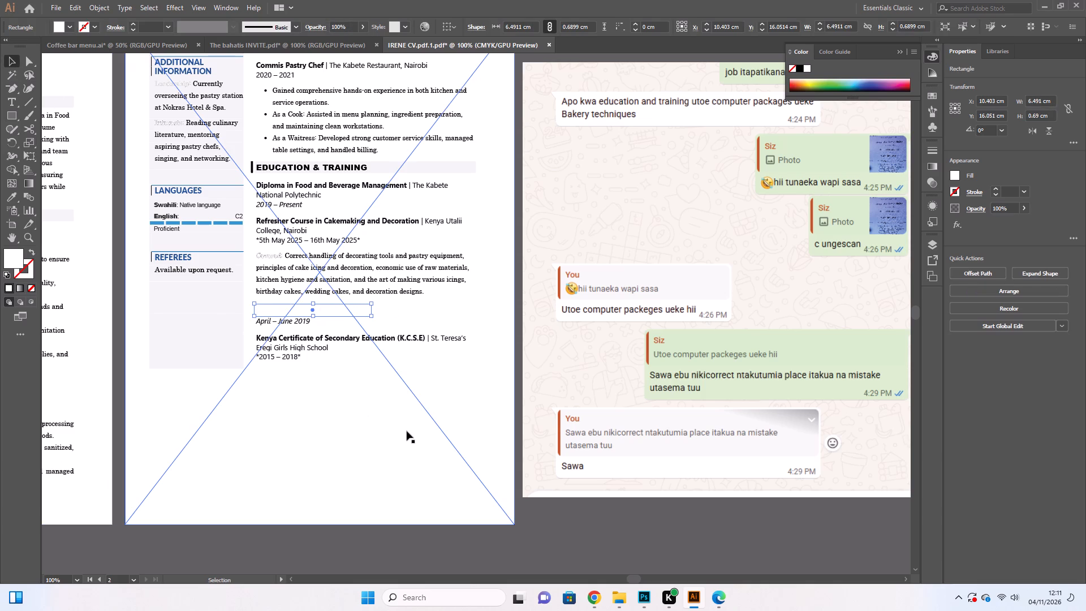
pyautogui.click(398, 523)
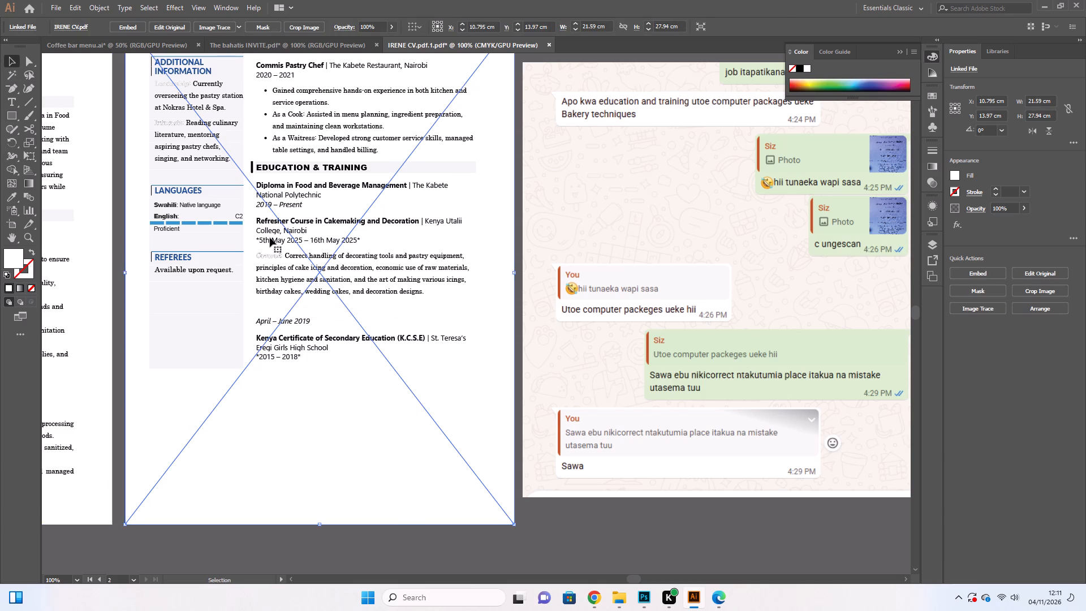
# Add a text line on the empty canvas below the chat screenshot, replacing the placeholder with wording that begins "Backery T".
pyautogui.scroll(-2, 262, 233)
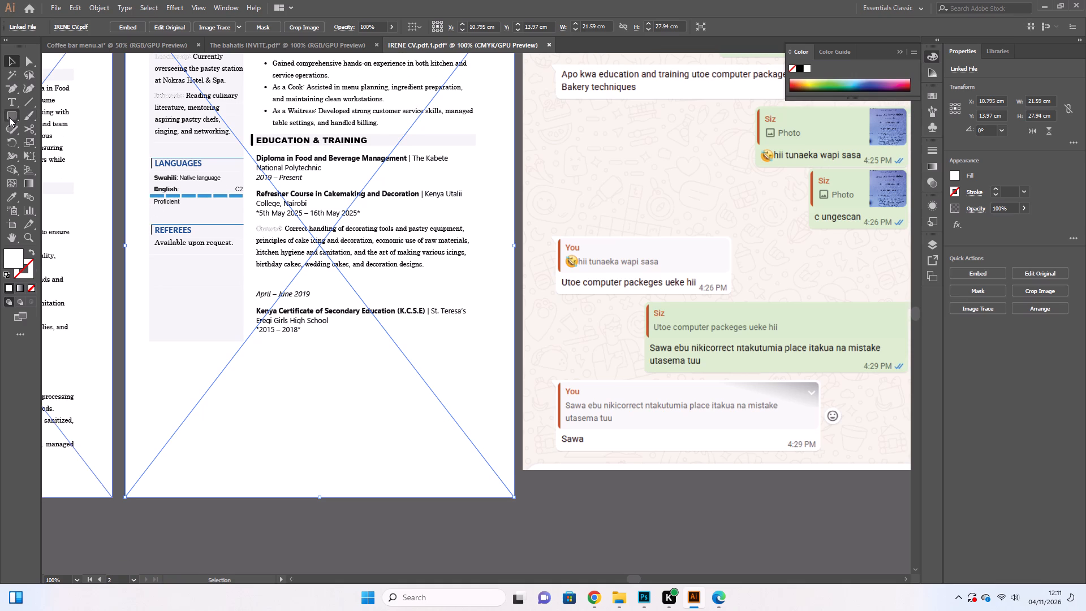
pyautogui.click(8, 102)
pyautogui.click(600, 530)
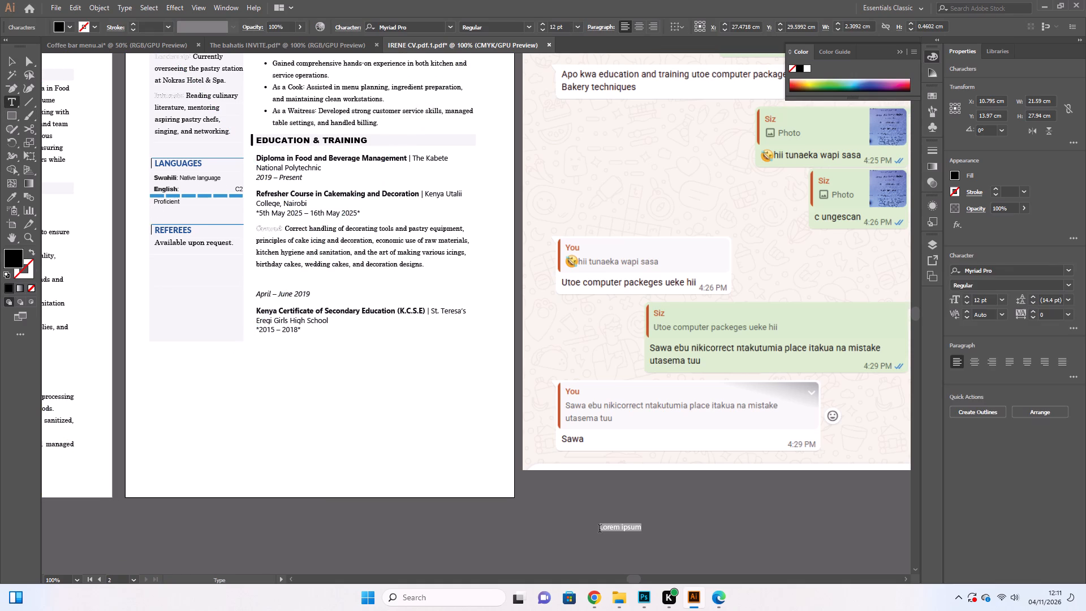
pyautogui.press('BackSpace')
pyautogui.press('BackSpace')
pyautogui.press('BackSpace')
pyautogui.press('BackSpace')
pyautogui.press('BackSpace')
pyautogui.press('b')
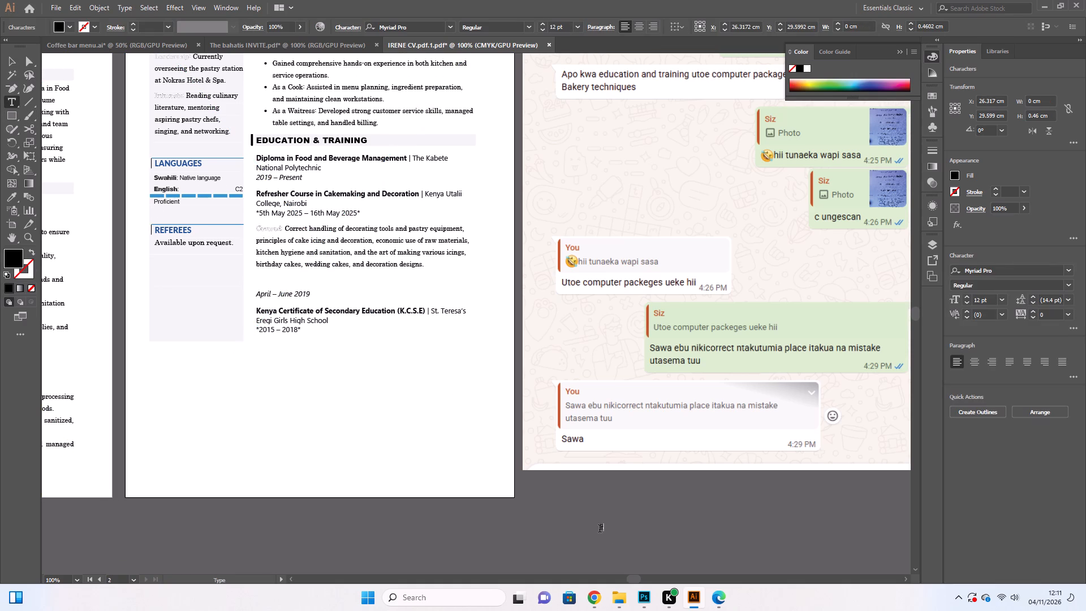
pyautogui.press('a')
# Complete the new text line below the page so it reads "Backery Techniques".
pyautogui.press('BackSpace')
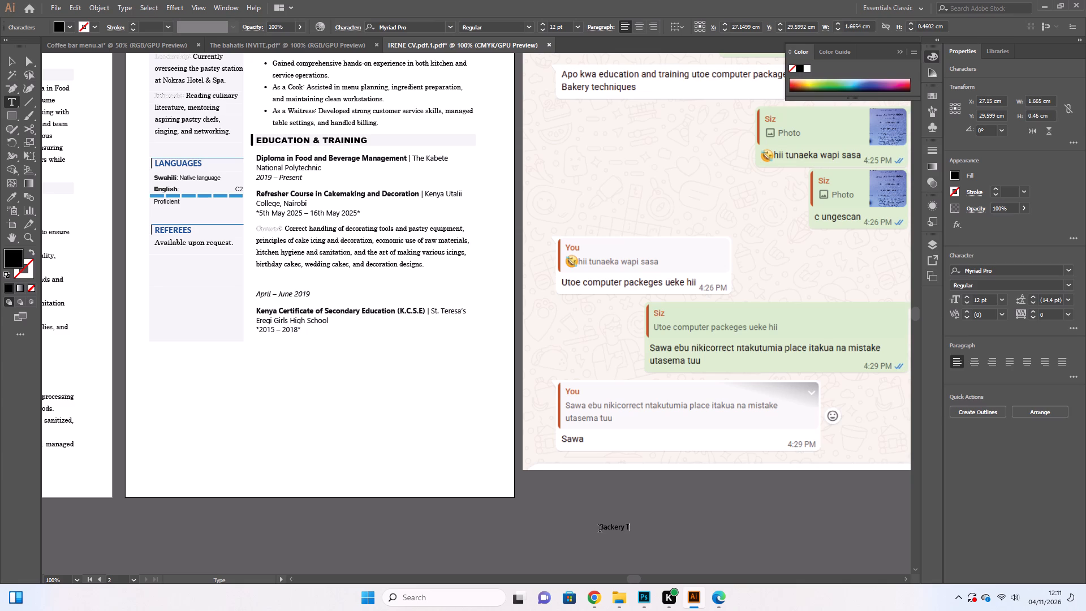
pyautogui.write('echni')
pyautogui.write('ques')
pyautogui.click(10, 66)
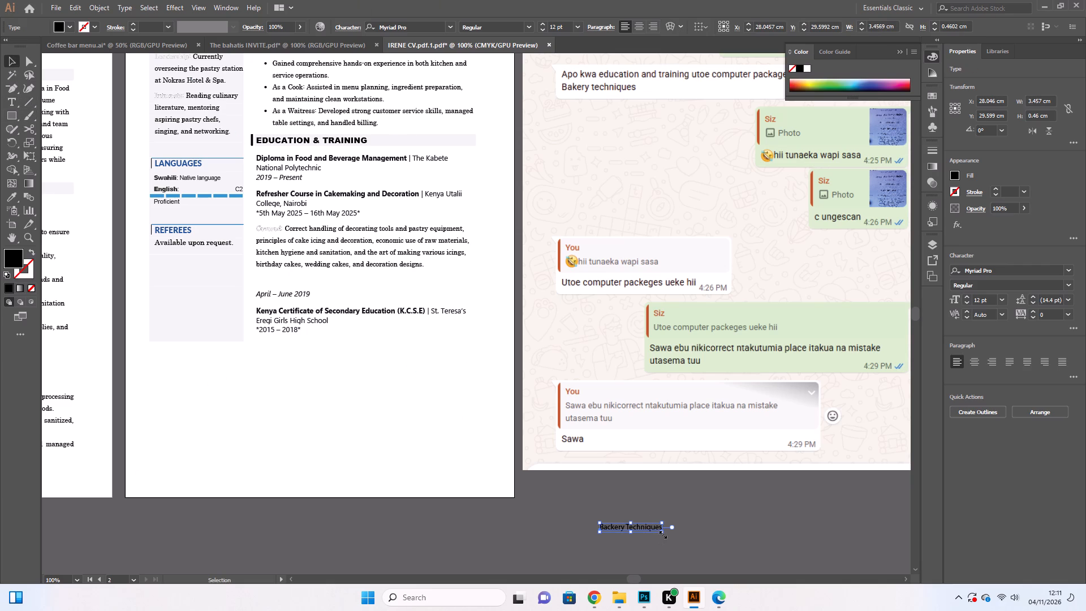
# Move the "Backery Techniques" text into the blank line above "April – June 2019" and scale it to about 20 pt.
pyautogui.moveTo(662, 533); pyautogui.dragTo(697, 543)
pyautogui.moveTo(673, 532); pyautogui.dragTo(514, 465)
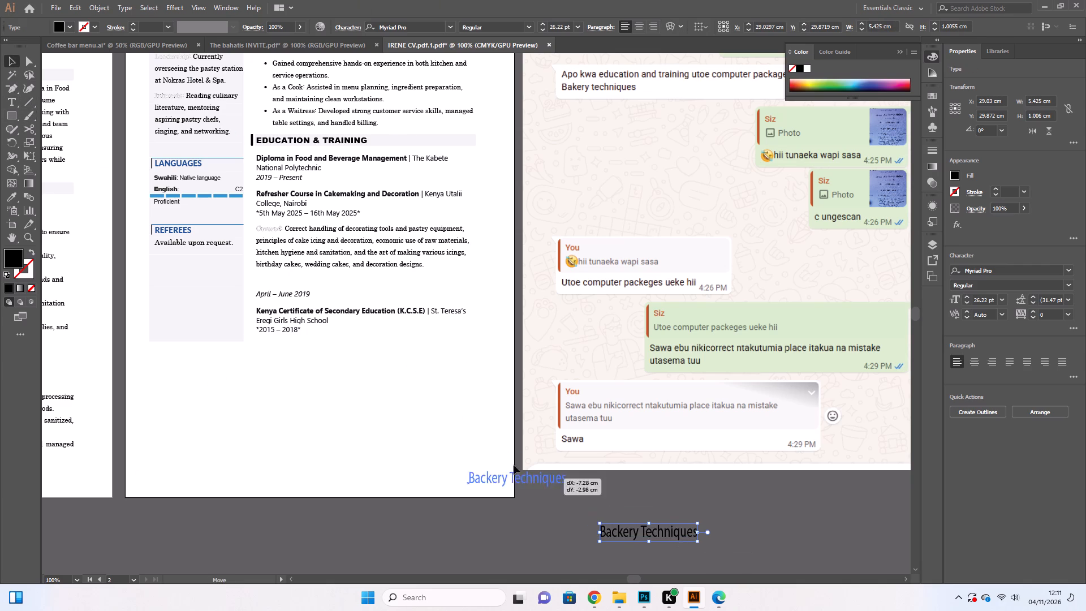
pyautogui.moveTo(514, 465); pyautogui.dragTo(370, 381)
pyautogui.moveTo(370, 381); pyautogui.dragTo(336, 279)
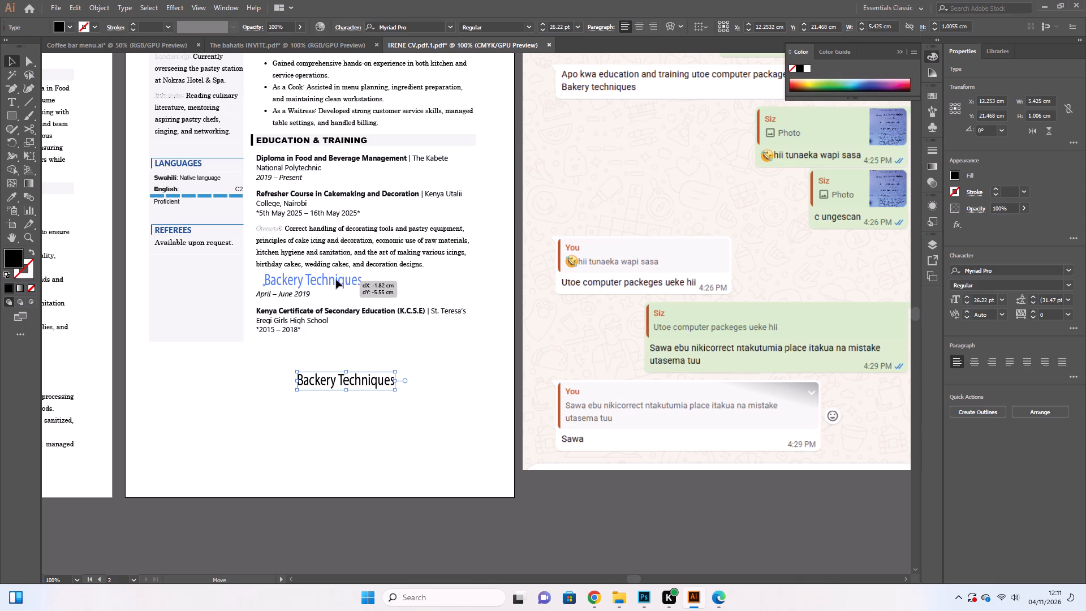
pyautogui.moveTo(336, 279); pyautogui.dragTo(332, 279)
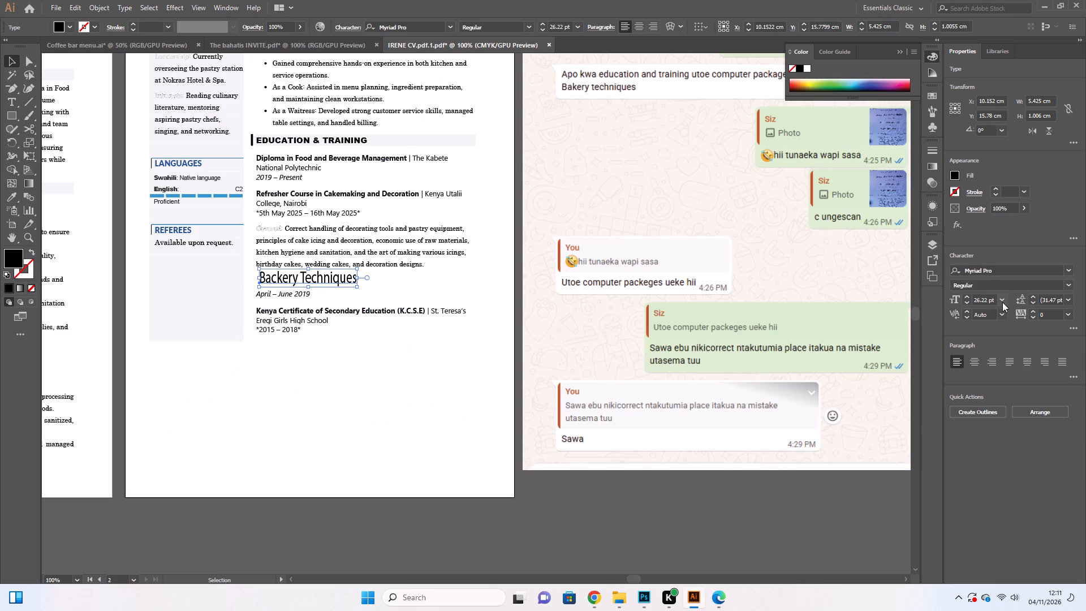
pyautogui.hotkey('ctrl', 'z')
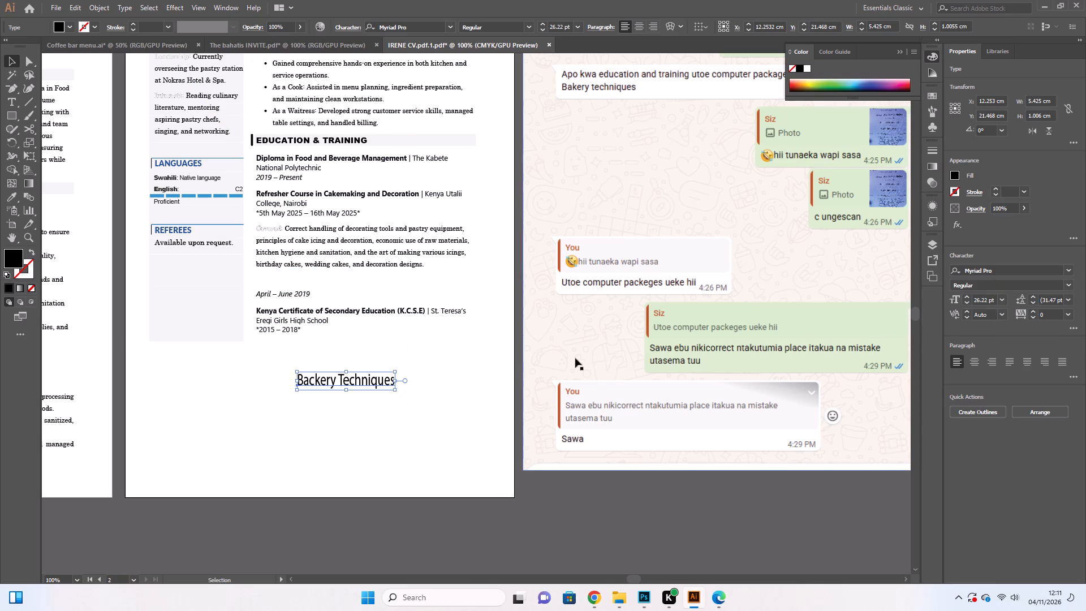
pyautogui.moveTo(377, 382); pyautogui.dragTo(337, 282)
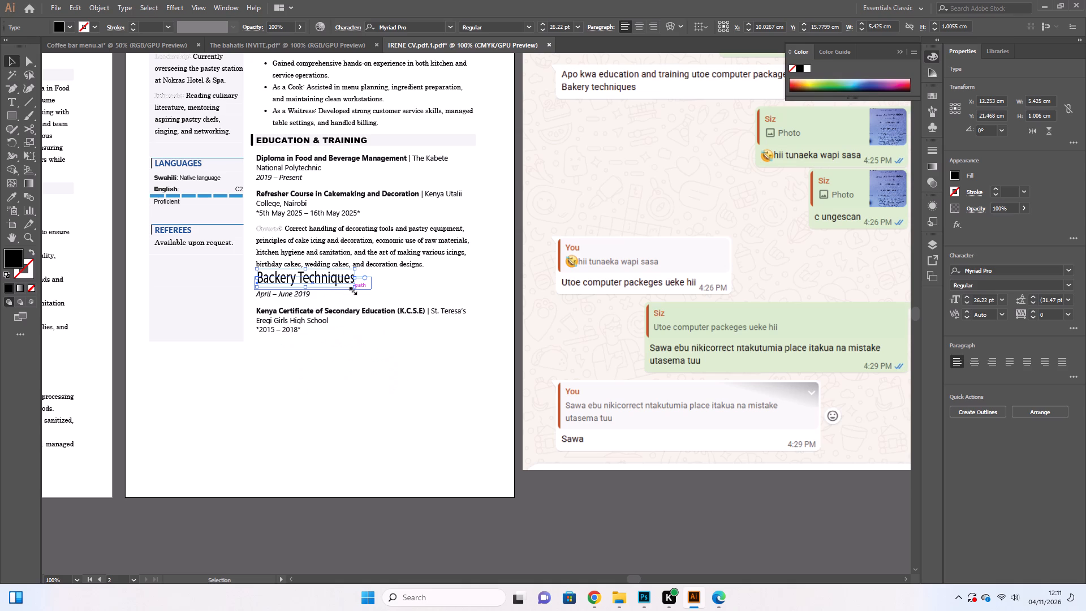
pyautogui.moveTo(356, 289); pyautogui.dragTo(339, 281)
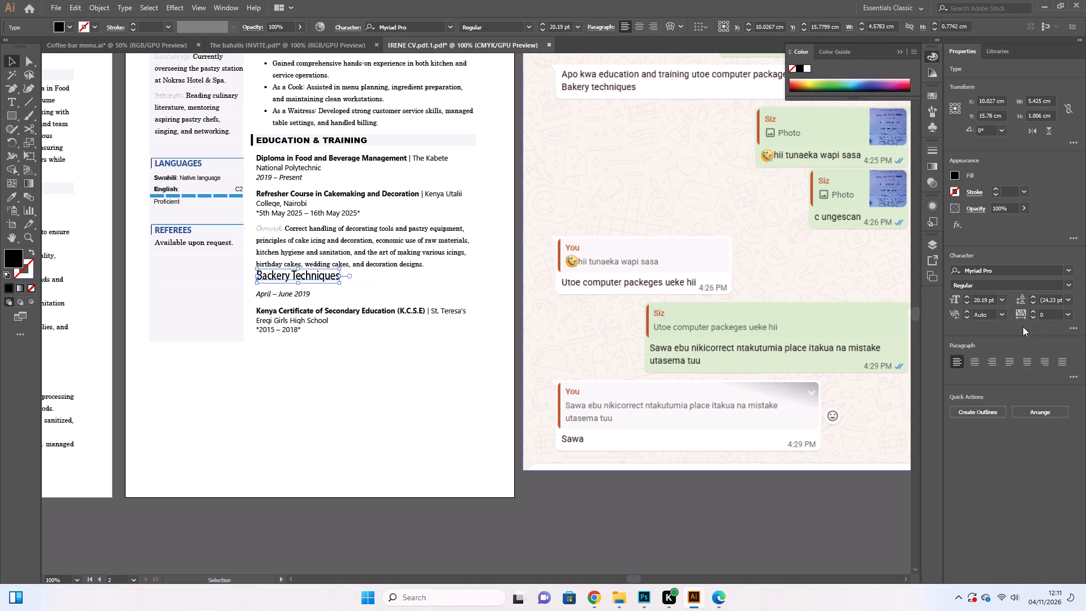
# Set the "Backery Techniques" text to the Bold style of Myriad Pro.
pyautogui.click(1067, 285)
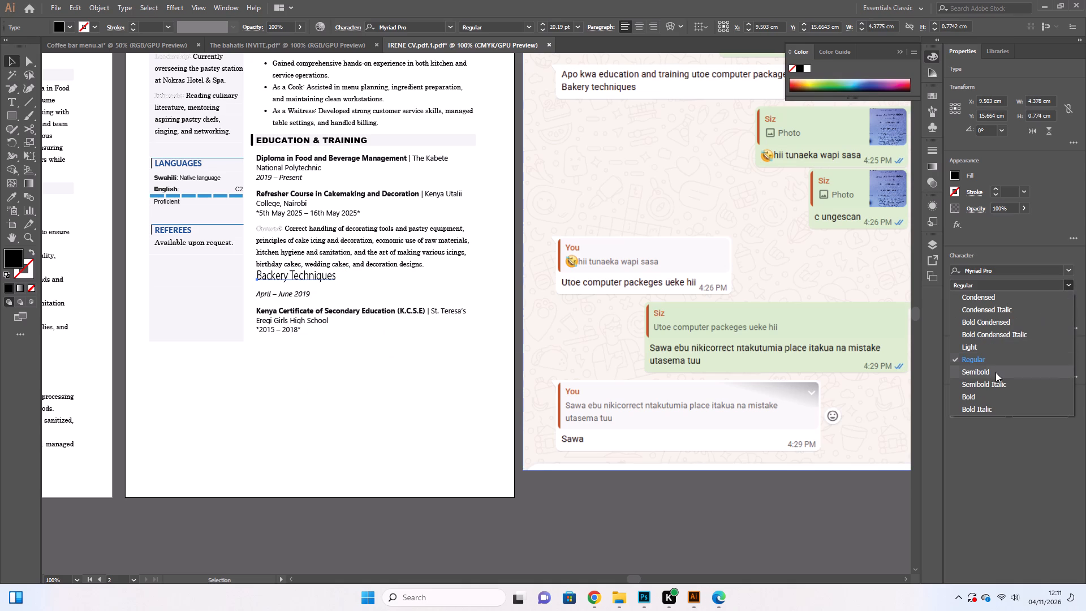
pyautogui.click(984, 401)
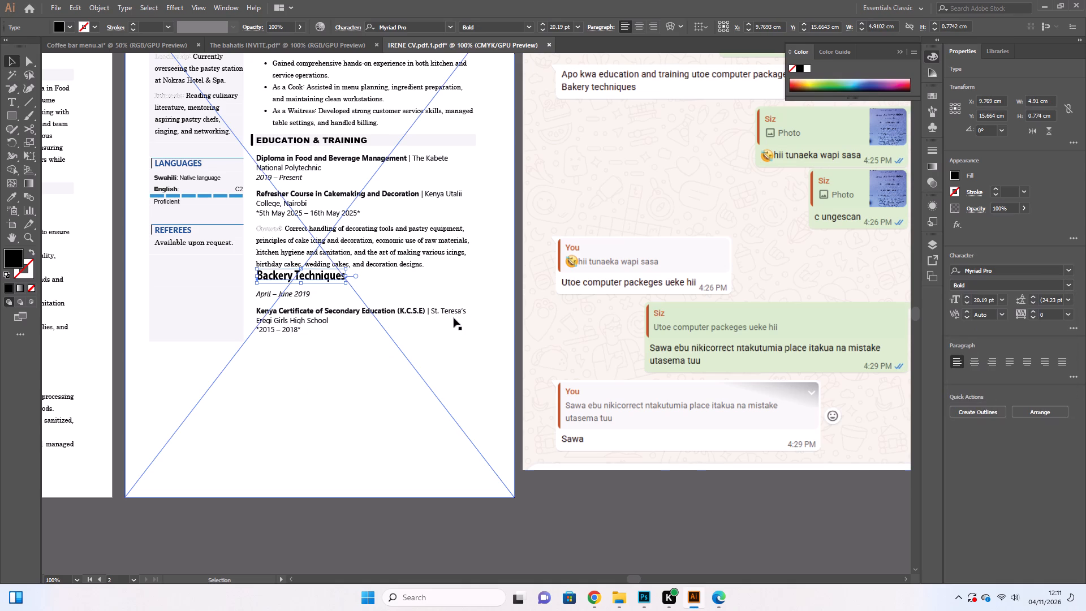
# Scale the bold "Backery Techniques" heading down to about 11.7 pt to suit the neighbouring course headings.
pyautogui.hotkey('ctrl', '=')
pyautogui.hotkey('ctrl', '=')
pyautogui.hotkey('ctrl', '=')
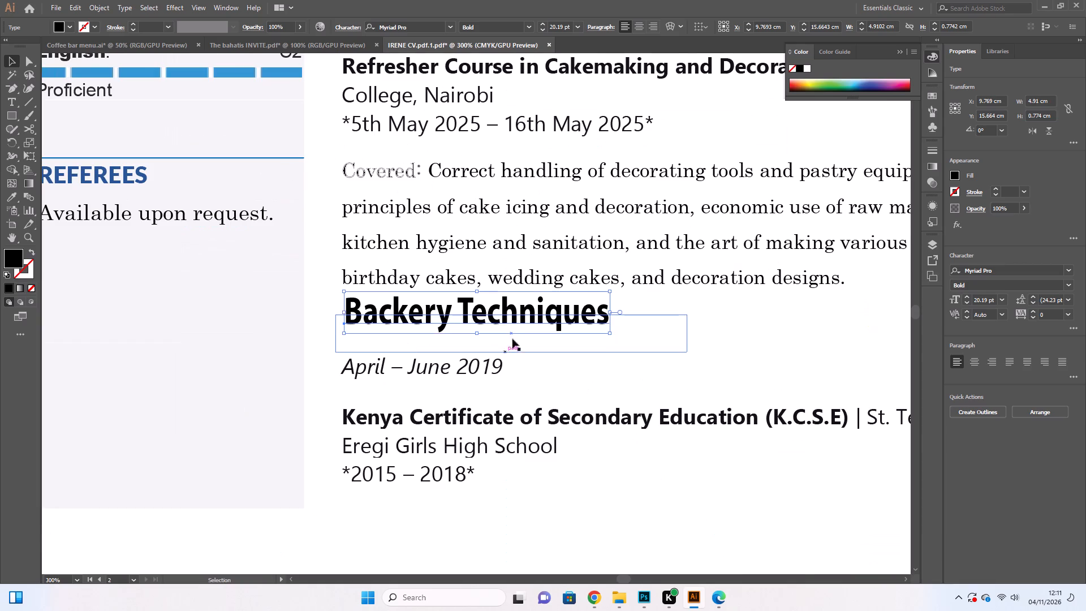
pyautogui.moveTo(609, 291); pyautogui.dragTo(523, 312)
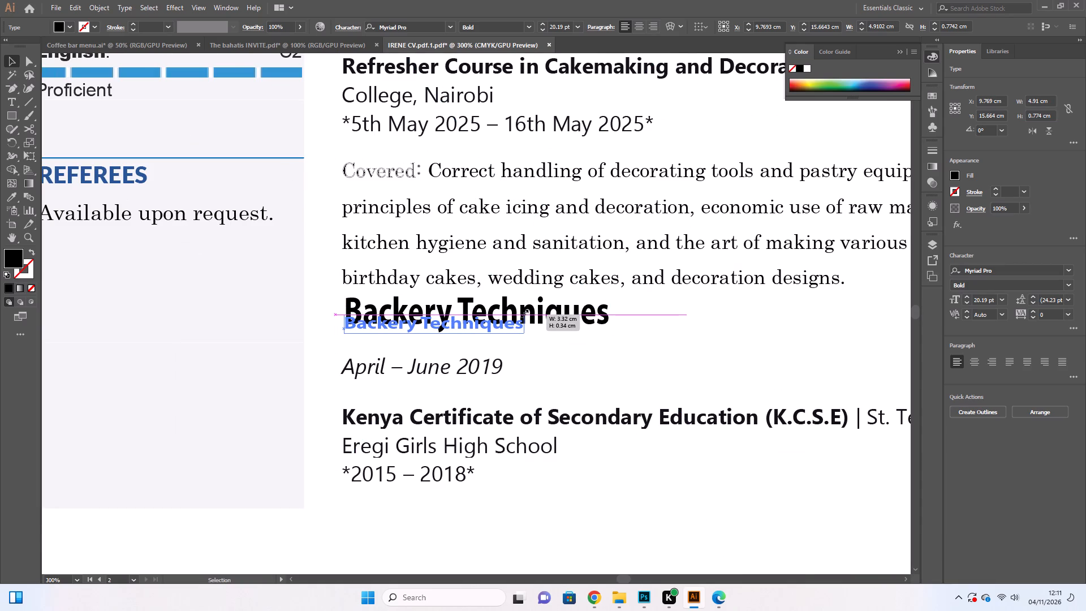
pyautogui.moveTo(523, 312); pyautogui.dragTo(521, 308)
pyautogui.scroll(2, 528, 326)
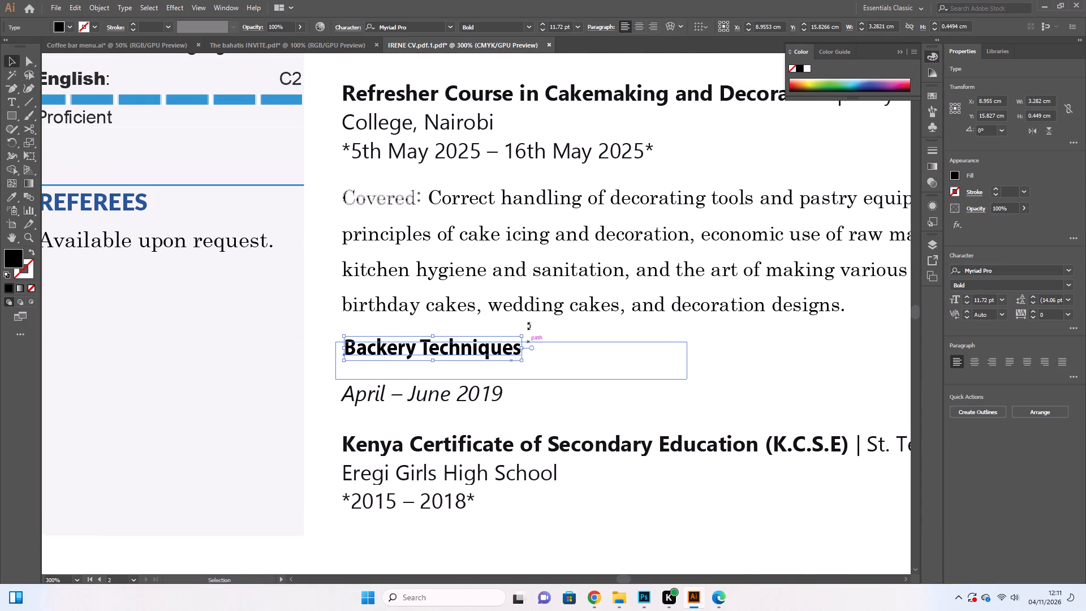
# Overlay the "Backery Techniques" heading on the start of the "Refresher Course" heading and scale it up to about 12.3 pt to match.
pyautogui.scroll(3, 528, 326)
pyautogui.moveTo(492, 384); pyautogui.dragTo(492, 153)
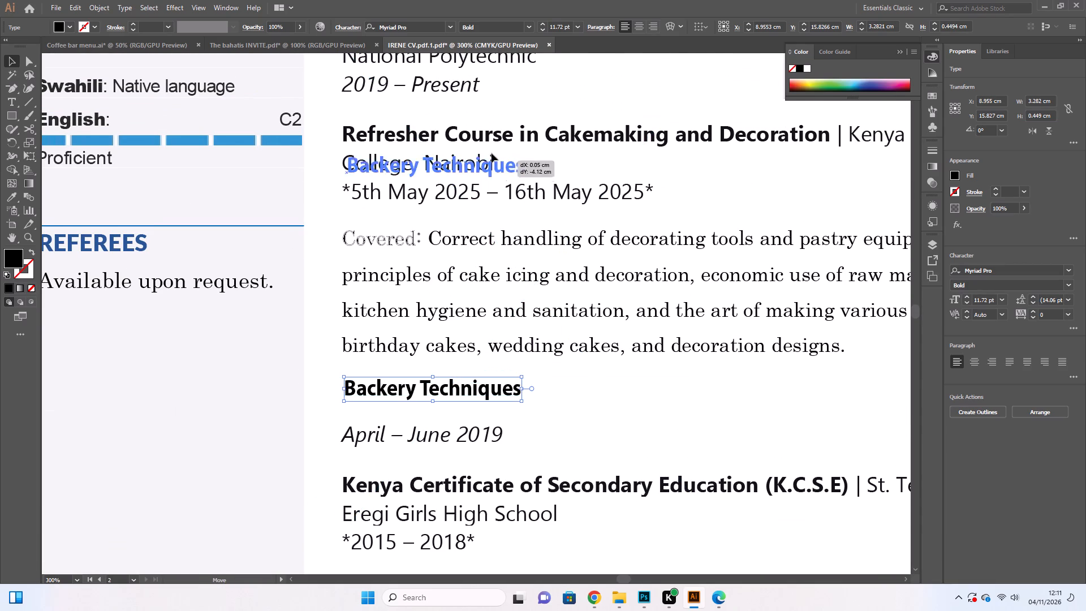
pyautogui.moveTo(492, 153); pyautogui.dragTo(490, 128)
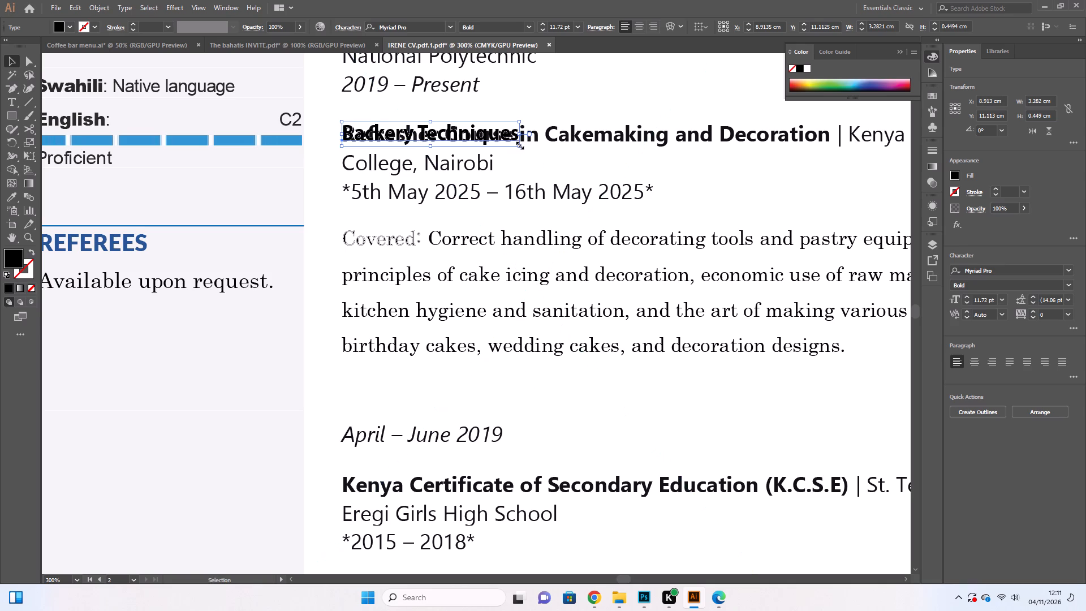
pyautogui.moveTo(519, 144); pyautogui.dragTo(537, 147)
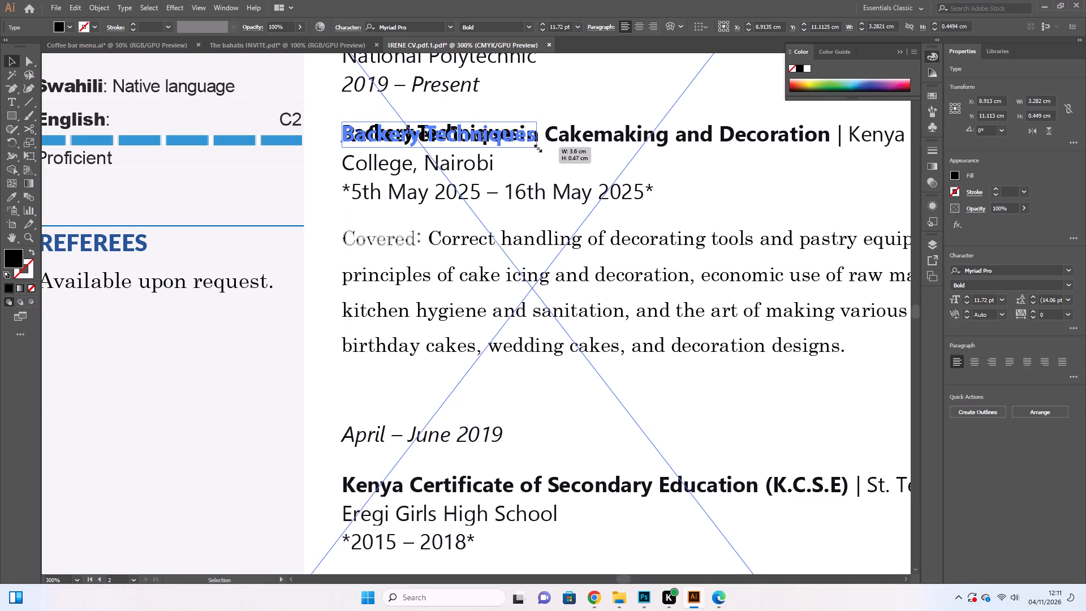
pyautogui.moveTo(537, 147); pyautogui.dragTo(538, 147)
# Move the "Backery Techniques" heading back into the blank line above "April – June 2019", nudge it slightly down and deselect it.
pyautogui.moveTo(507, 134); pyautogui.dragTo(512, 143)
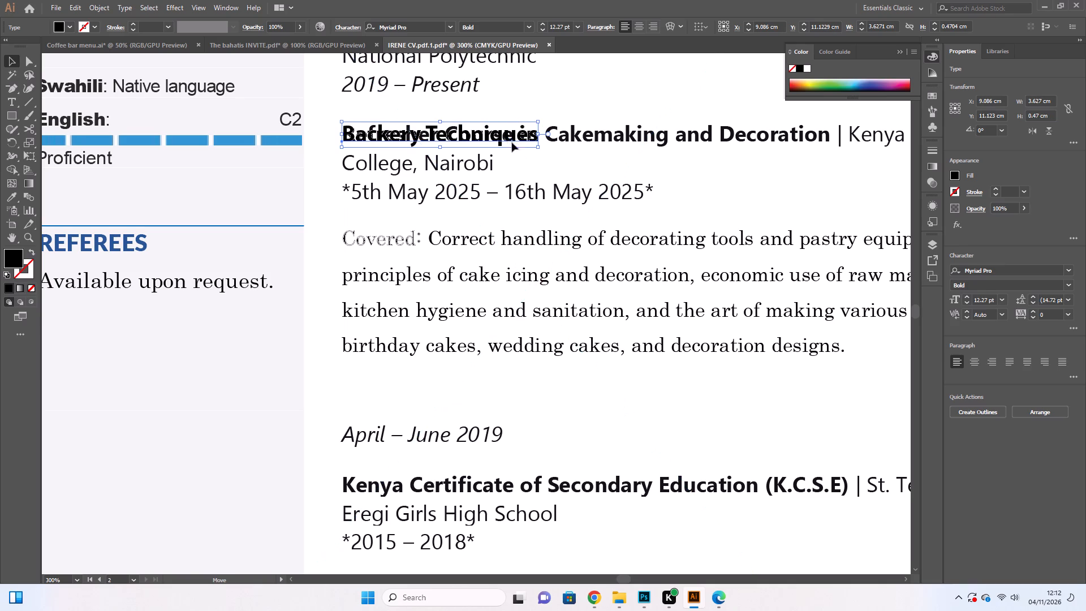
pyautogui.moveTo(512, 143); pyautogui.dragTo(511, 391)
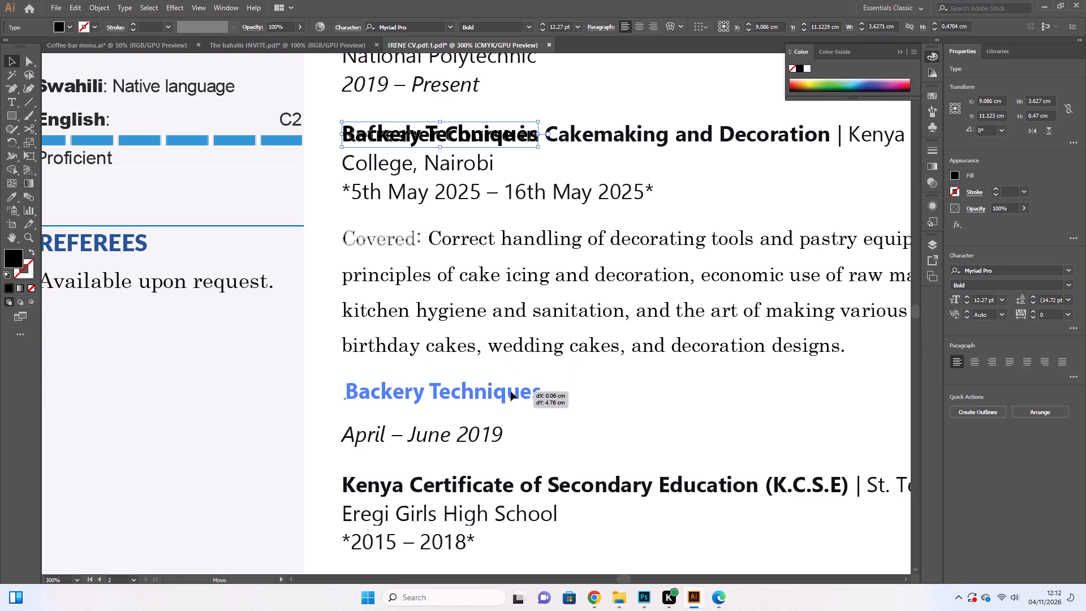
pyautogui.moveTo(511, 391); pyautogui.dragTo(511, 393)
pyautogui.scroll(-3, 602, 421)
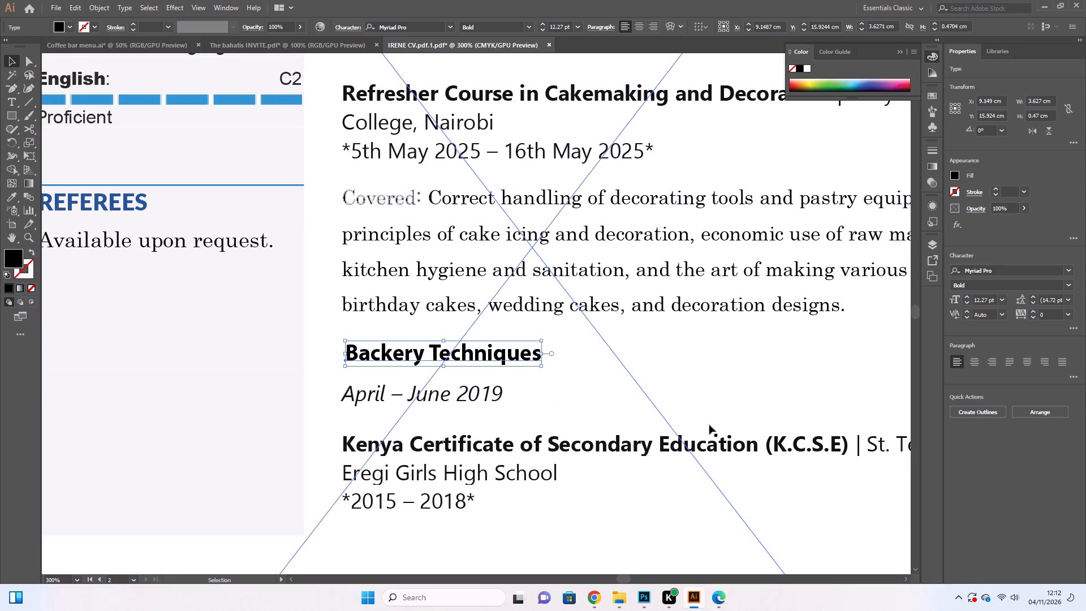
pyautogui.hotkey('ctrl', '-')
pyautogui.hotkey('ctrl', '-')
pyautogui.hotkey('ctrl', '-')
pyautogui.hotkey('ctrl', '-')
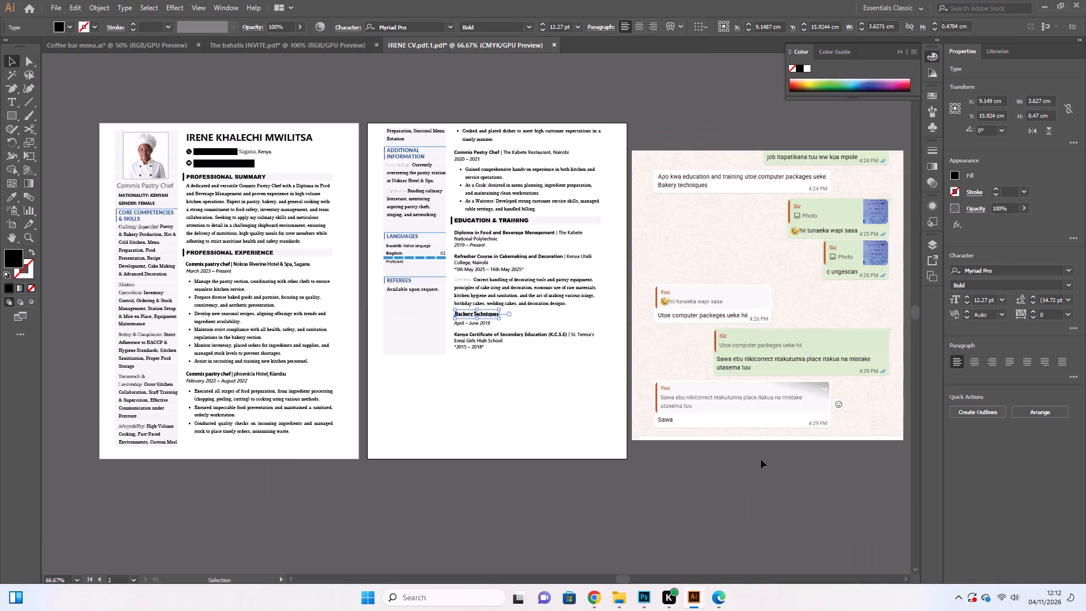
pyautogui.press('Down')
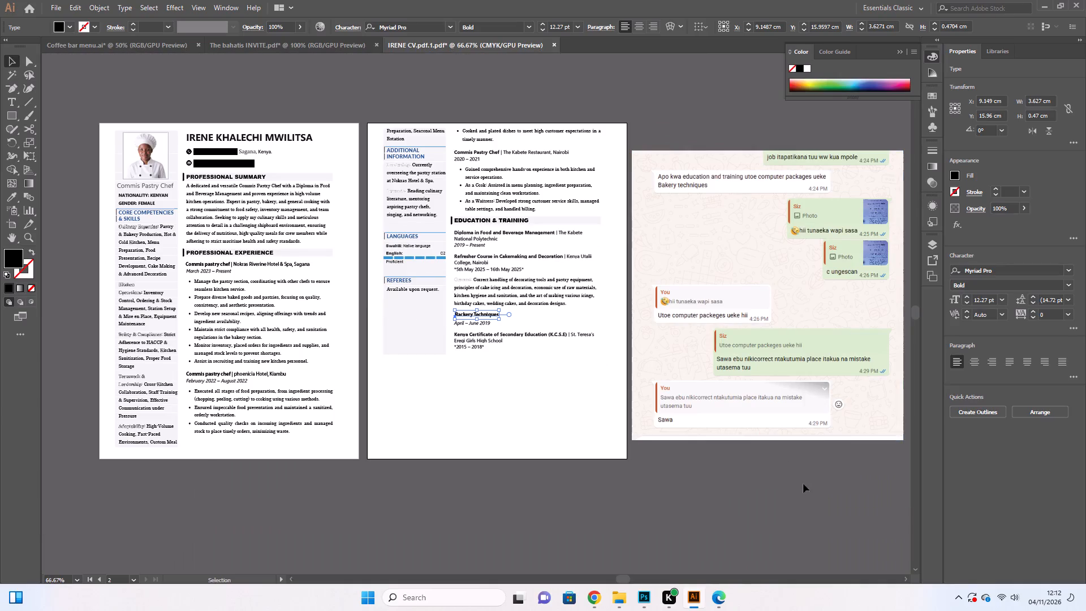
pyautogui.press('Down')
pyautogui.click(736, 471)
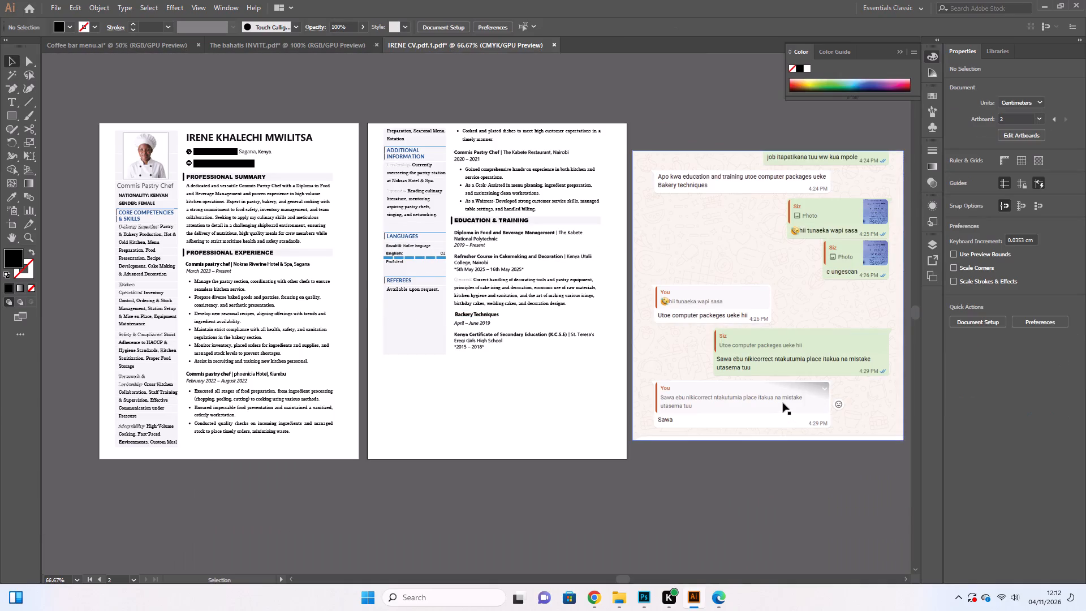
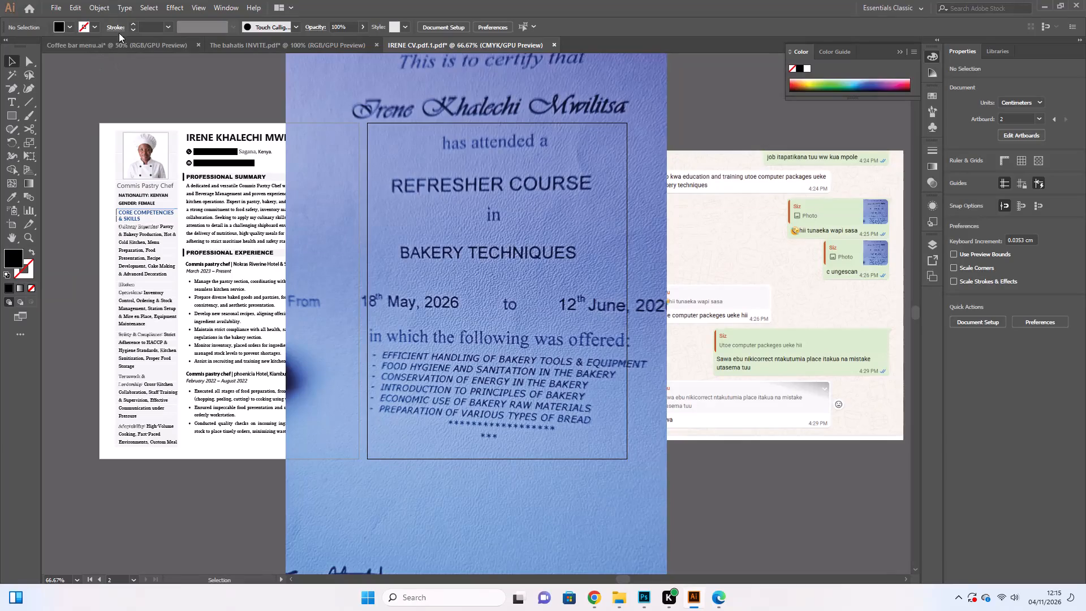
# Move the refresher course certificate photo off the second page's text column, uncovering the Education & Training section.
pyautogui.click(581, 311)
pyautogui.scroll(-1, 502, 420)
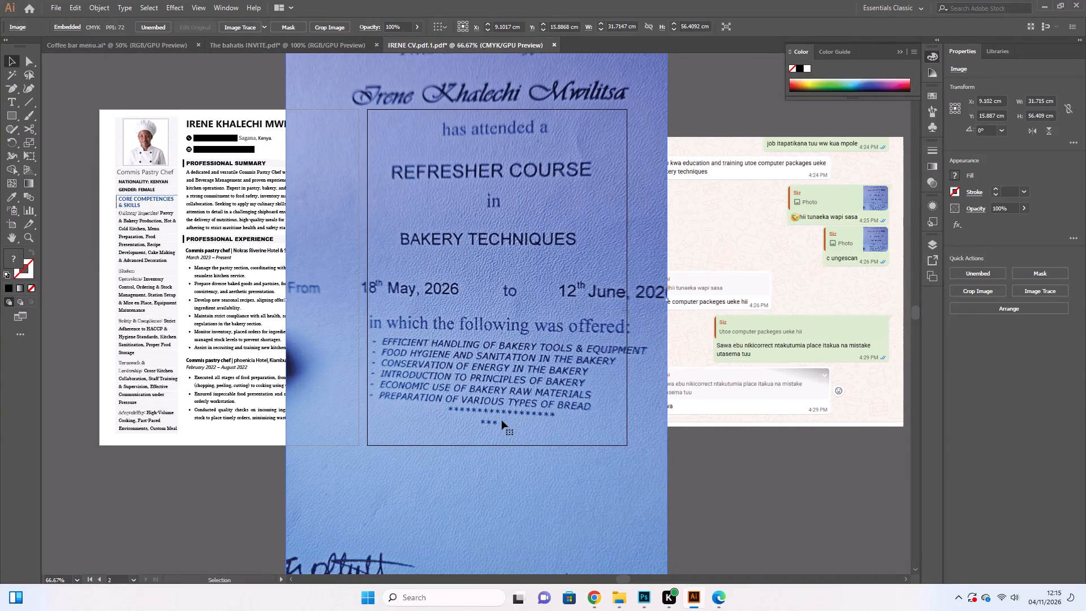
pyautogui.moveTo(591, 480); pyautogui.dragTo(516, 485)
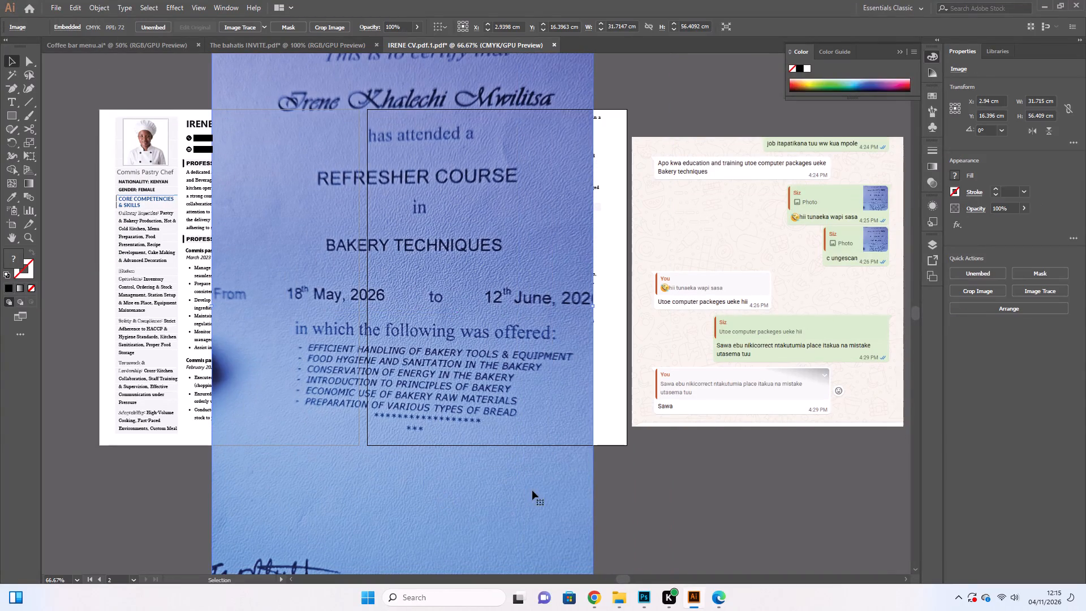
pyautogui.moveTo(532, 490); pyautogui.dragTo(519, 483)
pyautogui.moveTo(519, 485); pyautogui.dragTo(398, 482)
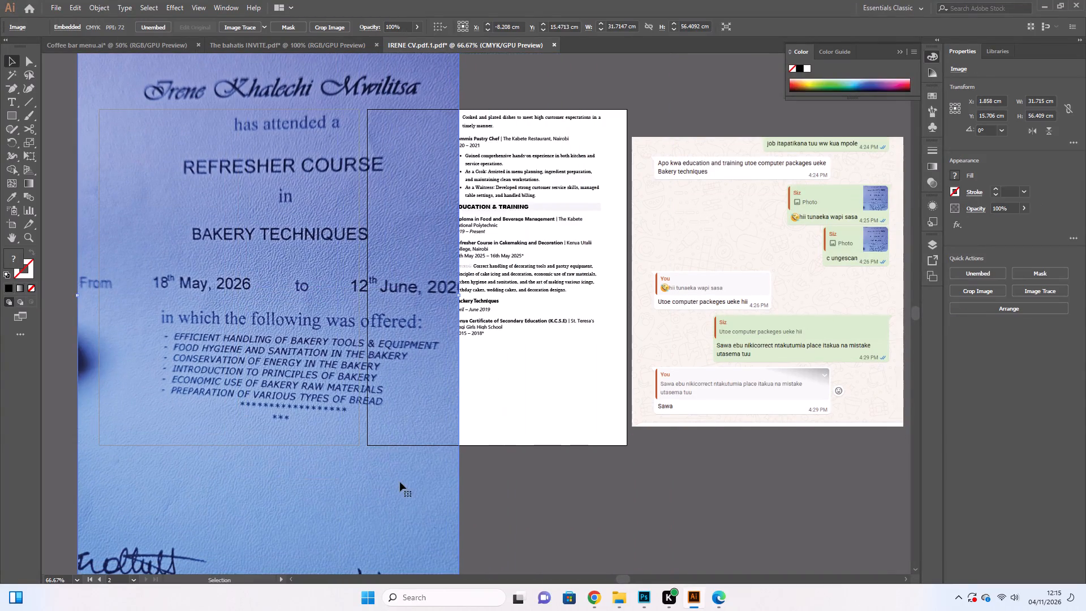
pyautogui.moveTo(401, 484); pyautogui.dragTo(365, 484)
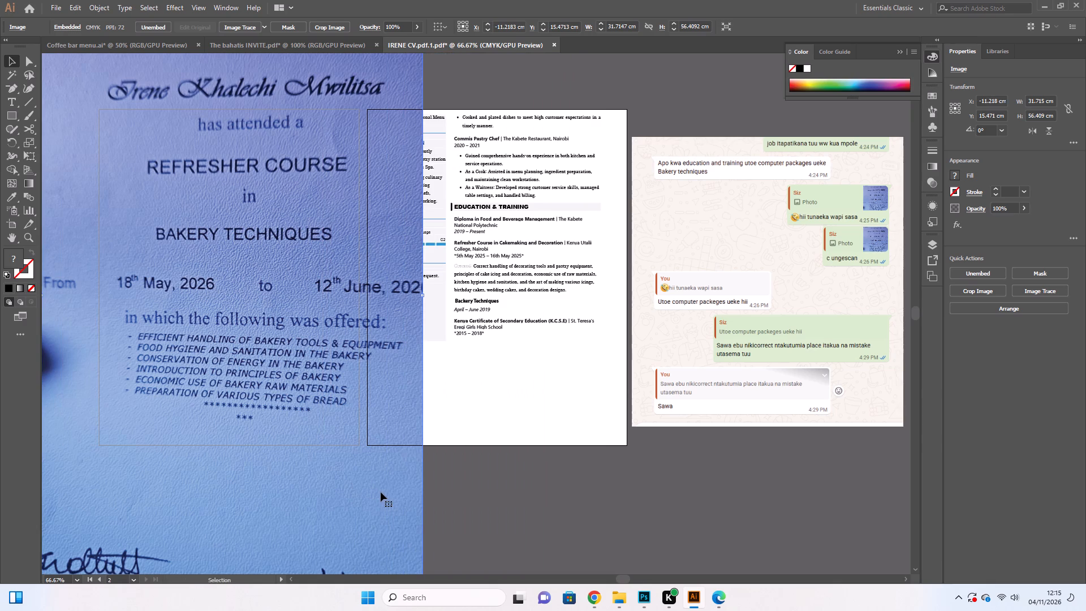
pyautogui.click(381, 492)
pyautogui.click(576, 475)
pyautogui.click(491, 326)
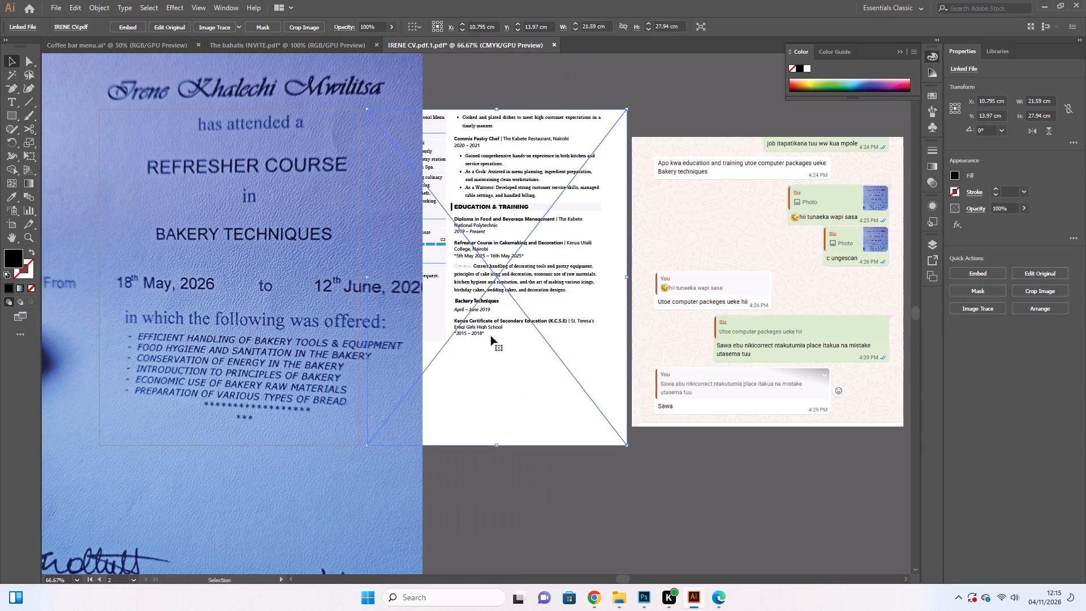
pyautogui.click(645, 479)
# Cover the Kenya Certificate of Secondary Education entry with a rectangle about 12.1 × 5.1 cm, filled with the page's white.
pyautogui.click(14, 115)
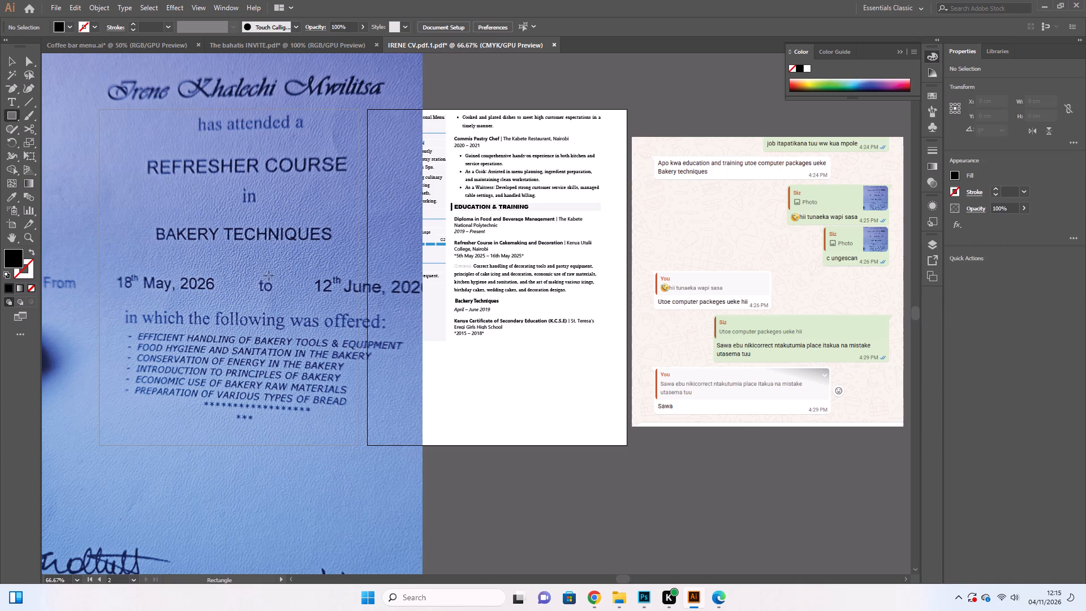
pyautogui.moveTo(454, 315); pyautogui.dragTo(551, 372)
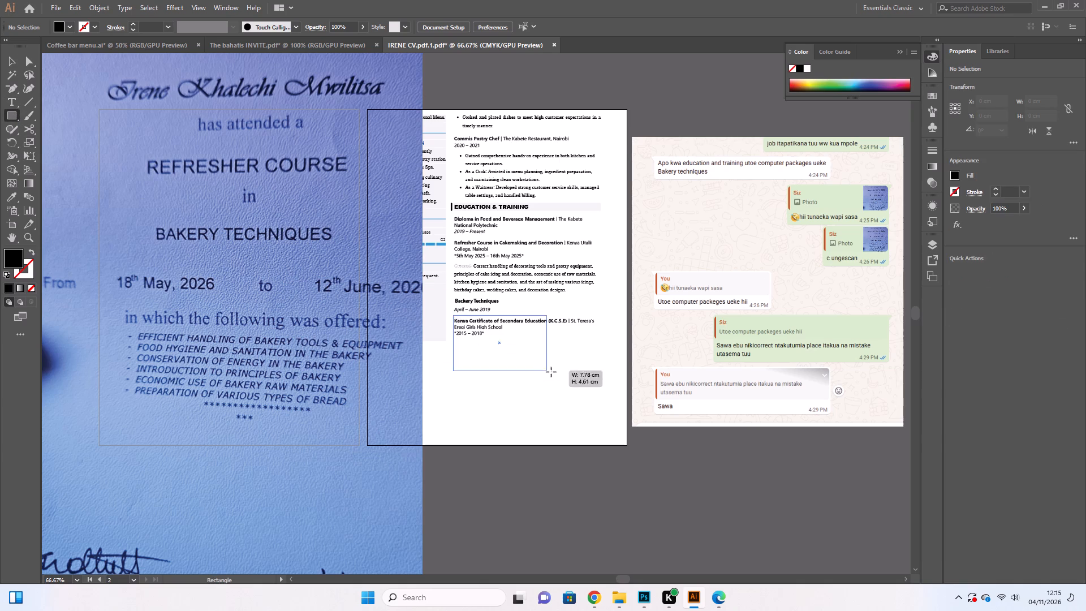
pyautogui.moveTo(551, 372); pyautogui.dragTo(599, 377)
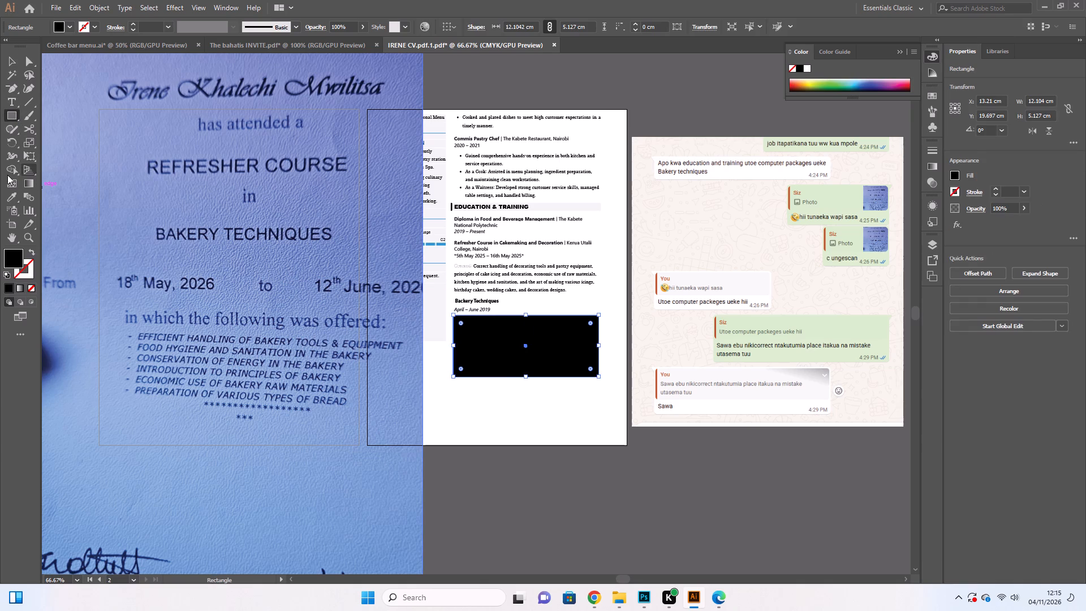
pyautogui.click(13, 201)
pyautogui.click(525, 411)
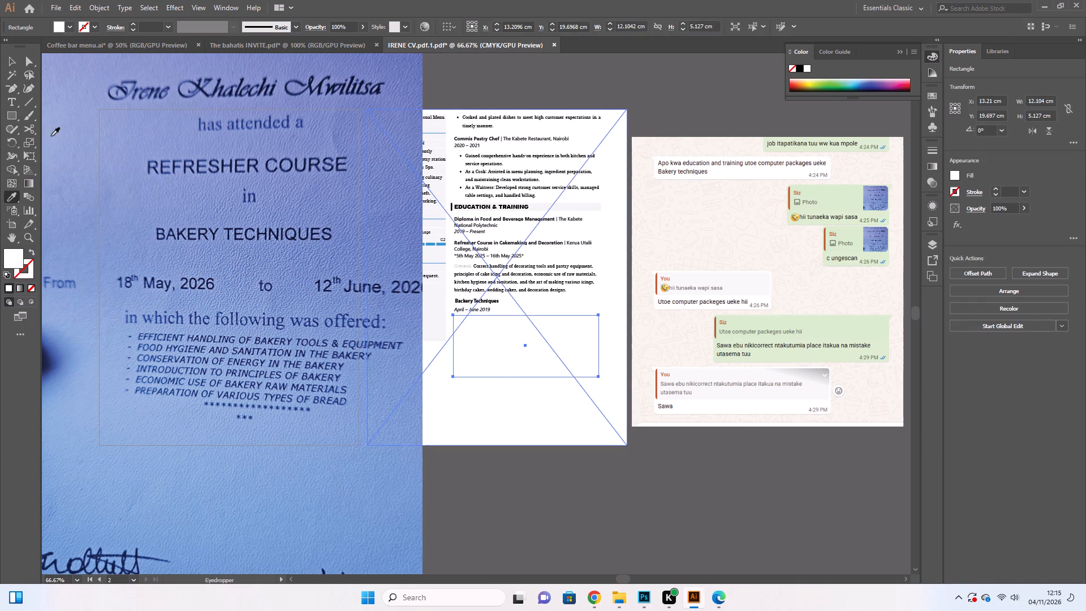
pyautogui.click(15, 61)
pyautogui.click(561, 495)
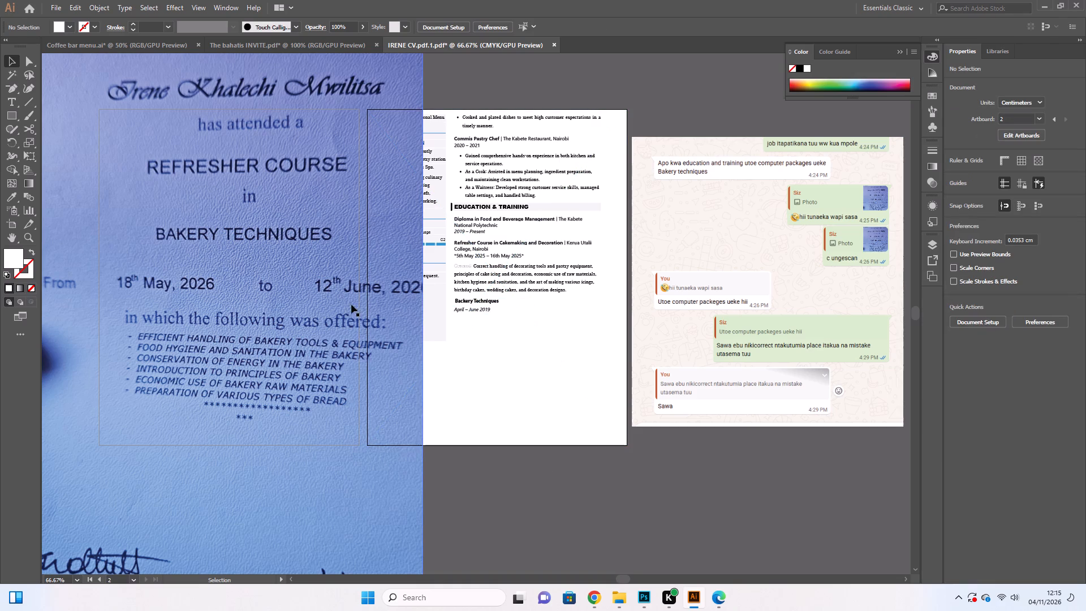
# Add a new text line below the page reading "Efficient of bakery toold and equipments".
pyautogui.click(6, 98)
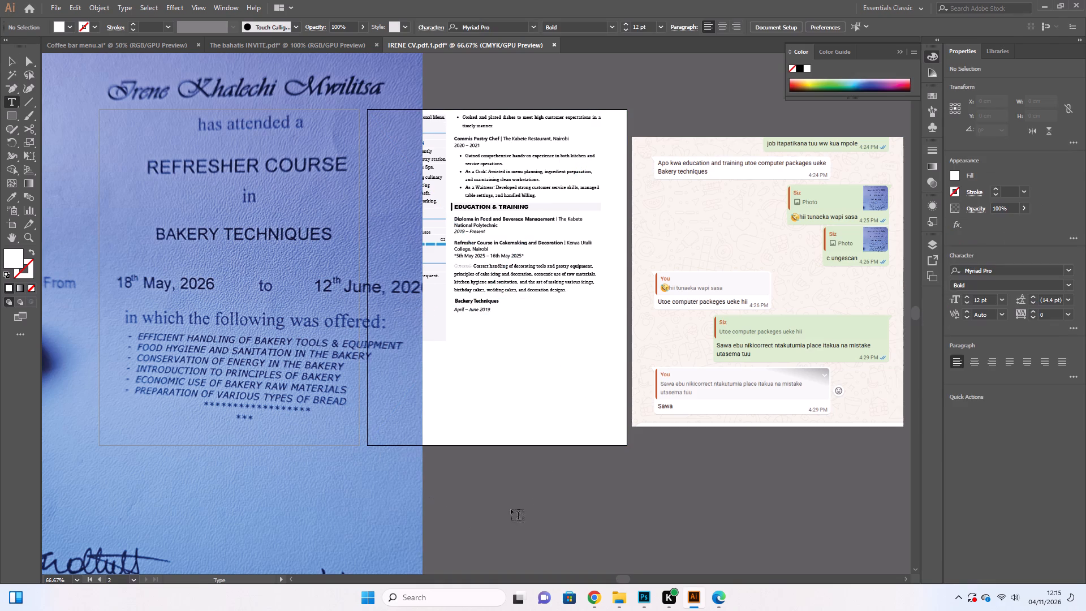
pyautogui.click(536, 487)
pyautogui.press('BackSpace')
pyautogui.press('BackSpace')
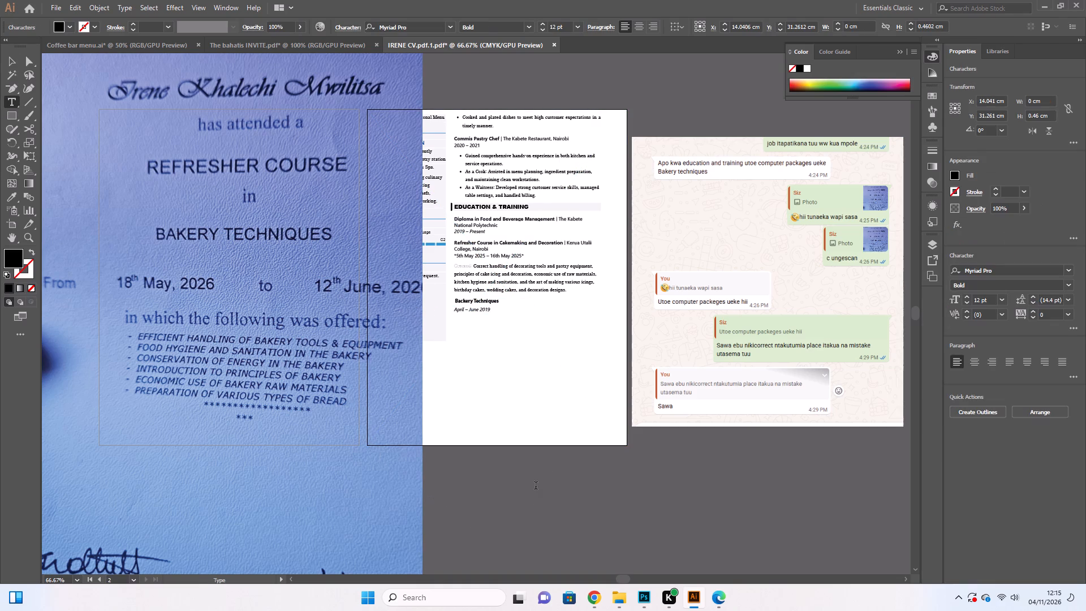
pyautogui.write('fficie')
pyautogui.write('nt')
pyautogui.press('space')
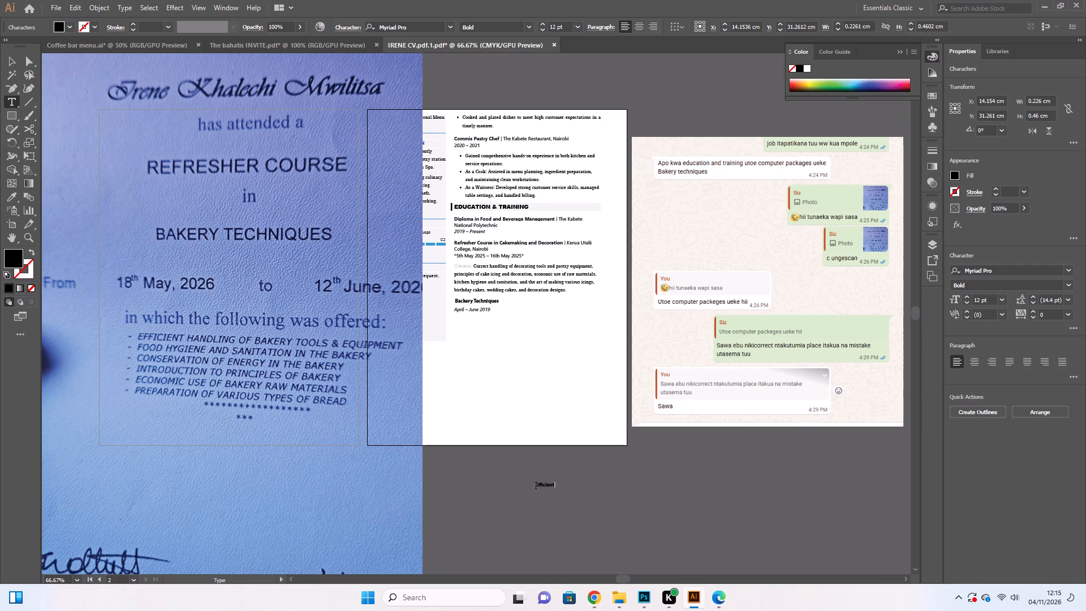
pyautogui.write('of')
pyautogui.press('space')
pyautogui.press('b')
pyautogui.write('aj')
pyautogui.press('BackSpace')
pyautogui.write('kery')
pyautogui.press('space')
pyautogui.write('toold and equipments')
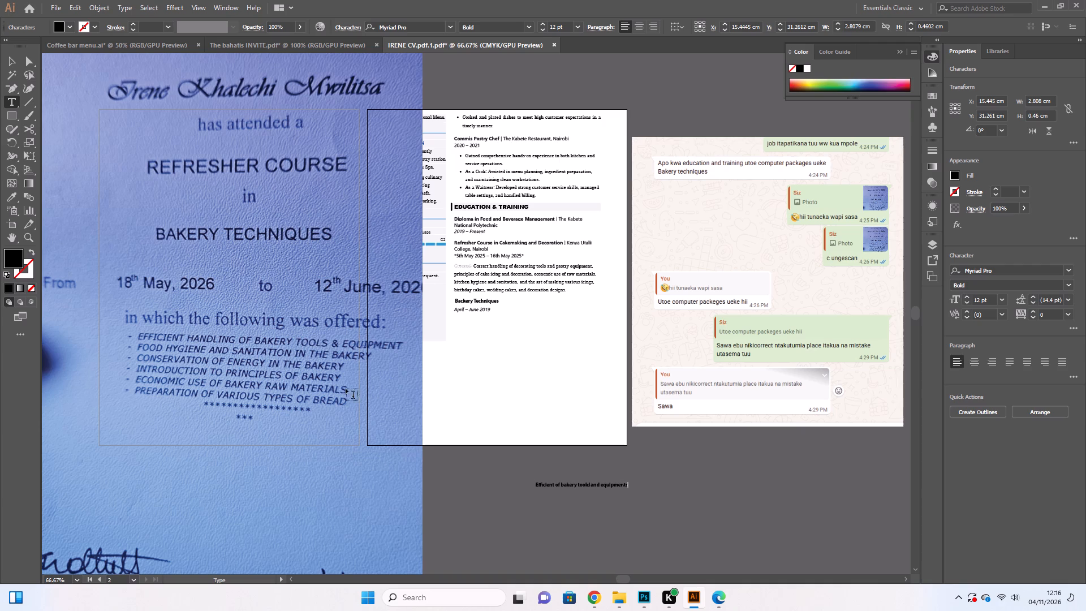
# Move the "Efficient of bakery toold and equipments" line directly below "April – June 2019", aligned with the "Backery Techniques" heading.
pyautogui.click(9, 61)
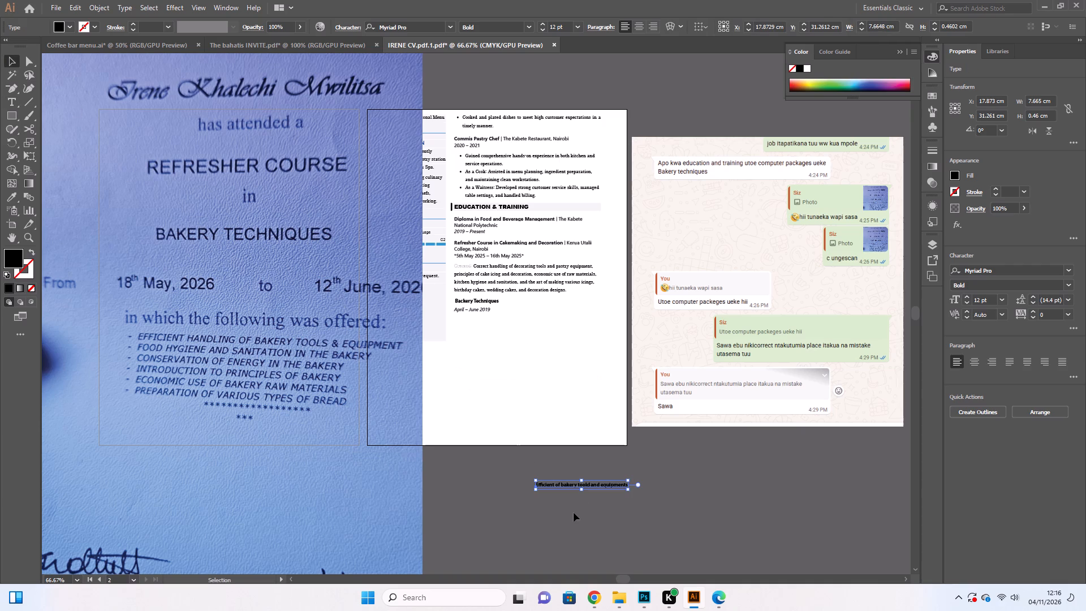
pyautogui.moveTo(573, 487); pyautogui.dragTo(494, 319)
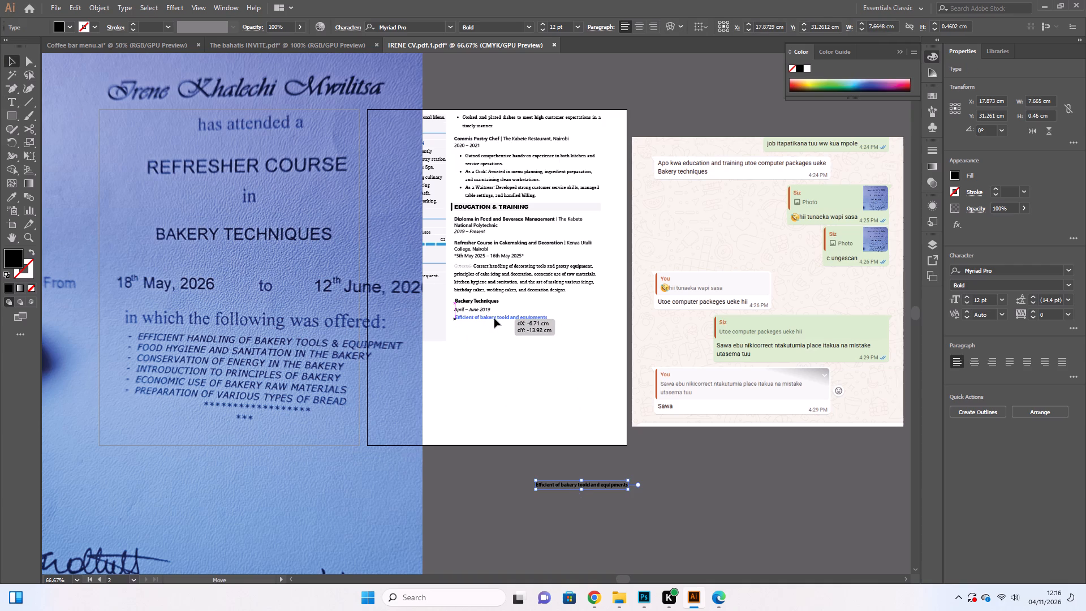
pyautogui.moveTo(494, 319); pyautogui.dragTo(494, 321)
# Set the "Efficient of bakery toold and equipments" line in the Baskervville font to resemble the serif description text above.
pyautogui.hotkey('ctrl', '=')
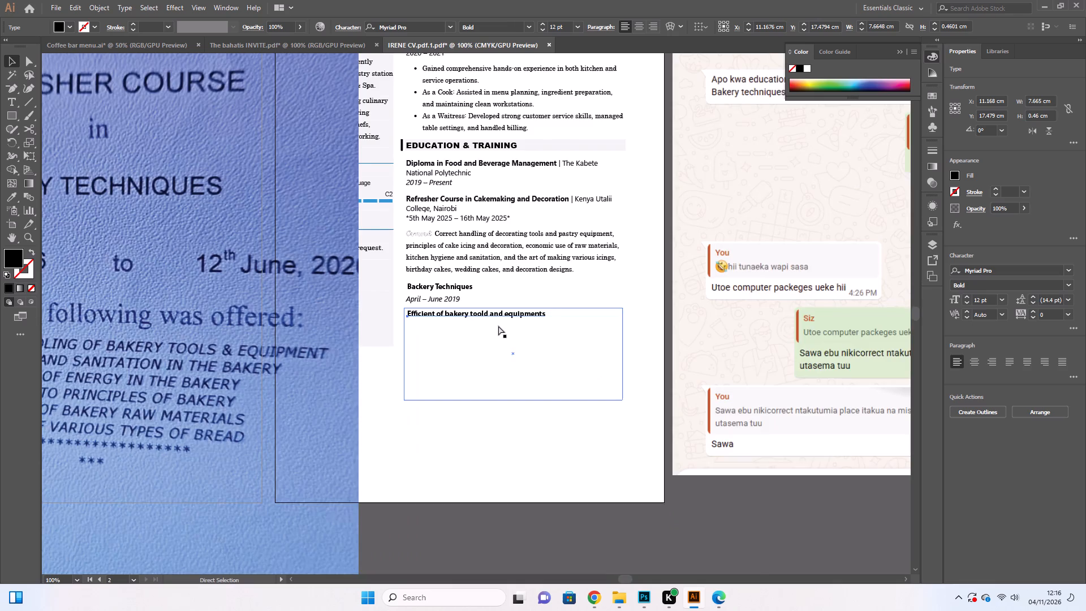
pyautogui.hotkey('ctrl', '=')
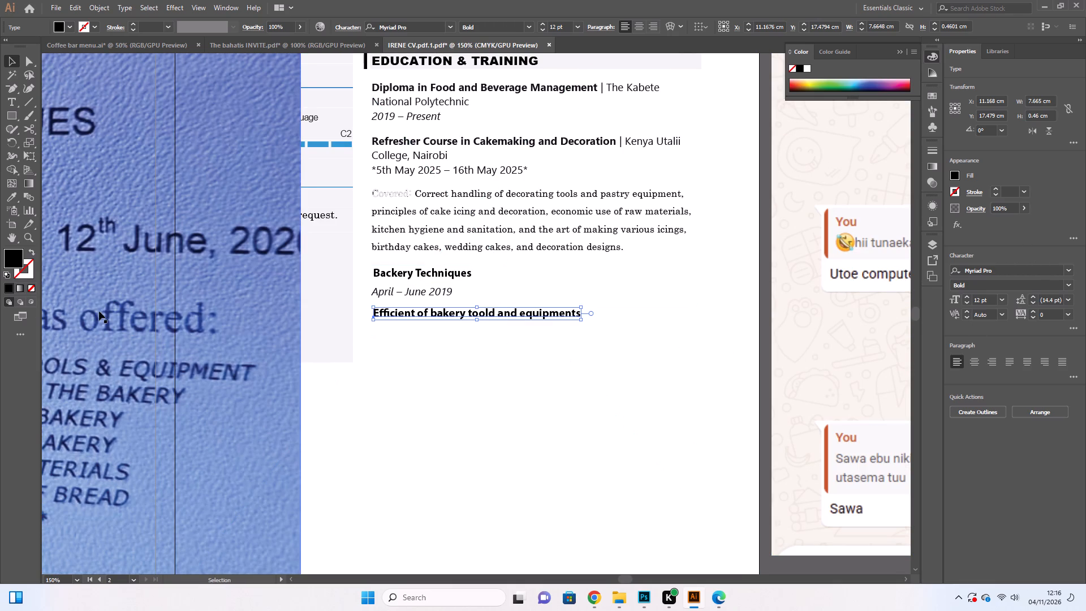
pyautogui.click(1070, 271)
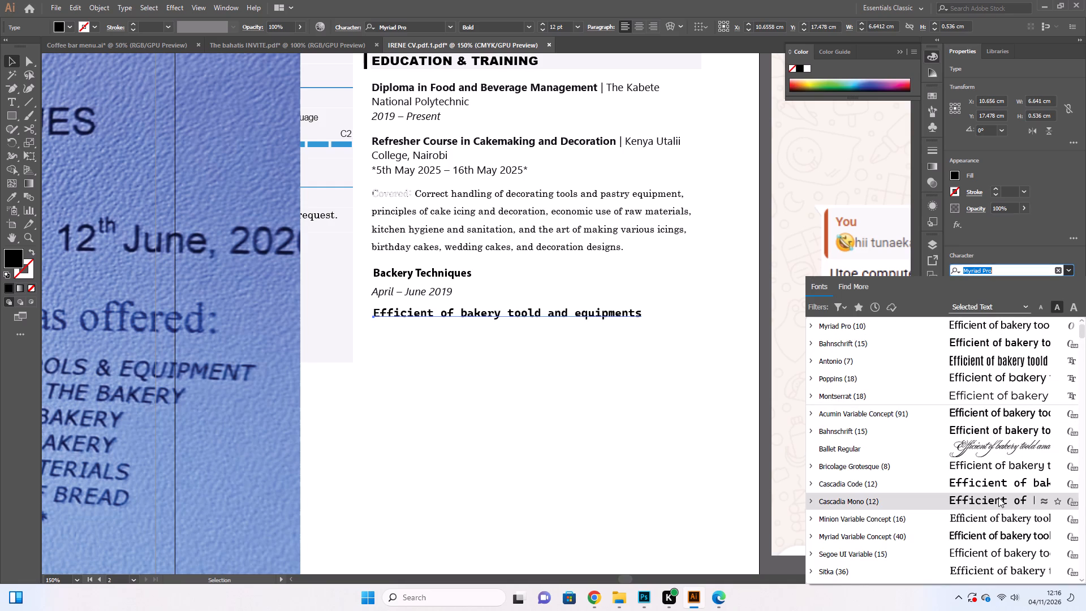
pyautogui.scroll(-1, 998, 511)
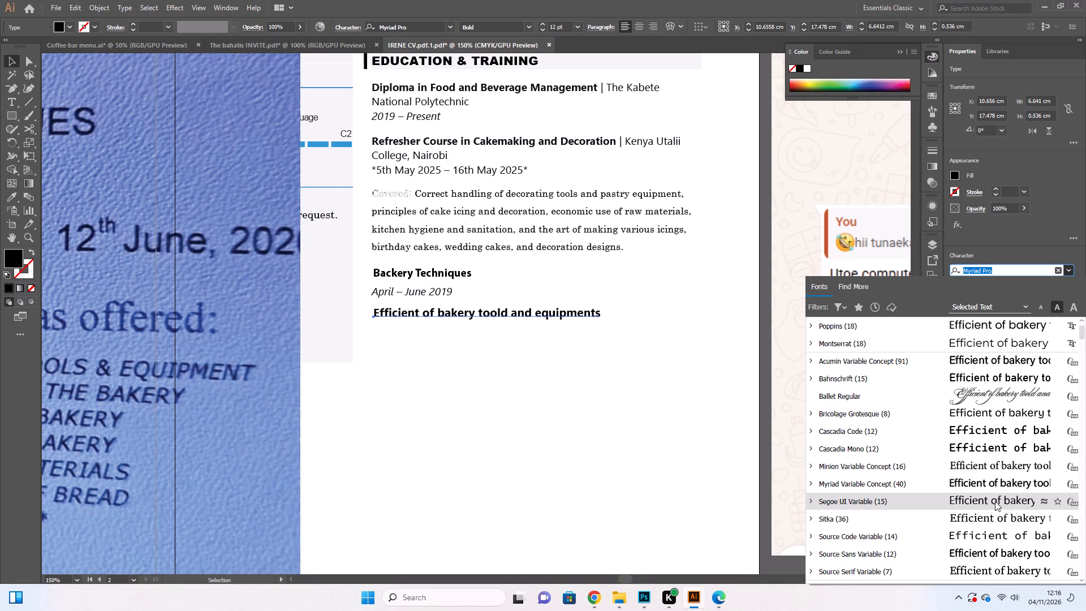
pyautogui.scroll(-2, 995, 504)
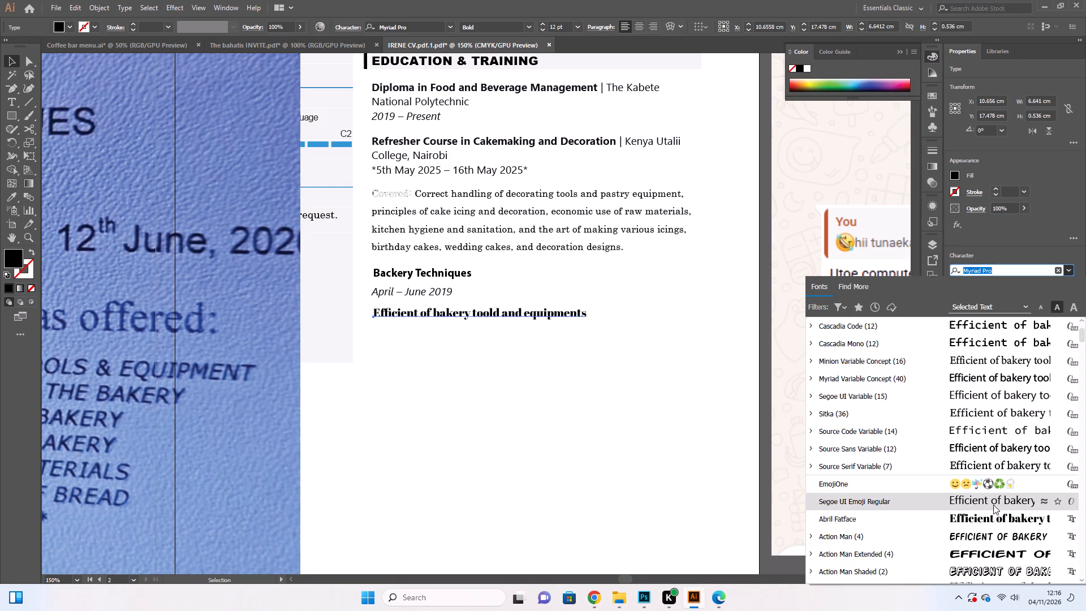
pyautogui.scroll(-3, 993, 505)
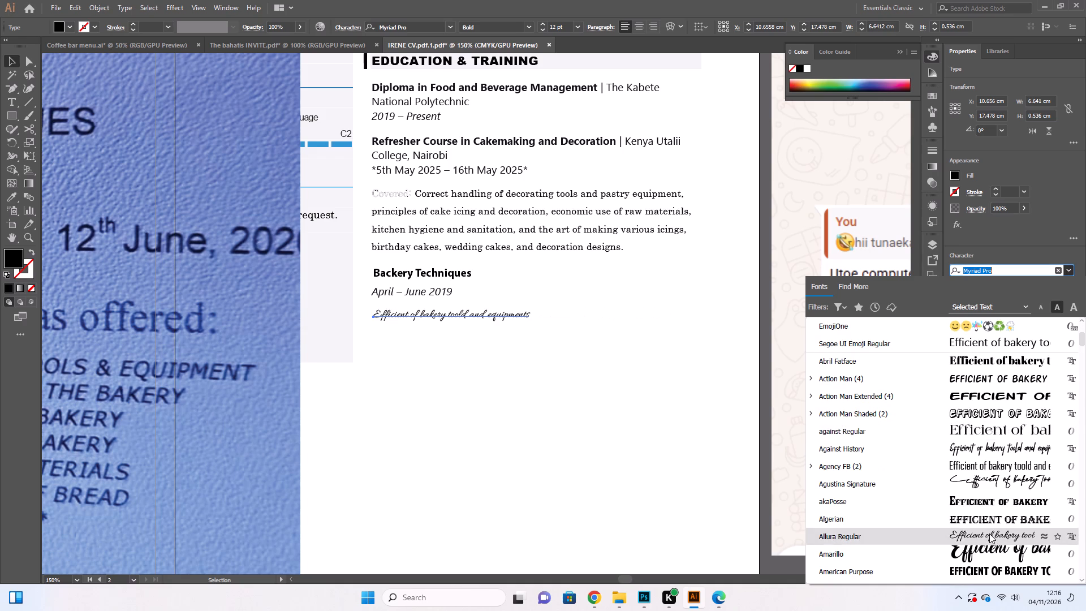
pyautogui.scroll(-3, 989, 533)
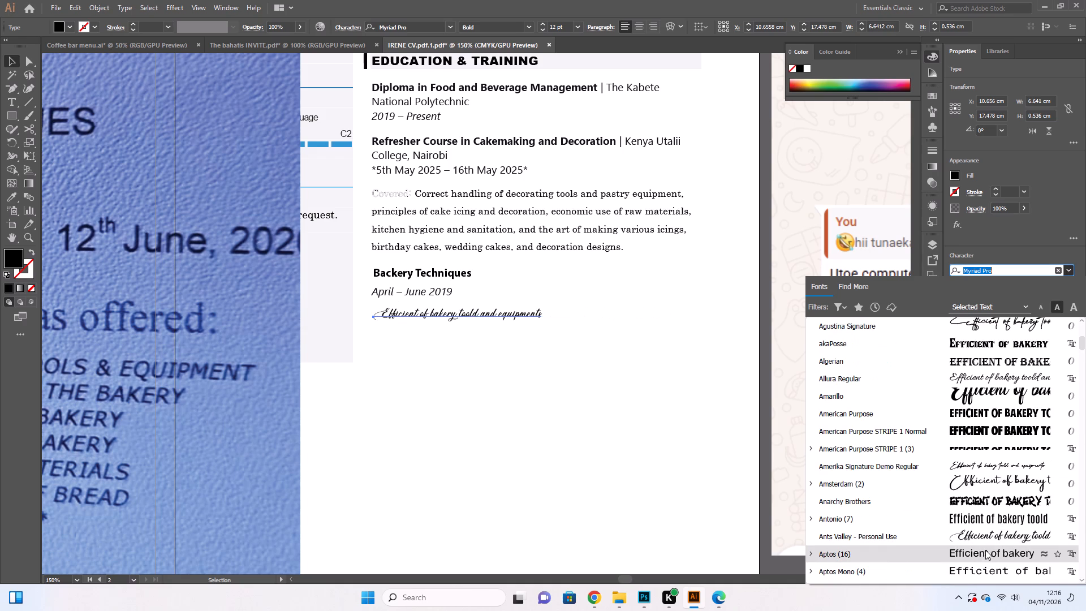
pyautogui.scroll(-3, 982, 556)
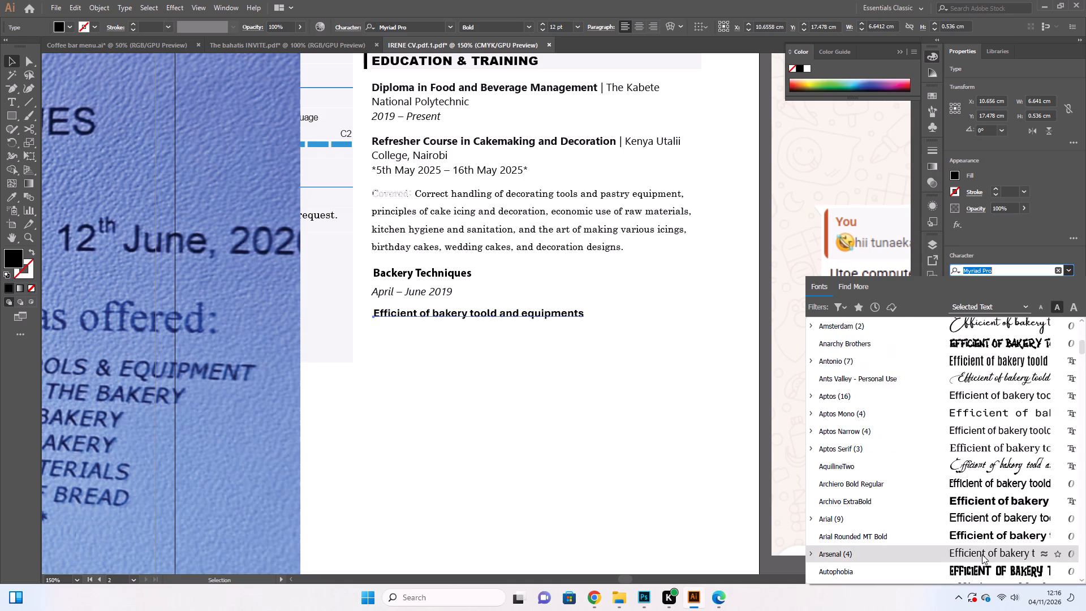
pyautogui.scroll(-3, 980, 543)
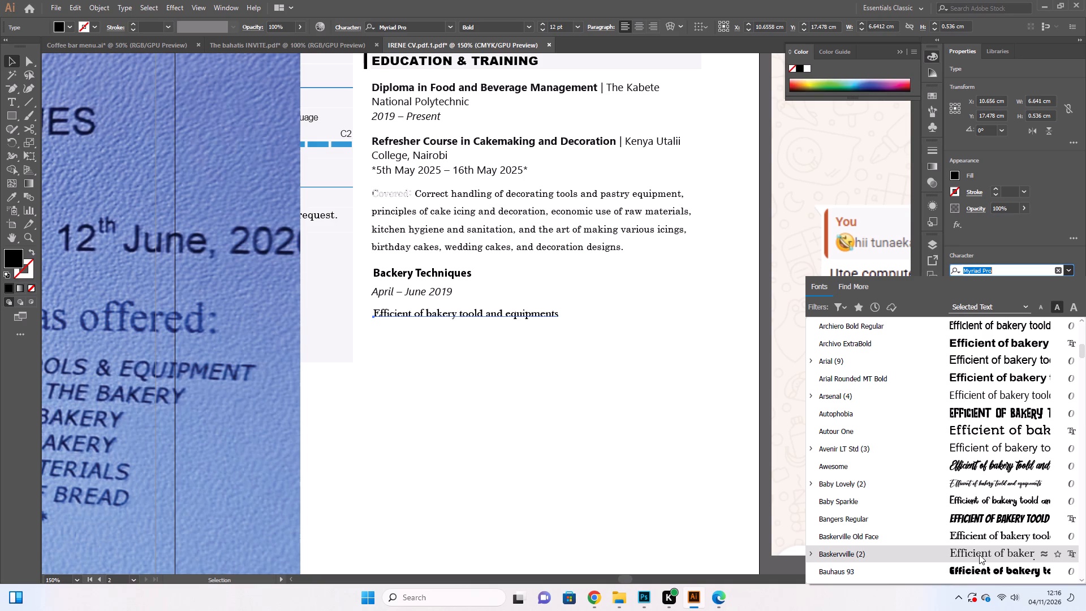
pyautogui.click(979, 554)
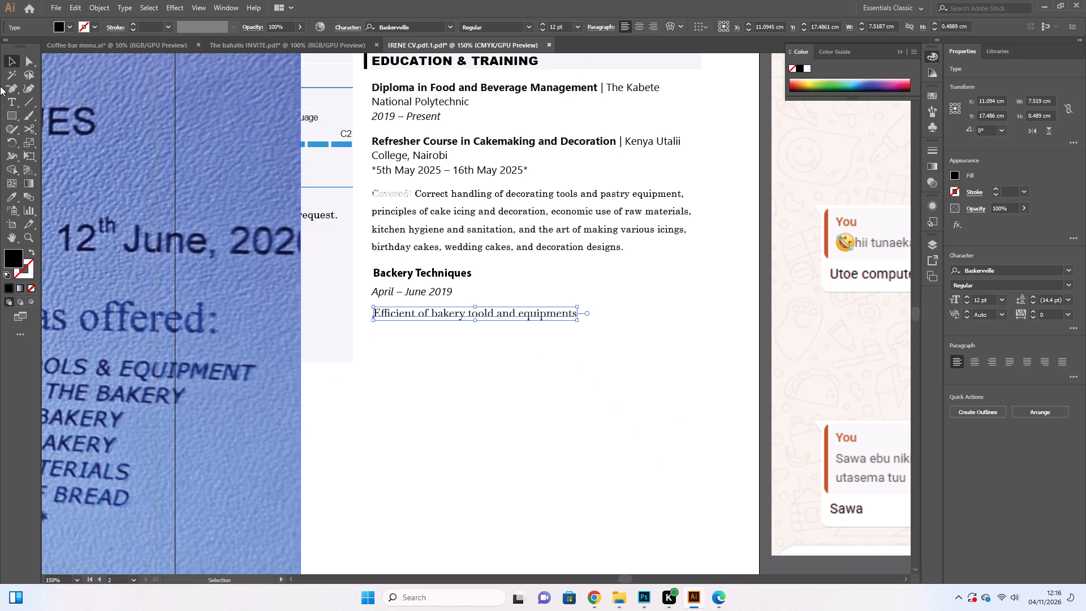
# Correct "toold" to "tools" in the description line below "April – June 2019".
pyautogui.click(6, 100)
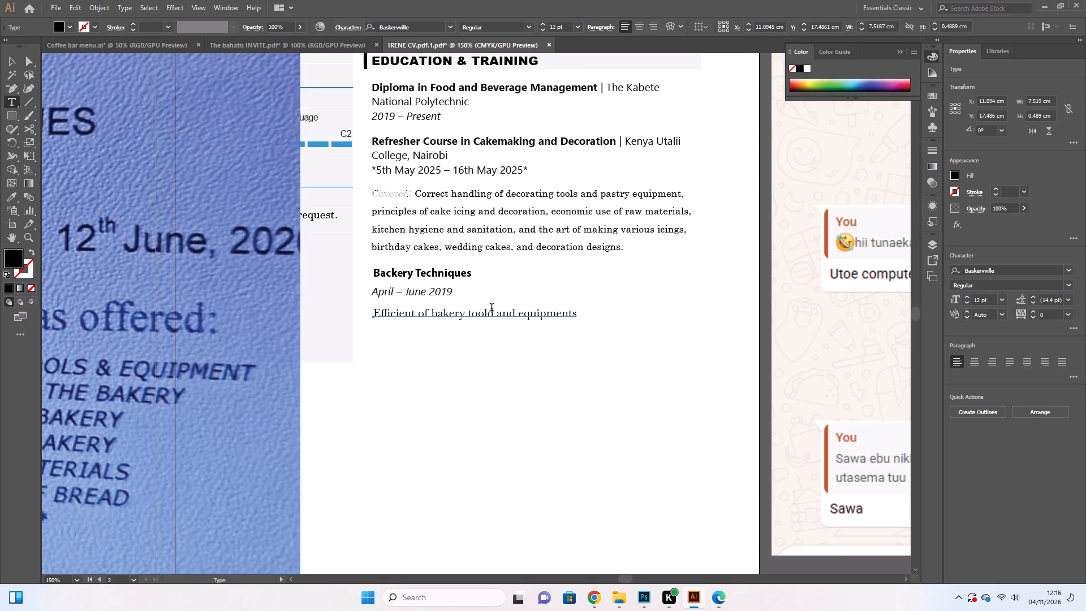
pyautogui.click(493, 312)
pyautogui.press('BackSpace')
pyautogui.press('s')
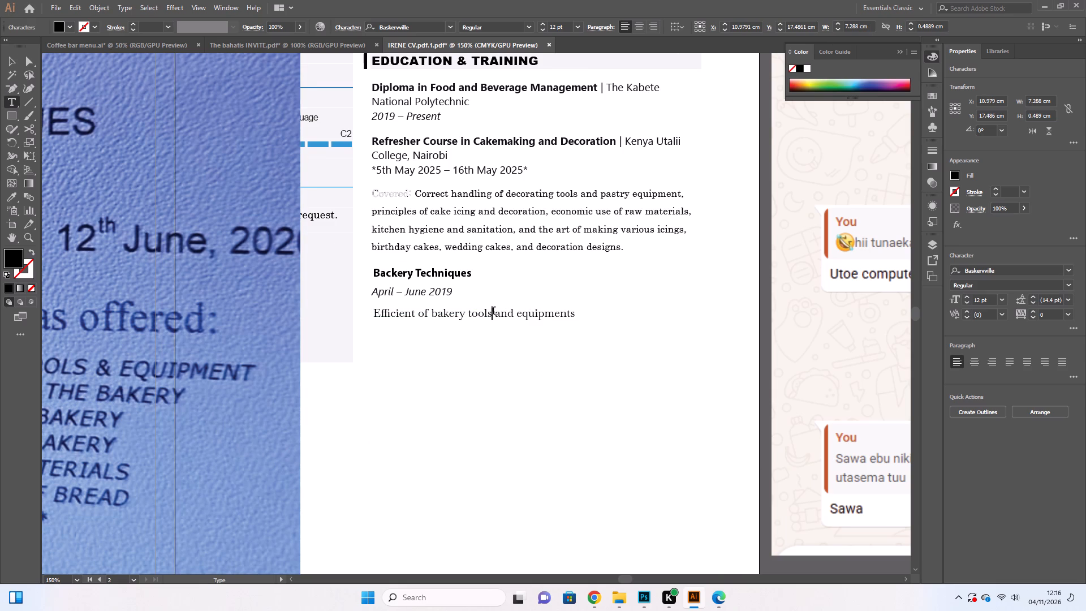
pyautogui.click(12, 58)
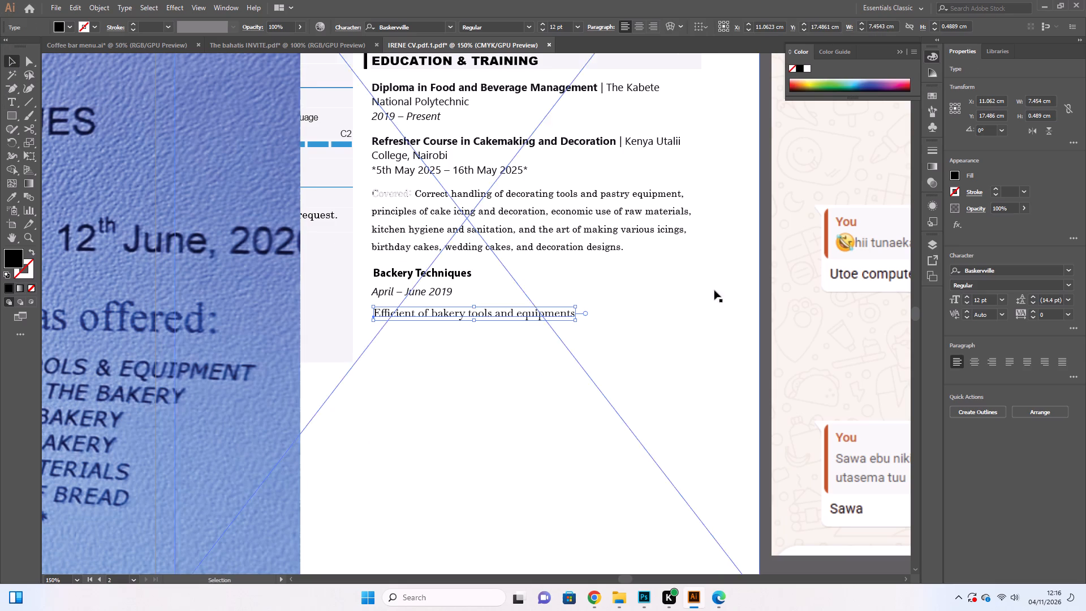
# Change the font of the "Efficient of bakery tools and equipments" line to Bell MT Regular.
pyautogui.click(1071, 286)
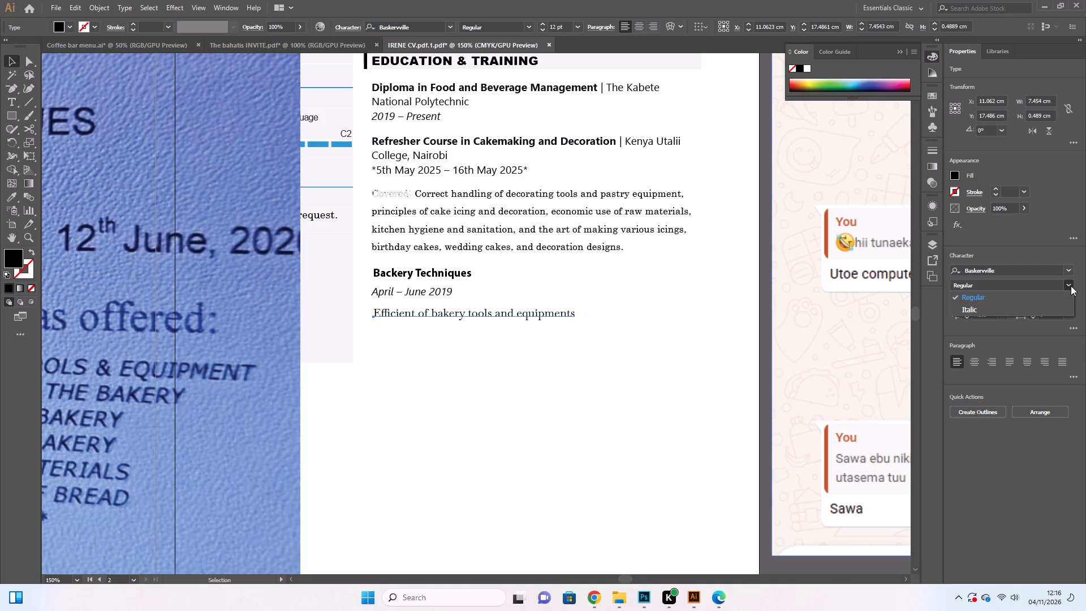
pyautogui.click(1068, 272)
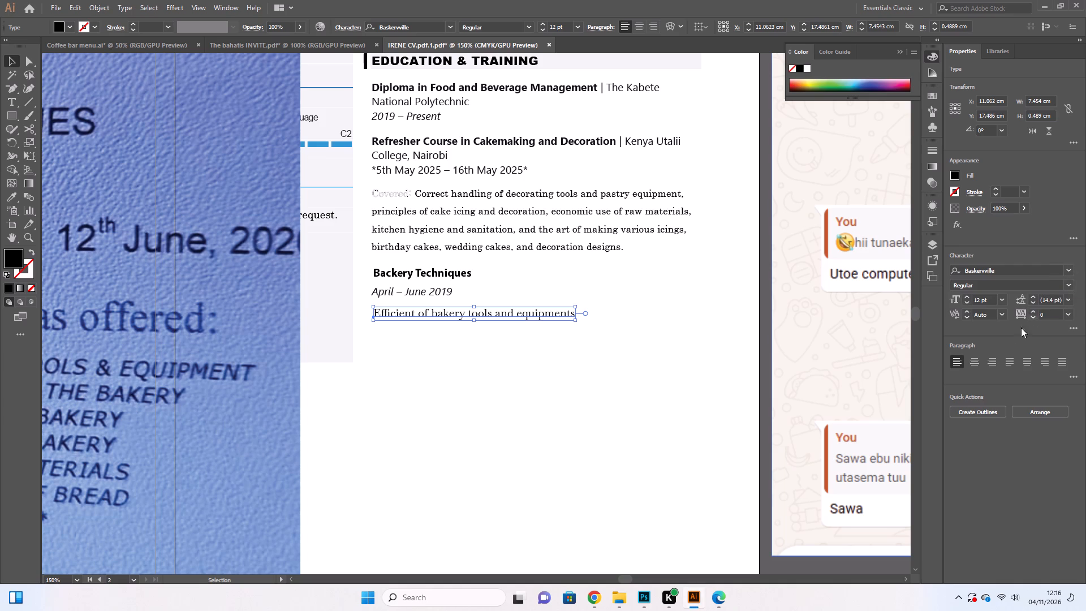
pyautogui.click(1070, 268)
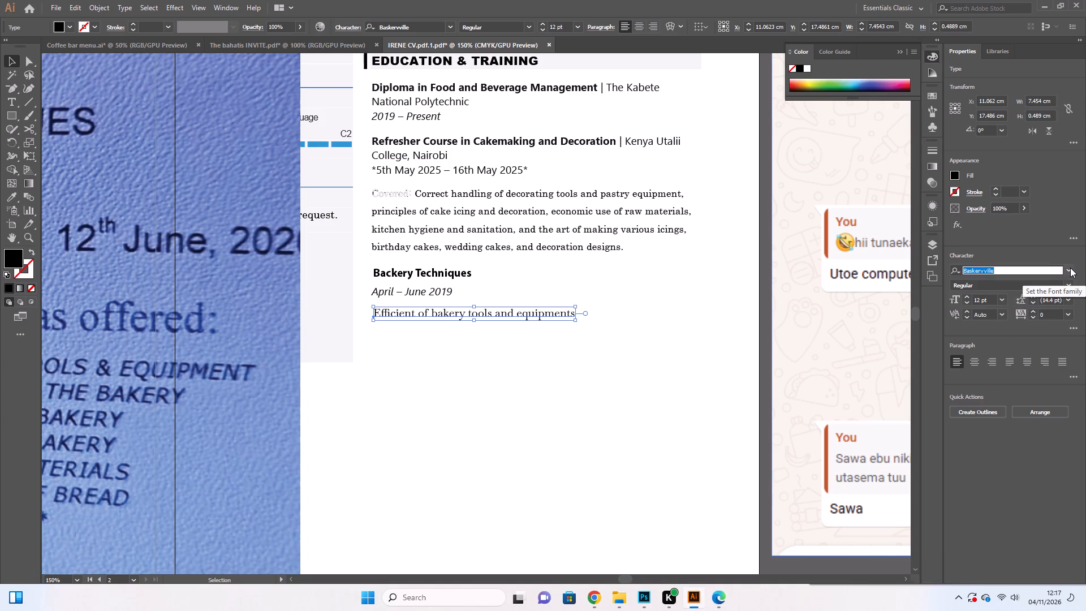
pyautogui.scroll(-4, 973, 442)
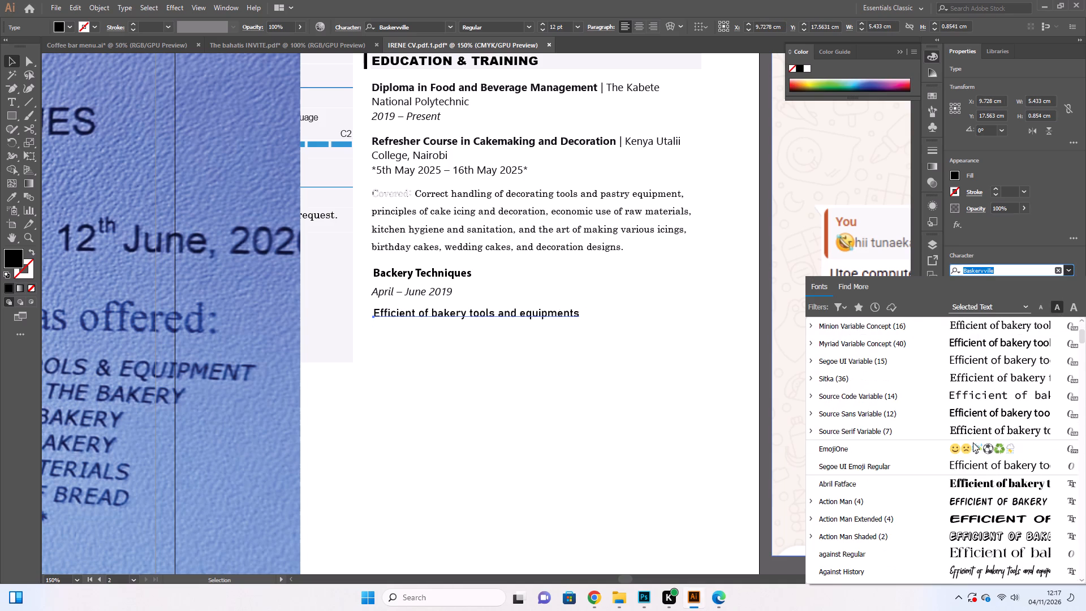
pyautogui.scroll(-5, 972, 474)
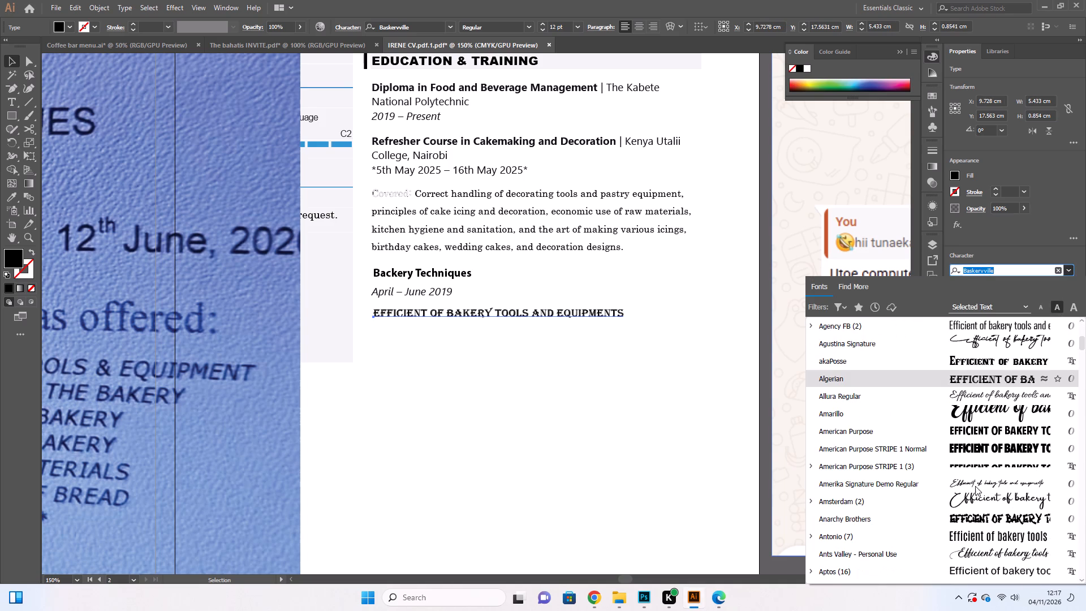
pyautogui.scroll(-1, 975, 493)
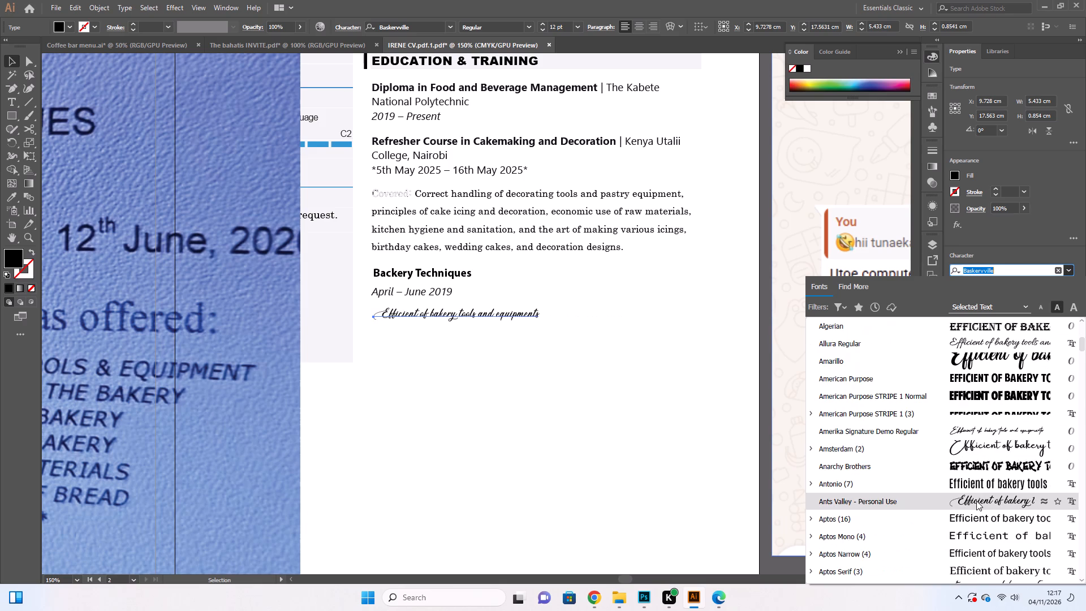
pyautogui.scroll(-3, 981, 518)
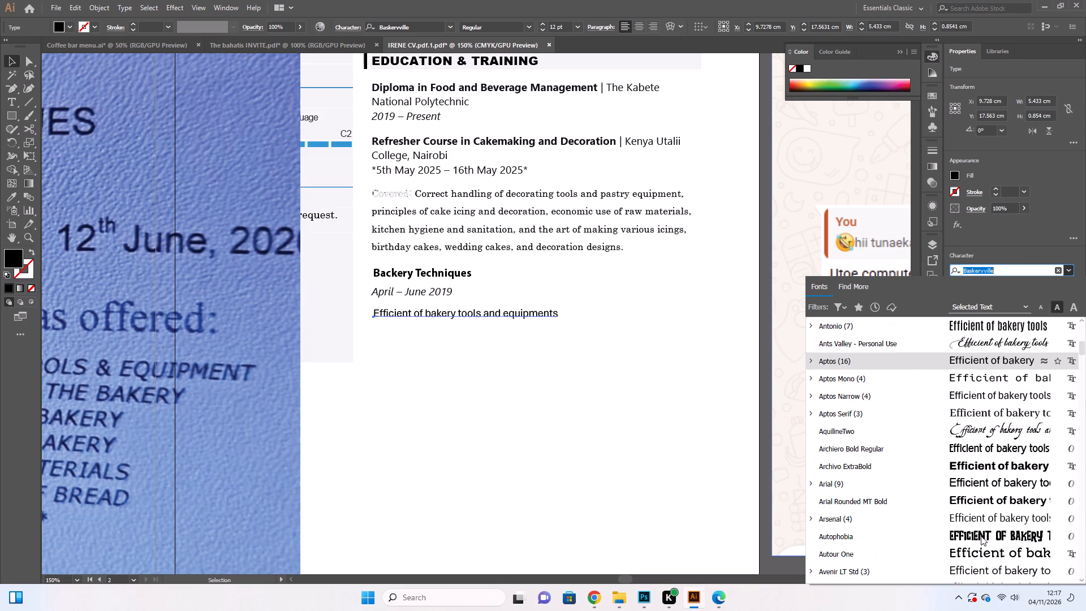
pyautogui.scroll(-4, 980, 551)
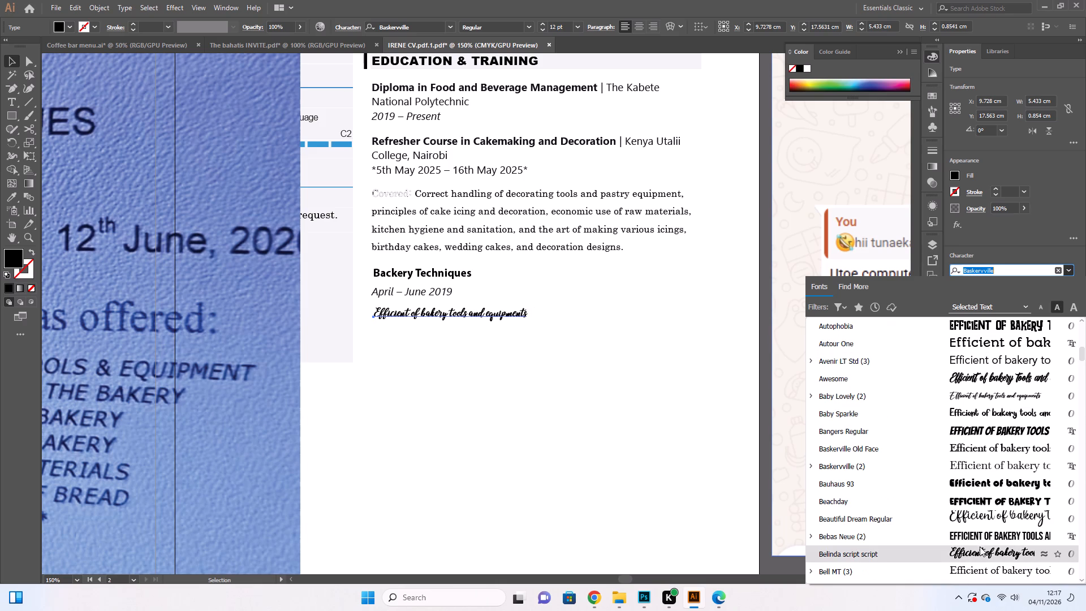
pyautogui.scroll(-2, 981, 496)
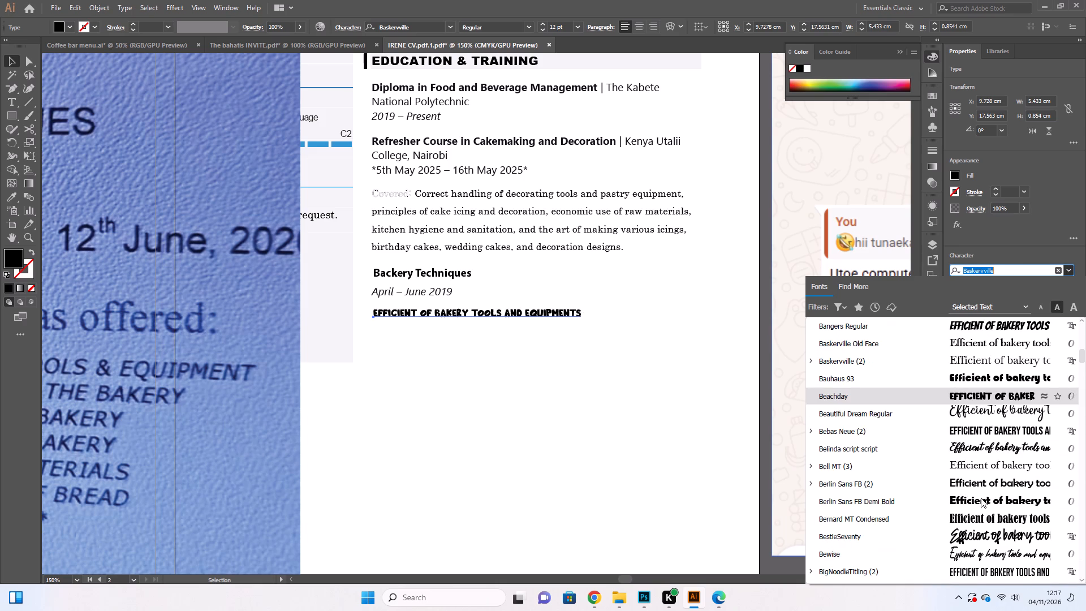
pyautogui.click(981, 464)
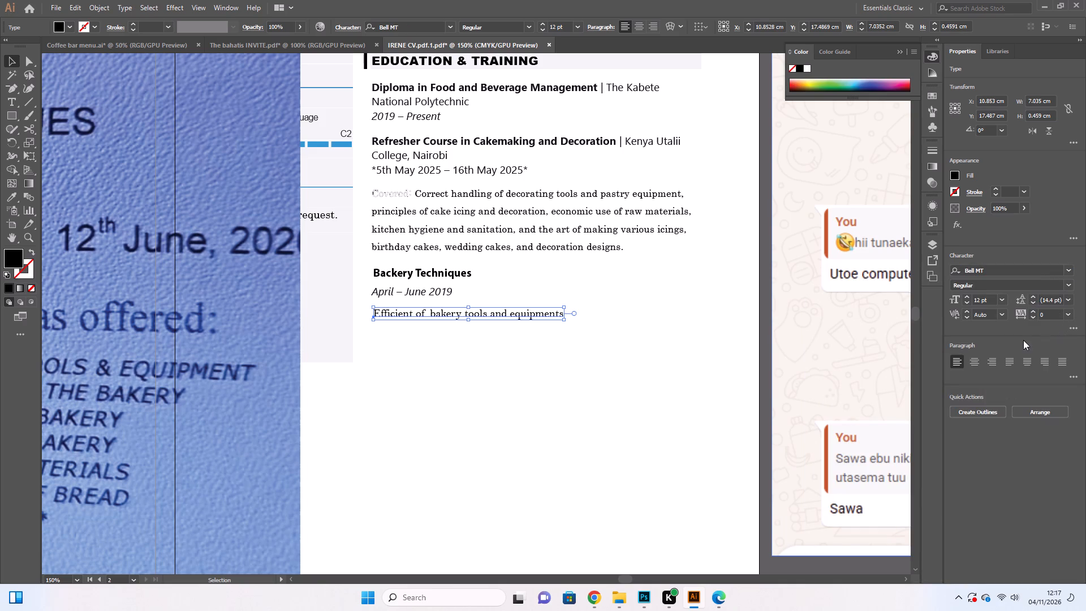
pyautogui.click(1066, 287)
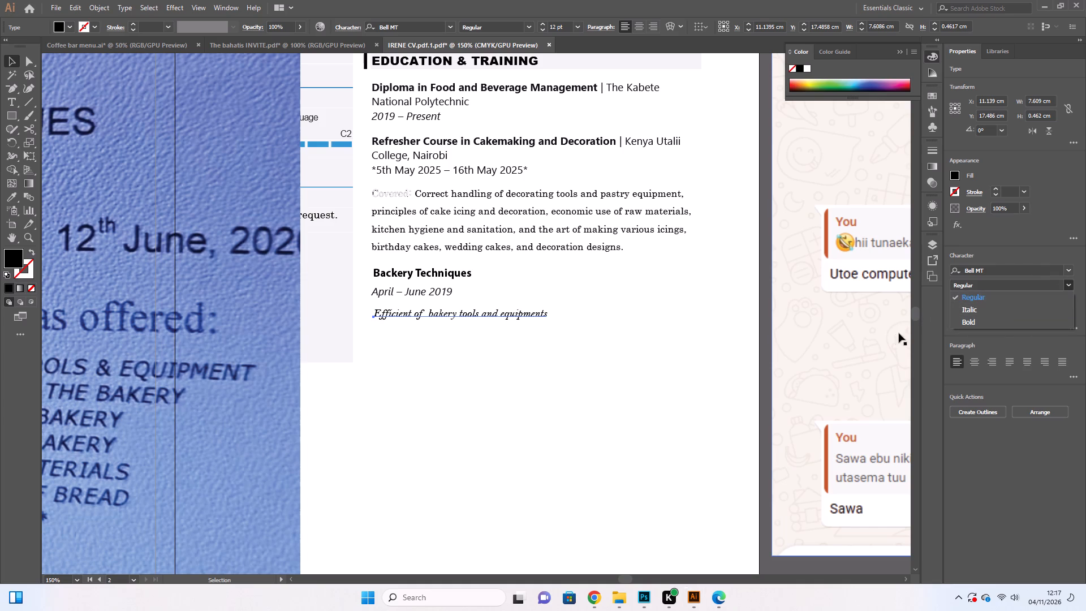
pyautogui.click(767, 347)
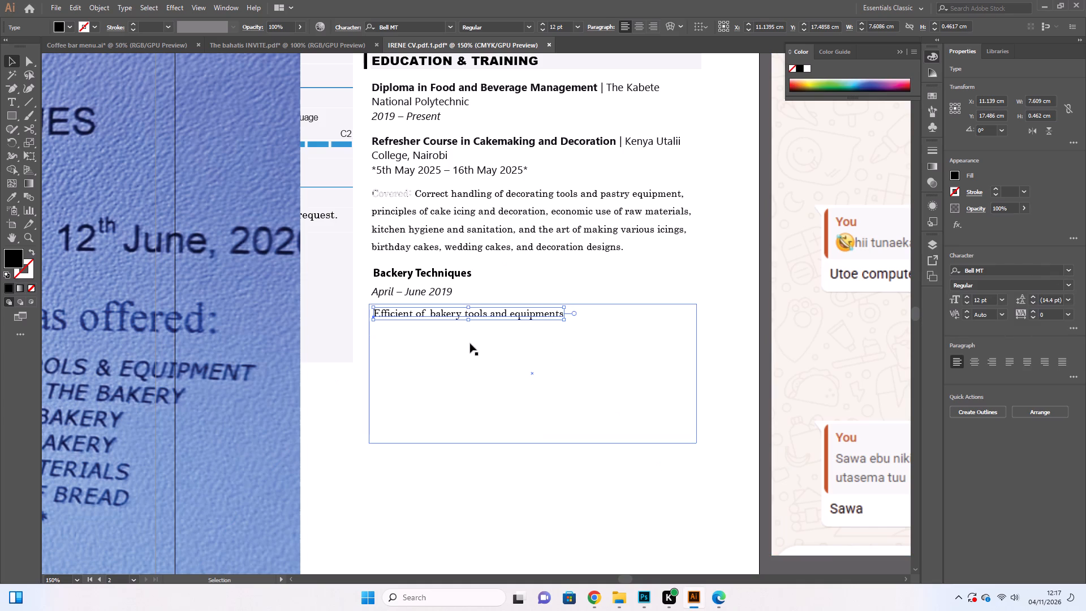
# Duplicate the "Efficient of bakery tools and equipments" line directly below itself, aligned with the original.
pyautogui.click(470, 343)
pyautogui.click(470, 315)
pyautogui.keyDown('alt'); pyautogui.moveTo(470, 315); pyautogui.dragTo(471, 330); pyautogui.keyUp('alt')
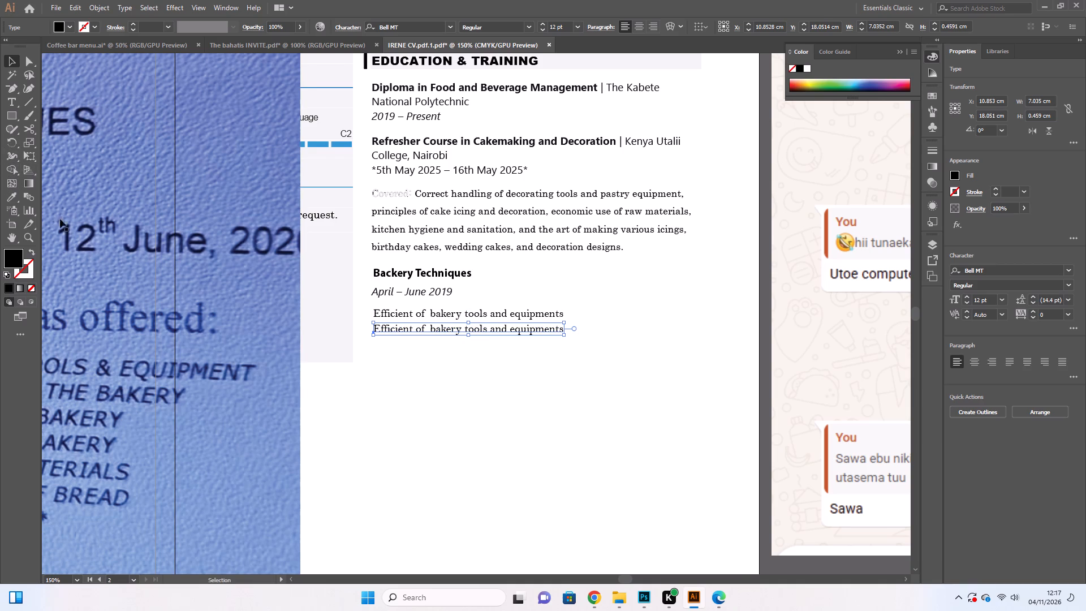
# Replace the text of the duplicated lower line with "Food hygiene of energy in the bakery".
pyautogui.moveTo(626, 580); pyautogui.dragTo(619, 575)
pyautogui.click(10, 105)
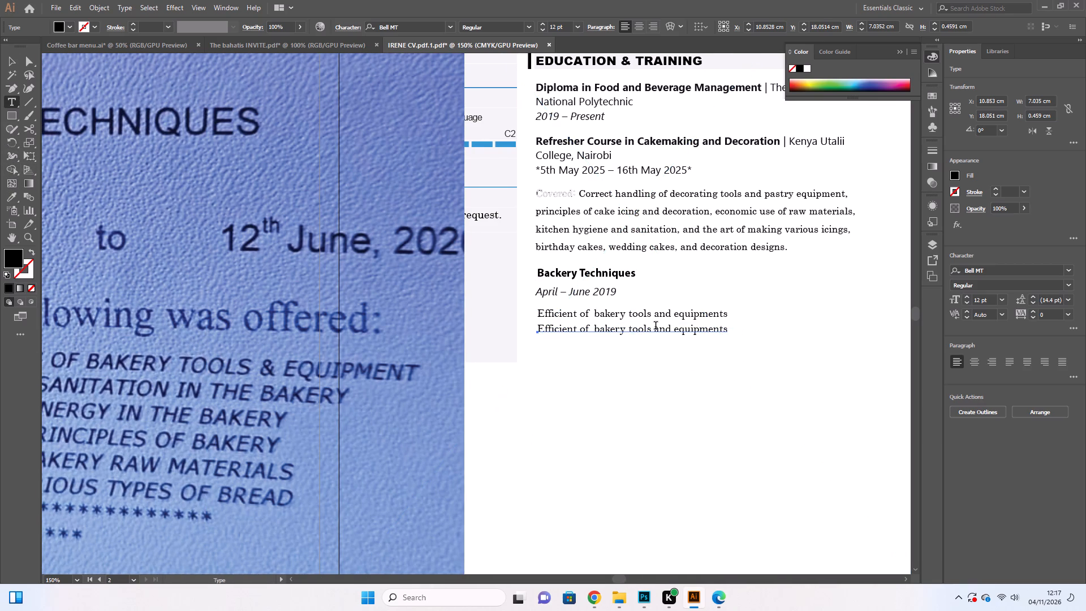
pyautogui.click(727, 331)
pyautogui.press('BackSpace')
pyautogui.press('BackSpace')
pyautogui.press('BackSpace')
pyautogui.press('BackSpace')
pyautogui.press('BackSpace')
pyautogui.press('BackSpace')
pyautogui.press('BackSpace')
pyautogui.press('BackSpace')
pyautogui.press('BackSpace')
pyautogui.press('BackSpace')
pyautogui.press('BackSpace')
pyautogui.press('BackSpace')
pyautogui.press('BackSpace')
pyautogui.press('BackSpace')
pyautogui.press('BackSpace')
pyautogui.press('BackSpace')
pyautogui.press('BackSpace')
pyautogui.press('BackSpace')
pyautogui.press('BackSpace')
pyautogui.press('BackSpace')
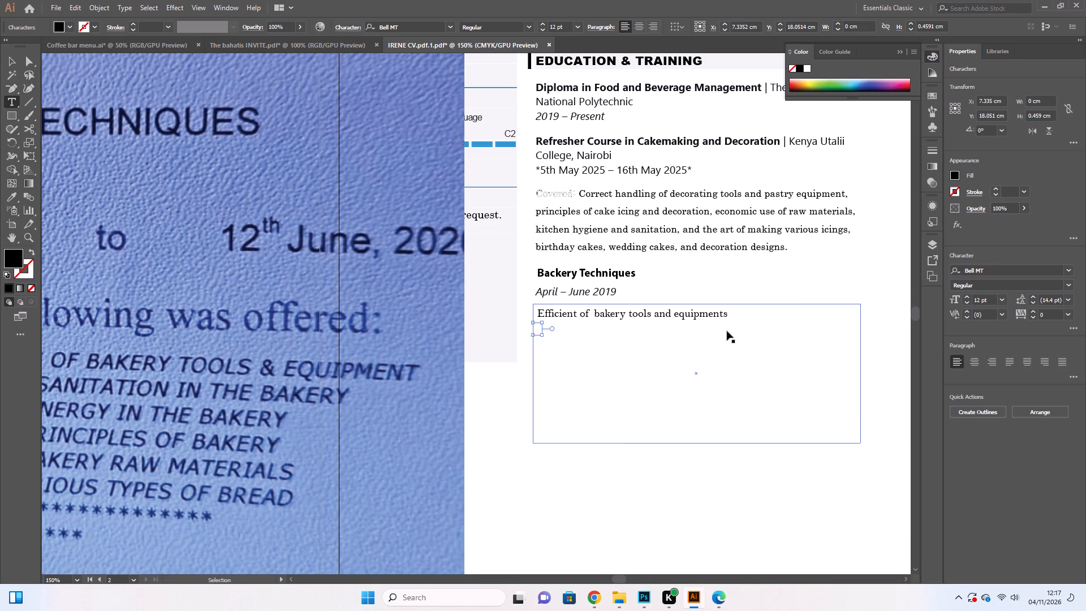
pyautogui.hotkey('ctrl', '-')
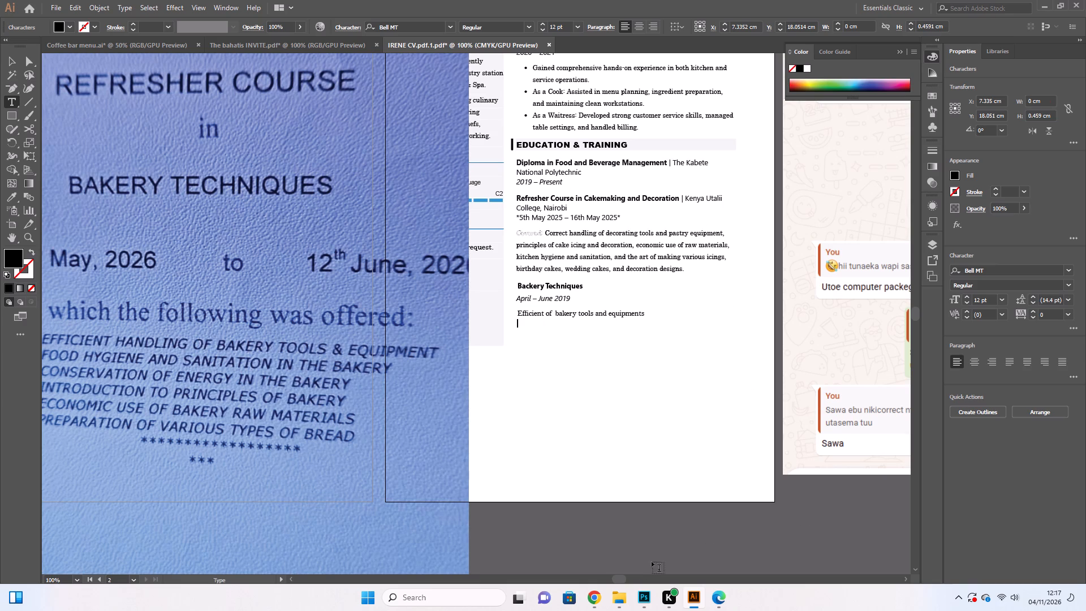
pyautogui.click(617, 578)
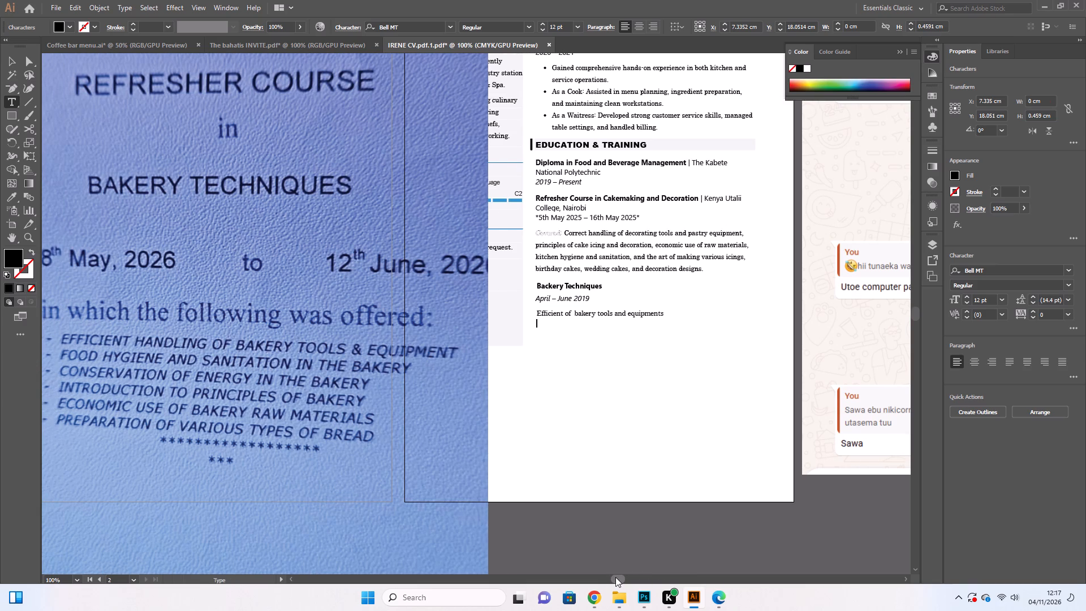
pyautogui.press('f')
pyautogui.press('space')
pyautogui.write('n')
pyautogui.press('BackSpace')
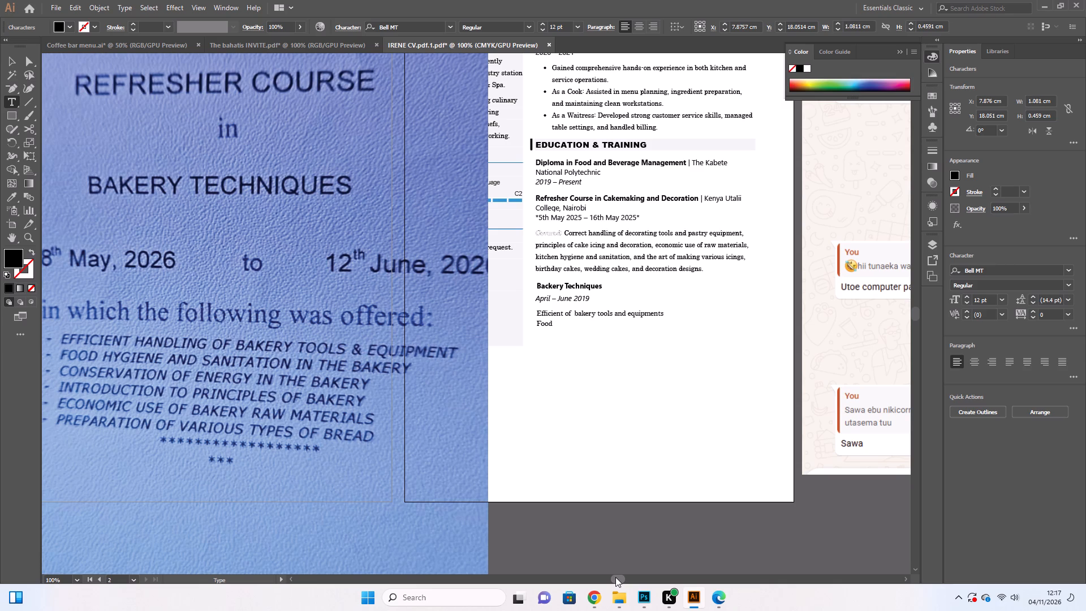
pyautogui.press('BackSpace')
pyautogui.write('hyg')
pyautogui.write('iene')
pyautogui.press('space')
pyautogui.write('of')
pyautogui.press('space')
pyautogui.write('energy')
pyautogui.press('space')
pyautogui.write('in the b')
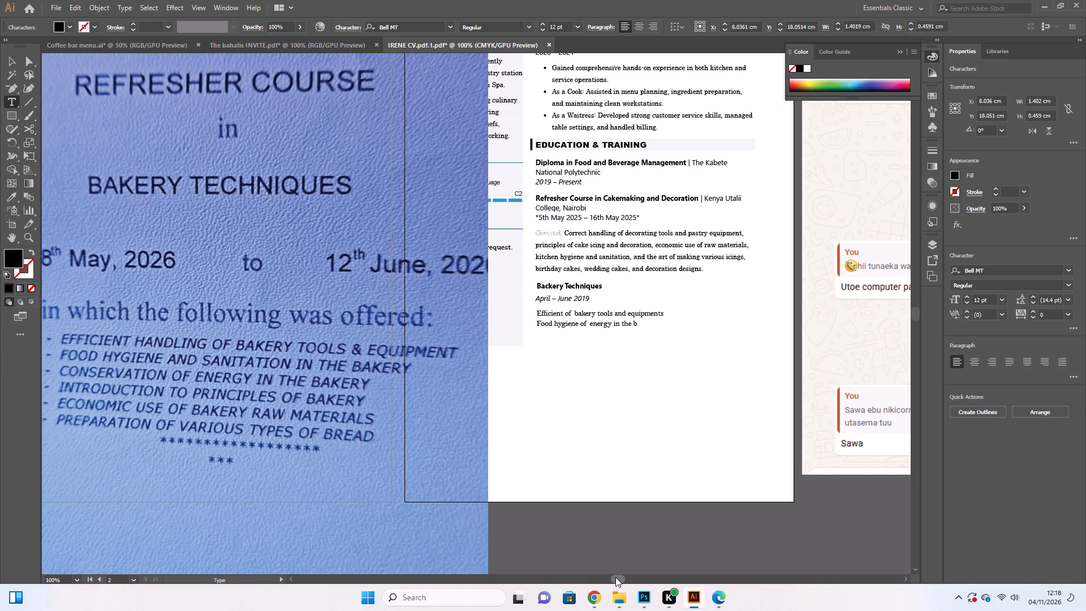
pyautogui.press('a')
pyautogui.write('ker')
pyautogui.press('y')
pyautogui.click(7, 55)
pyautogui.click(604, 408)
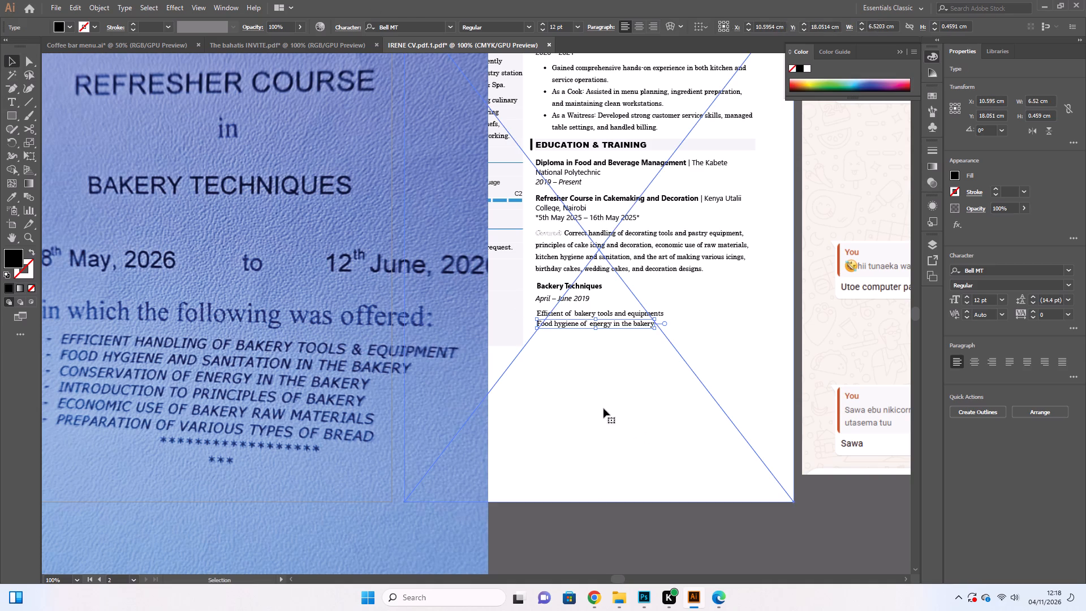
# Duplicate the "Food hygiene of energy in the bakery" line directly below itself and nudge the copy slightly down.
pyautogui.click(563, 324)
pyautogui.keyDown('alt'); pyautogui.moveTo(563, 324); pyautogui.dragTo(564, 332); pyautogui.keyUp('alt')
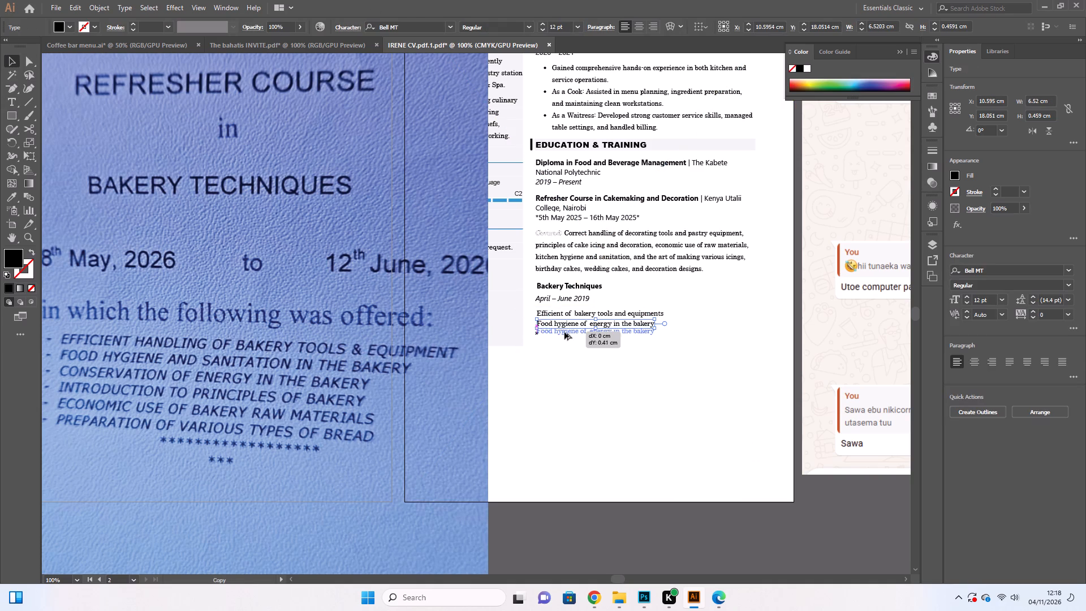
pyautogui.keyDown('alt'); pyautogui.moveTo(564, 332); pyautogui.dragTo(564, 334); pyautogui.keyUp('alt')
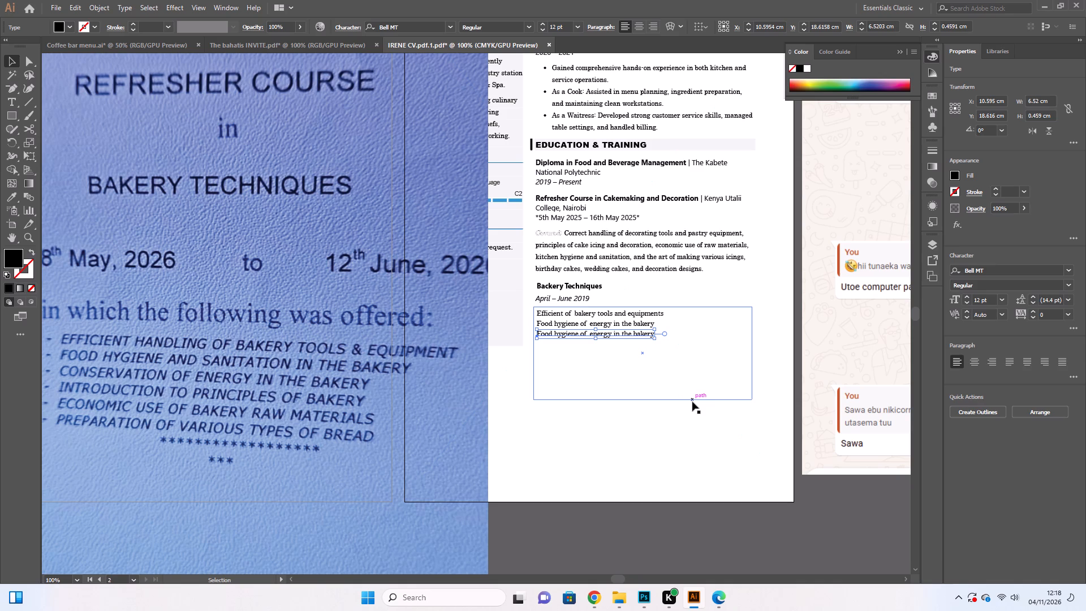
pyautogui.press('Down')
pyautogui.press('Down')
# Nudge the upper "Food hygiene of energy in the bakery" line slightly down to even out the line spacing.
pyautogui.click(601, 328)
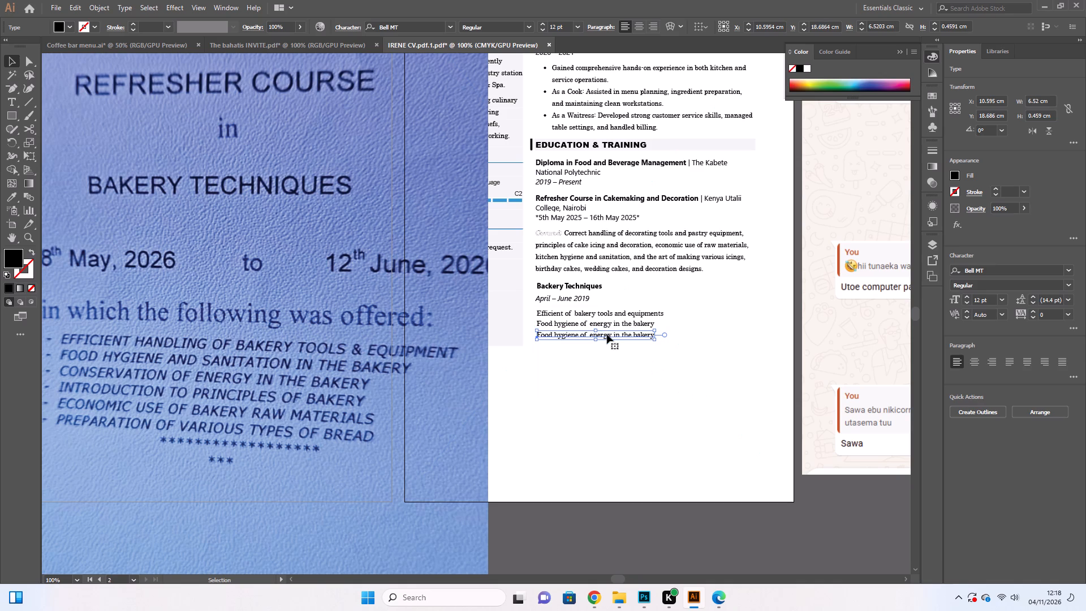
pyautogui.click(607, 326)
pyautogui.press('Down')
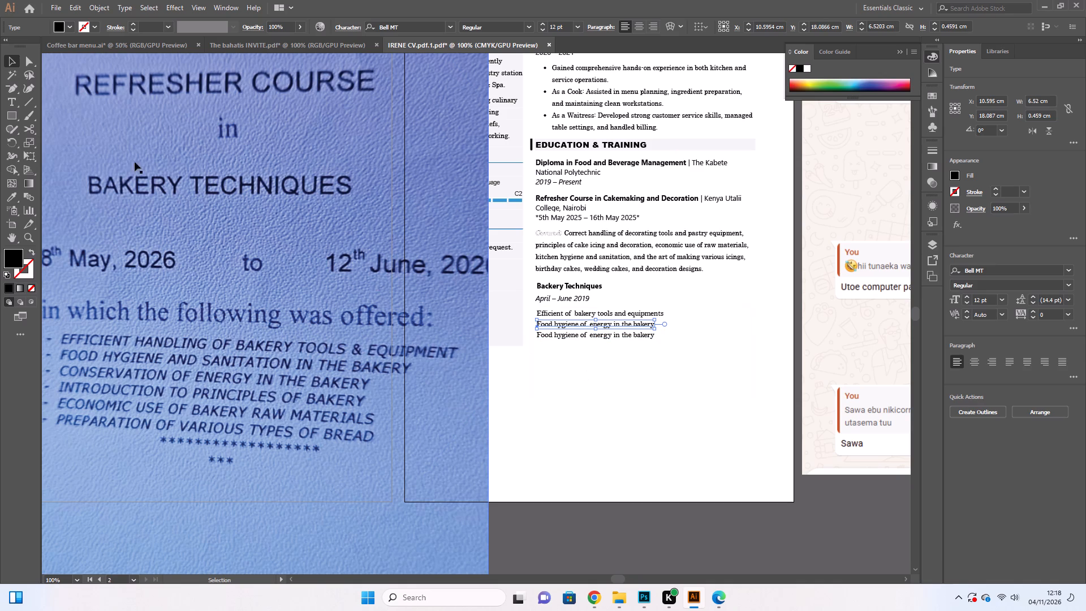
# Replace the text of the lowest "Food hygiene of energy in the bakery" line with "Conservation of energy in the bakery".
pyautogui.click(14, 101)
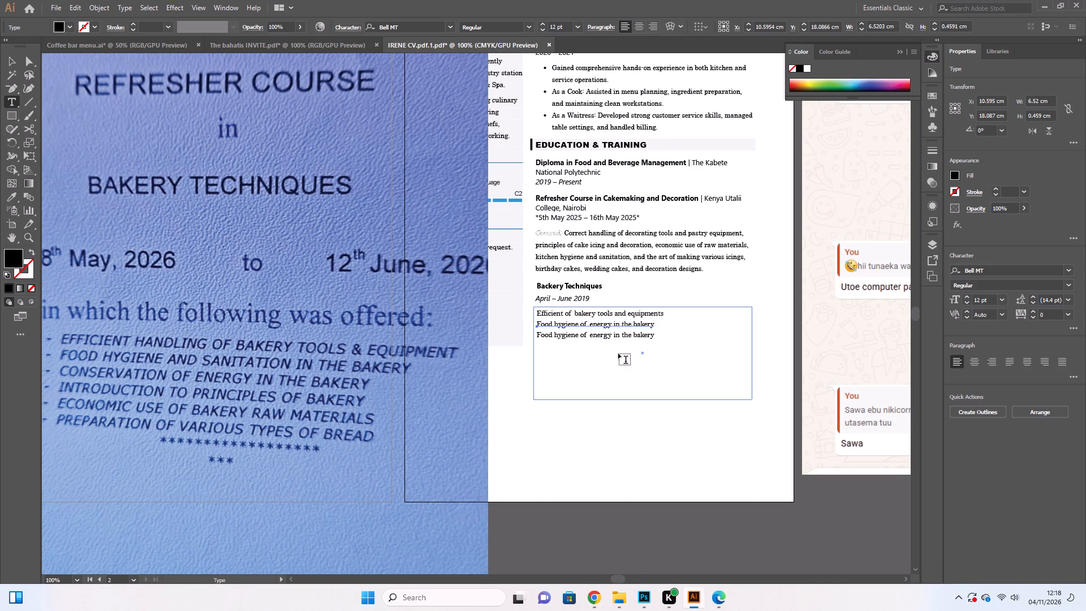
pyautogui.click(653, 338)
pyautogui.press('BackSpace')
pyautogui.press('BackSpace')
pyautogui.press('BackSpace')
pyautogui.press('BackSpace')
pyautogui.press('BackSpace')
pyautogui.press('BackSpace')
pyautogui.press('BackSpace')
pyautogui.press('BackSpace')
pyautogui.press('BackSpace')
pyautogui.press('BackSpace')
pyautogui.press('BackSpace')
pyautogui.press('BackSpace')
pyautogui.press('BackSpace')
pyautogui.press('BackSpace')
pyautogui.press('BackSpace')
pyautogui.press('BackSpace')
pyautogui.press('BackSpace')
pyautogui.press('BackSpace')
pyautogui.press('BackSpace')
pyautogui.press('BackSpace')
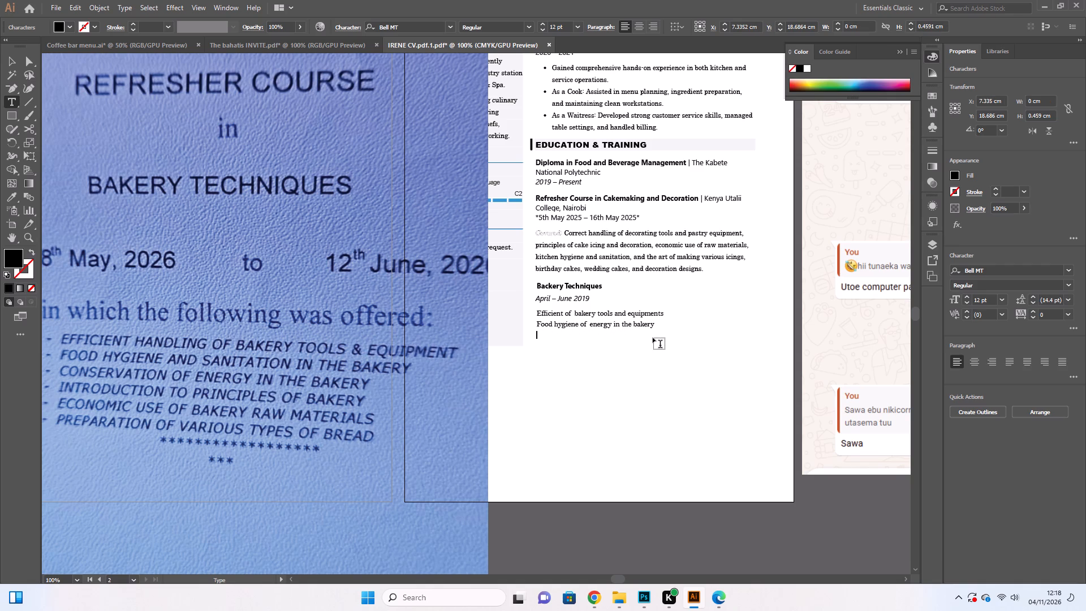
pyautogui.write('on')
pyautogui.write('ser')
pyautogui.write('vatio')
pyautogui.write('n')
pyautogui.press('space')
pyautogui.write('of ener')
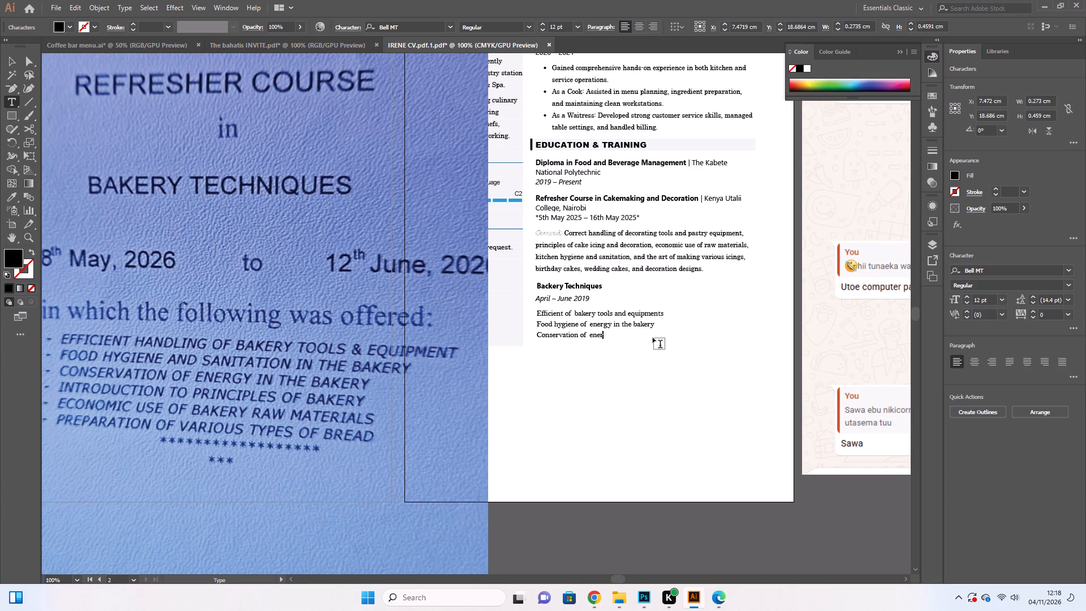
pyautogui.write('gy')
pyautogui.press('space')
pyautogui.write('in the ba')
pyautogui.write('ke')
pyautogui.press('r')
pyautogui.press('y')
pyautogui.click(9, 61)
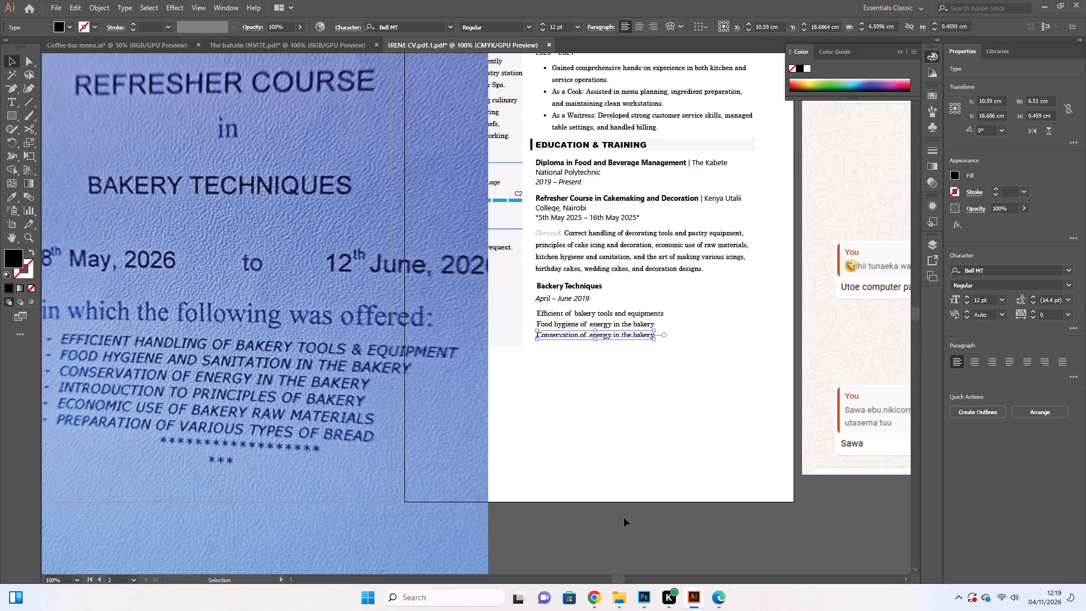
pyautogui.click(618, 516)
# Duplicate the "Conservation of energy in the bakery" line about 0.5 cm directly below itself.
pyautogui.keyDown('alt'); pyautogui.moveTo(568, 334); pyautogui.dragTo(569, 343); pyautogui.keyUp('alt')
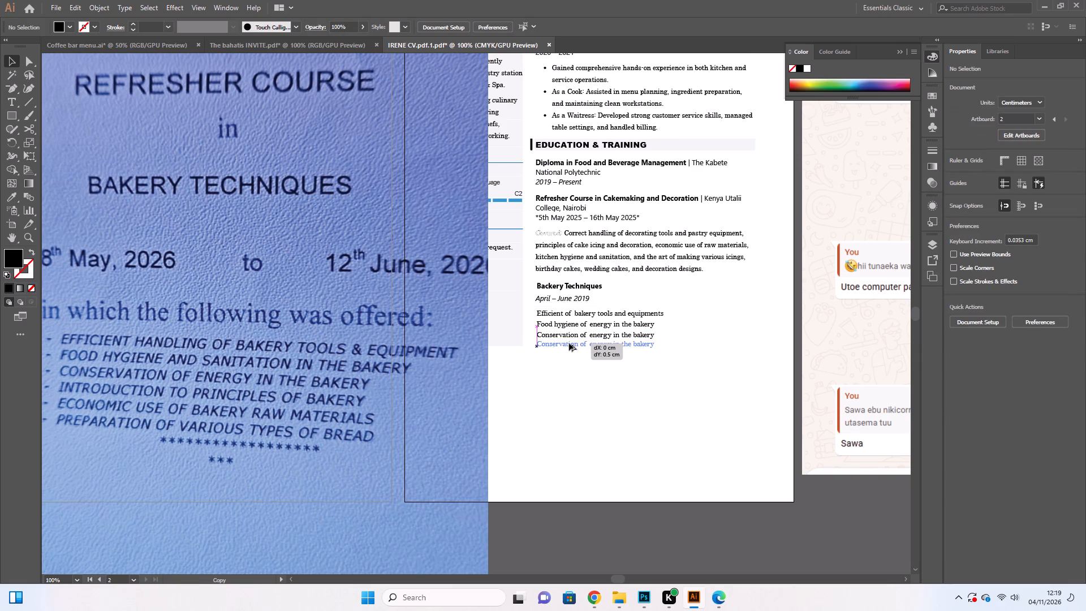
pyautogui.keyDown('alt'); pyautogui.moveTo(569, 343); pyautogui.dragTo(570, 344); pyautogui.keyUp('alt')
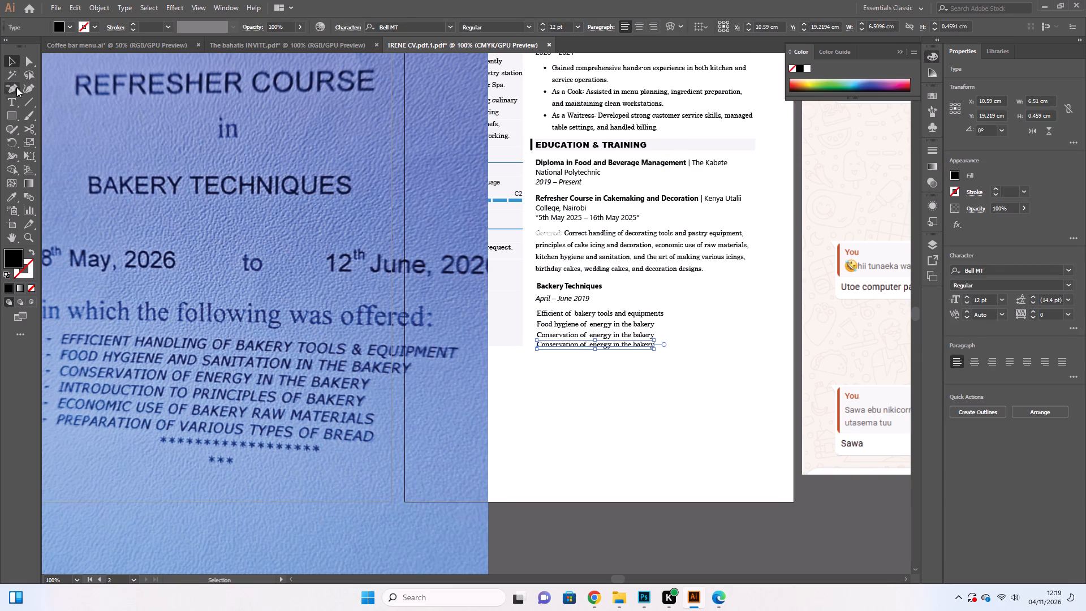
# Replace the text of the lowest duplicated "Conservation of energy in the bakery" line with "Introduction".
pyautogui.click(14, 98)
pyautogui.click(654, 347)
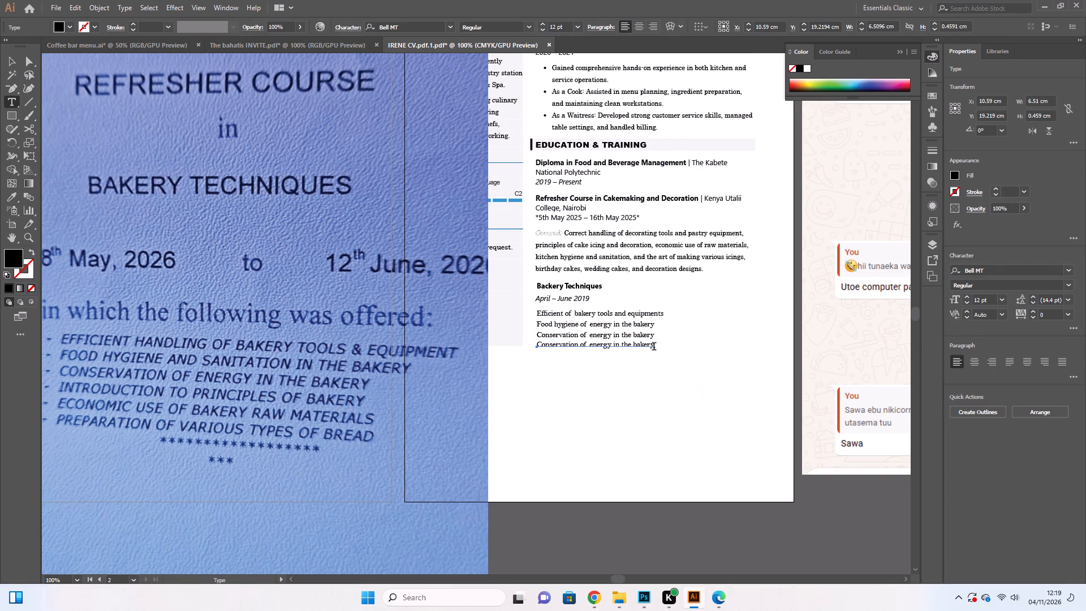
pyautogui.press('BackSpace')
pyautogui.press('BackSpace')
pyautogui.press('BackSpace')
pyautogui.press('BackSpace')
pyautogui.press('BackSpace')
pyautogui.press('BackSpace')
pyautogui.press('BackSpace')
pyautogui.press('BackSpace')
pyautogui.press('BackSpace')
pyautogui.press('BackSpace')
pyautogui.press('BackSpace')
pyautogui.press('BackSpace')
pyautogui.press('BackSpace')
pyautogui.press('BackSpace')
pyautogui.press('BackSpace')
pyautogui.press('BackSpace')
pyautogui.press('BackSpace')
pyautogui.press('BackSpace')
pyautogui.press('BackSpace')
pyautogui.press('BackSpace')
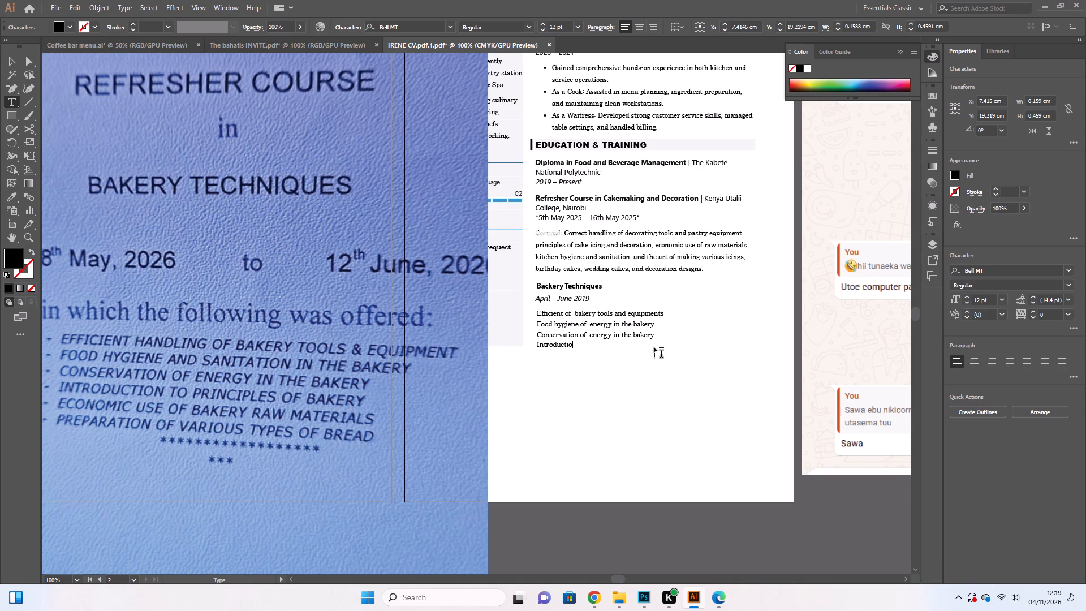
pyautogui.press('n')
pyautogui.click(6, 59)
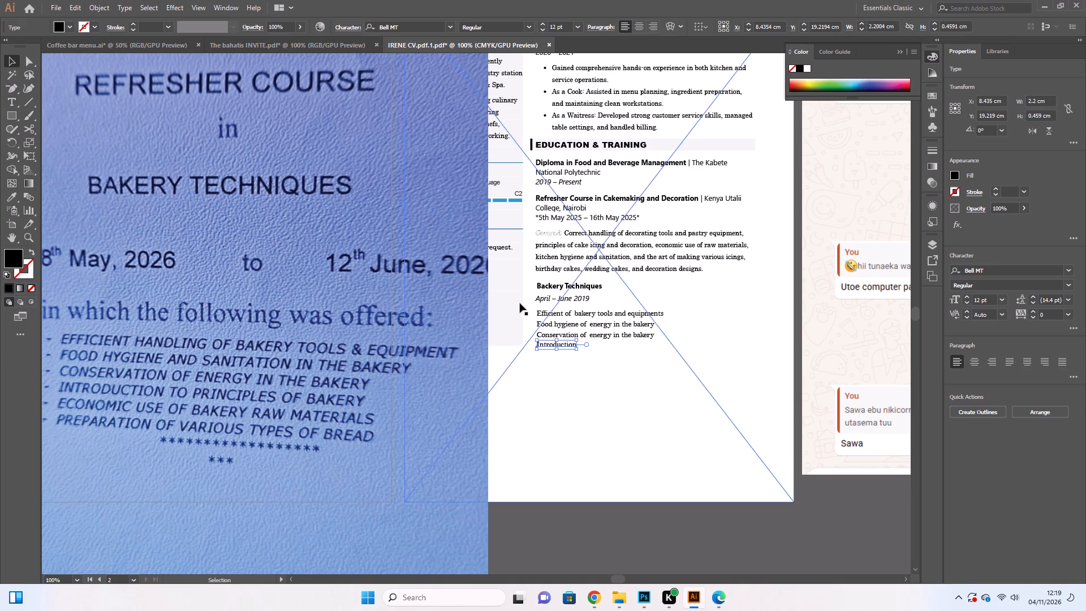
# Copy the "Food hygiene of energy in the bakery" text and paste it at the end of the "Efficient of bakery tools and equipments" line.
pyautogui.click(7, 102)
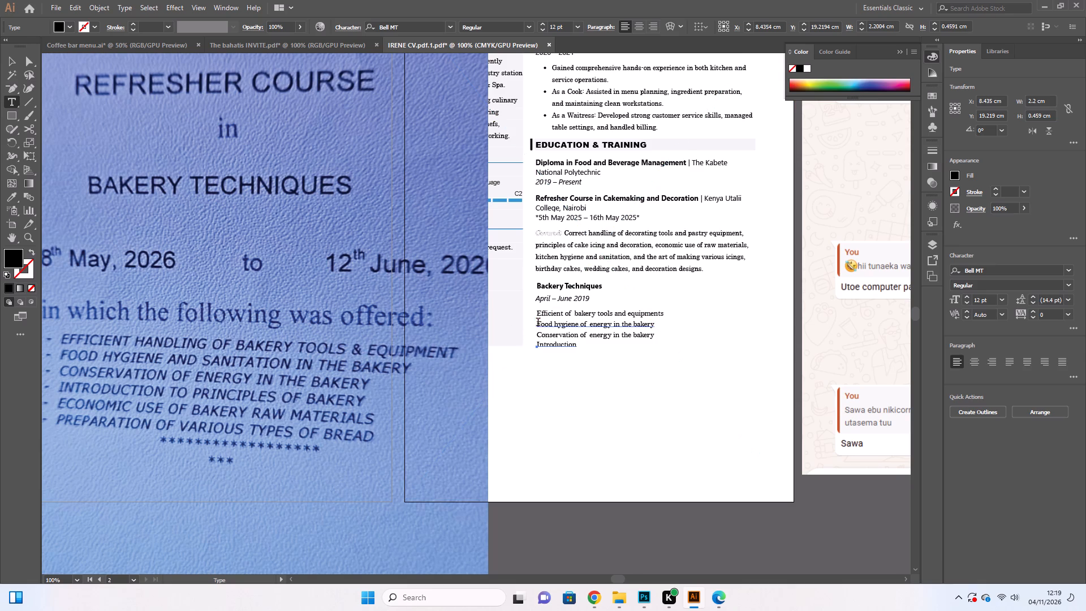
pyautogui.moveTo(538, 324); pyautogui.dragTo(666, 328)
pyautogui.rightClick(631, 322)
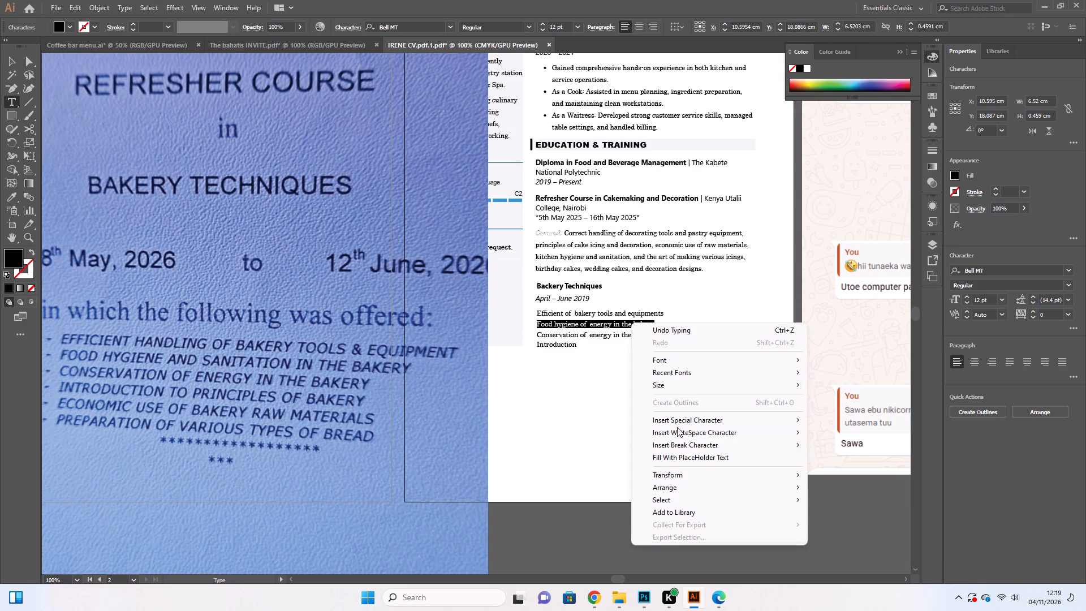
pyautogui.click(77, 6)
pyautogui.click(100, 68)
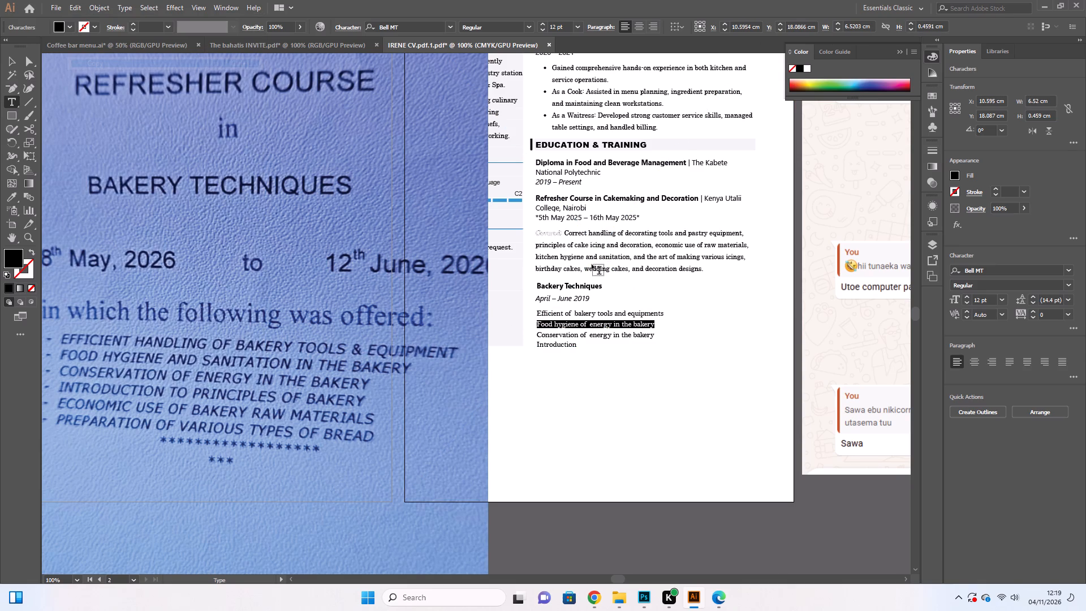
pyautogui.click(663, 315)
pyautogui.press('space')
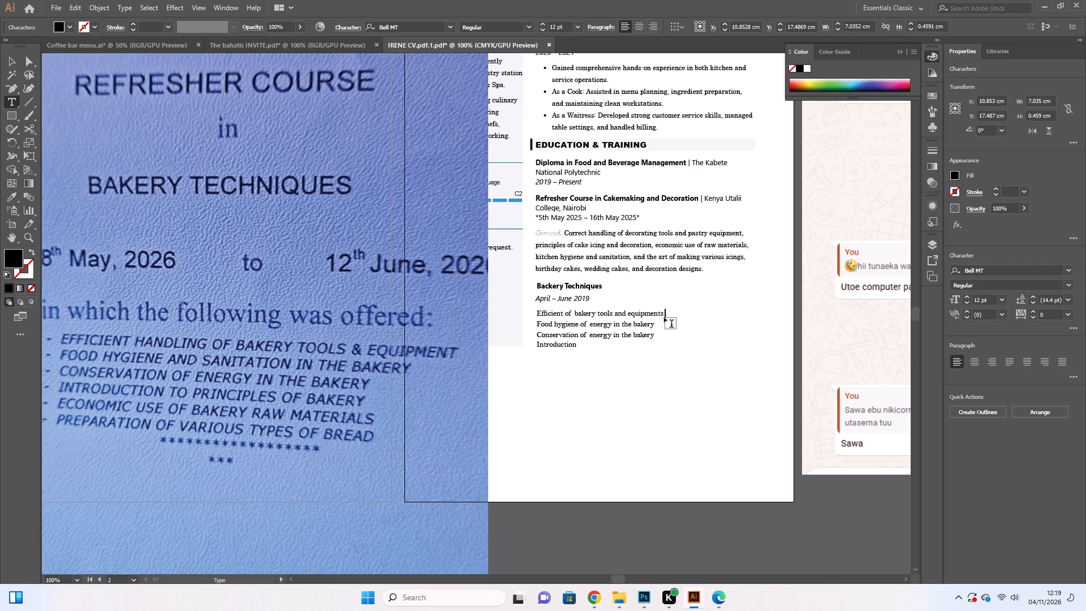
pyautogui.rightClick(664, 315)
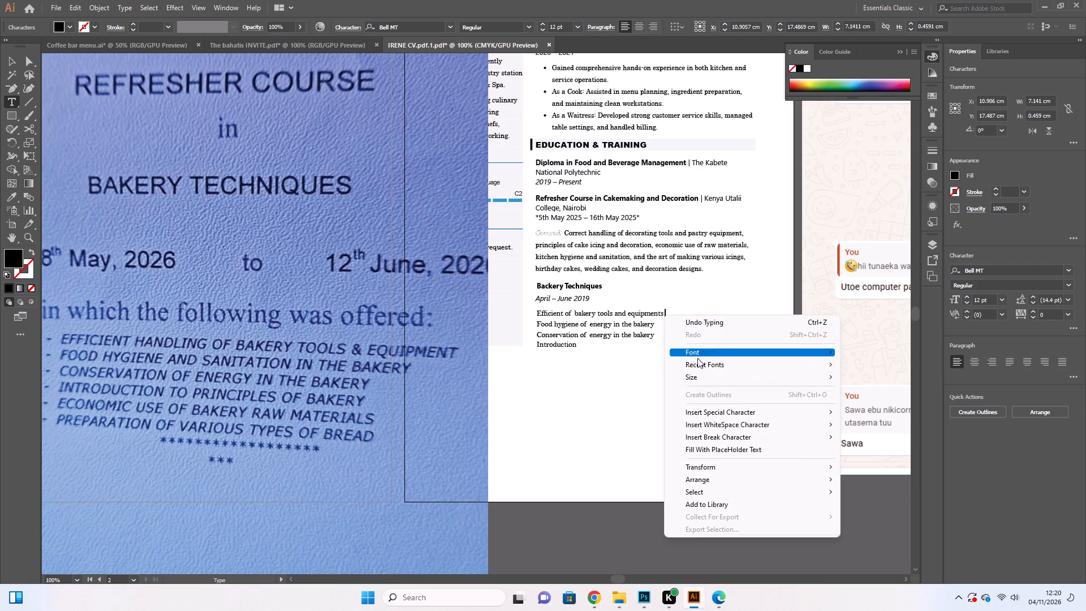
pyautogui.rightClick(664, 311)
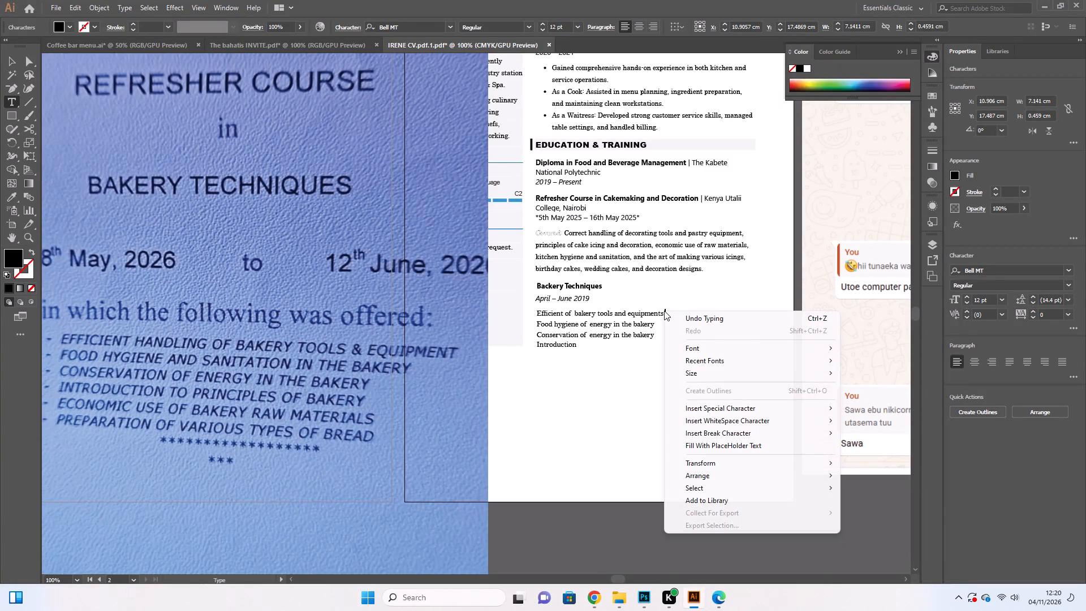
pyautogui.click(77, 10)
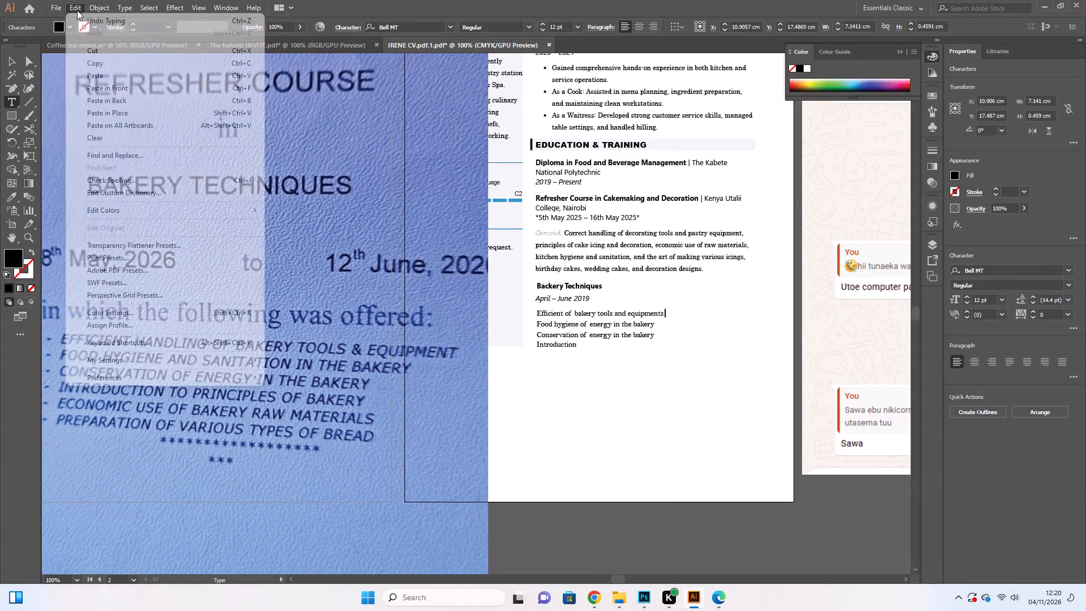
pyautogui.click(98, 77)
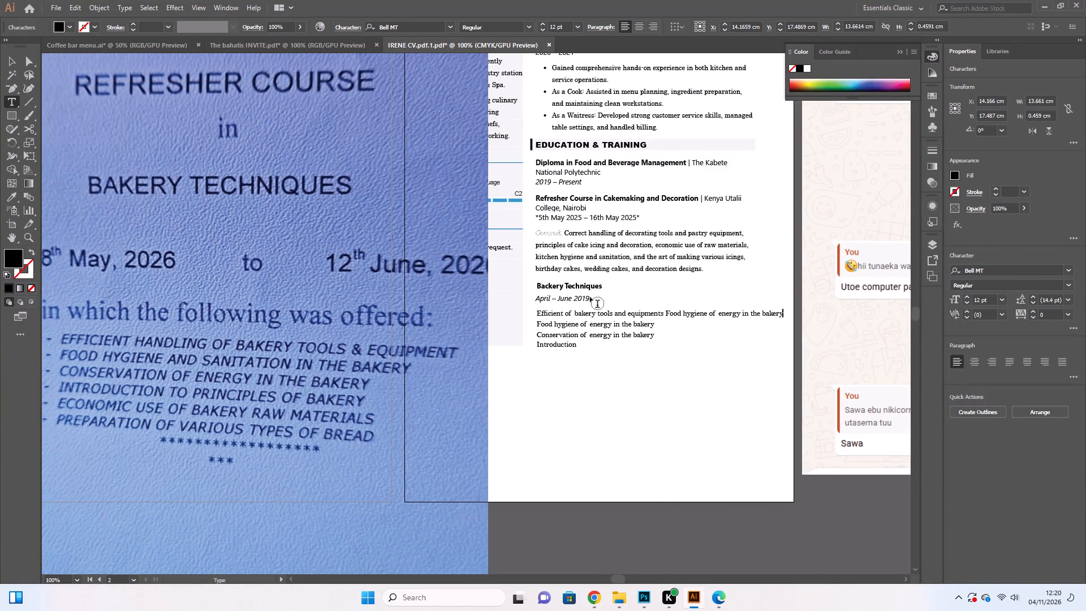
# Separate "equipments" and "Food hygiene" in the combined first line with a comma and a space.
pyautogui.click(665, 313)
pyautogui.press('BackSpace')
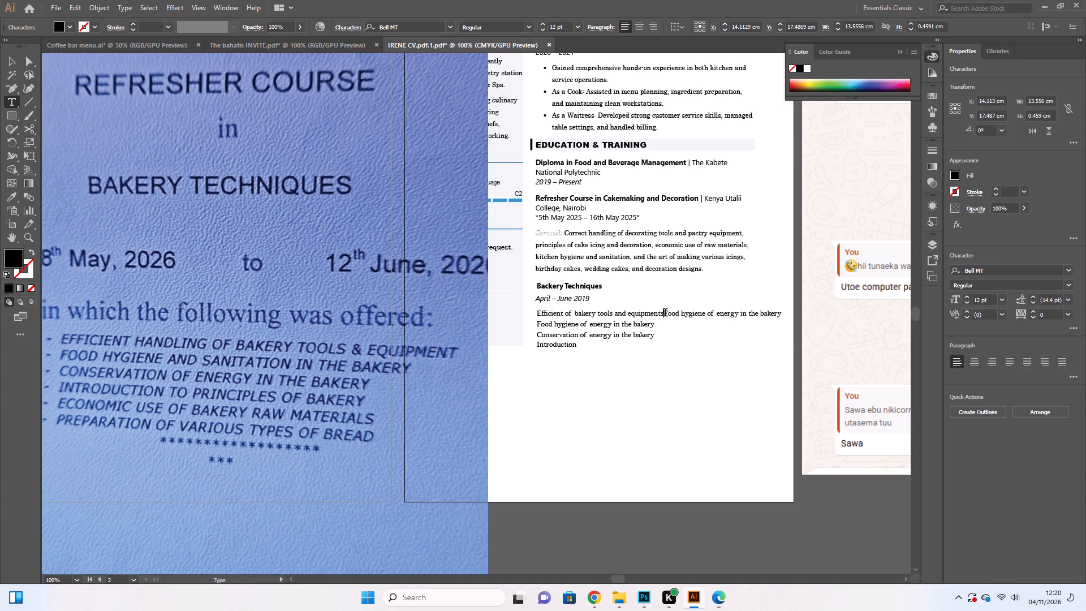
pyautogui.press(',')
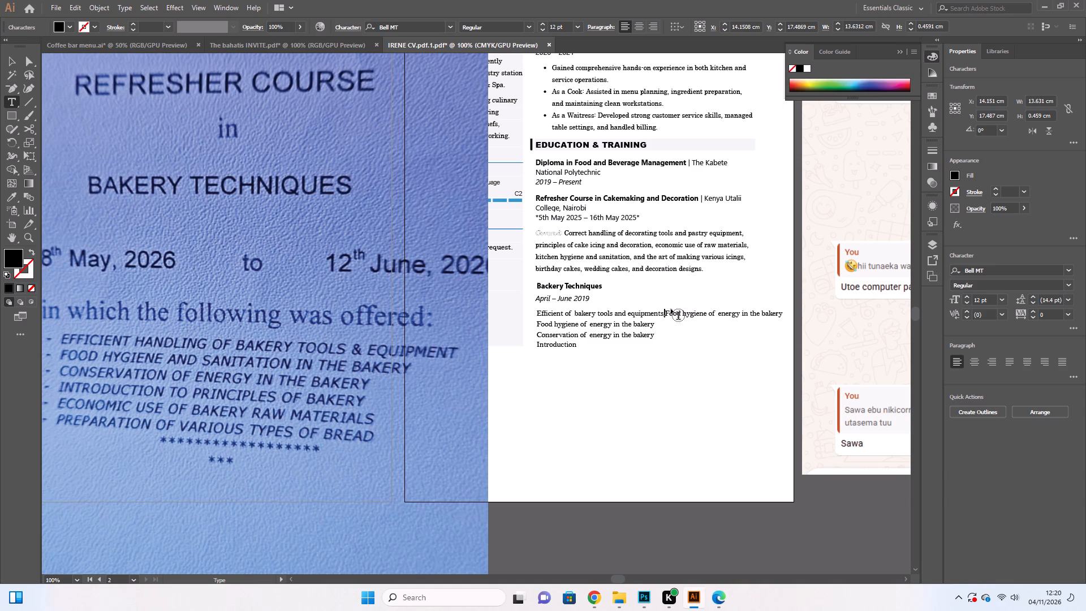
pyautogui.click(669, 311)
pyautogui.press('BackSpace')
pyautogui.press('space')
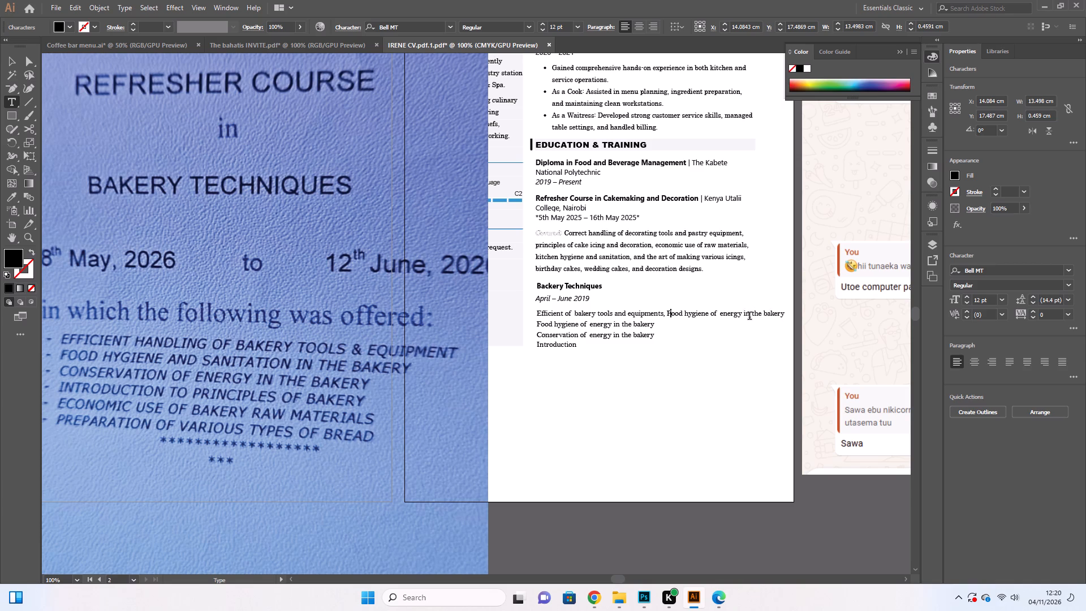
# Break the combined first line before "the bakery" so it continues on a second line.
pyautogui.click(751, 317)
pyautogui.press('Return')
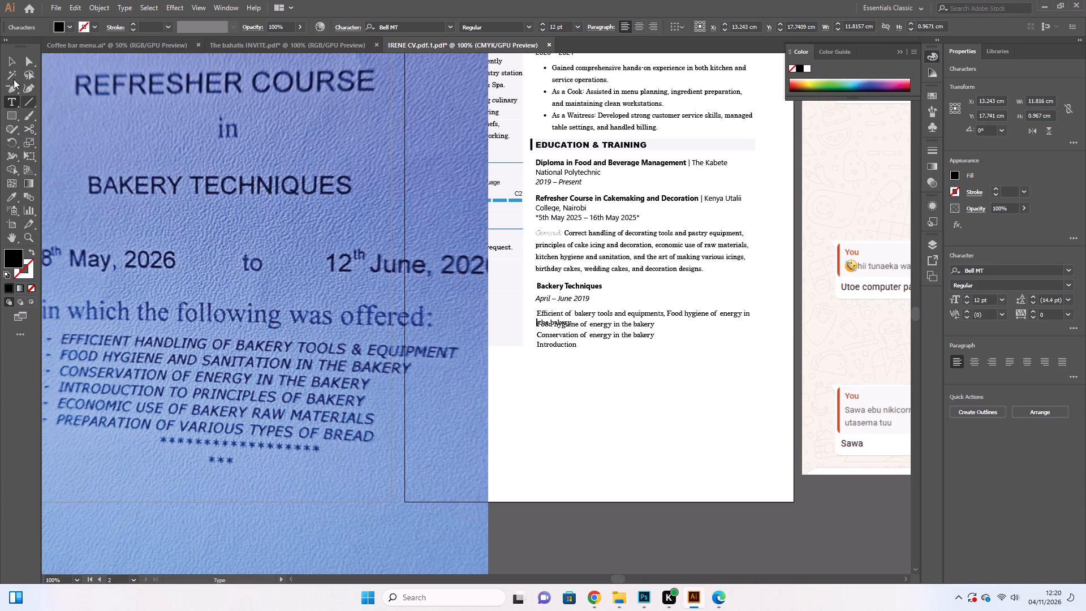
# Delete the separate "Food hygiene of energy in the bakery" line that overlaps the combined text.
pyautogui.click(11, 62)
pyautogui.click(640, 322)
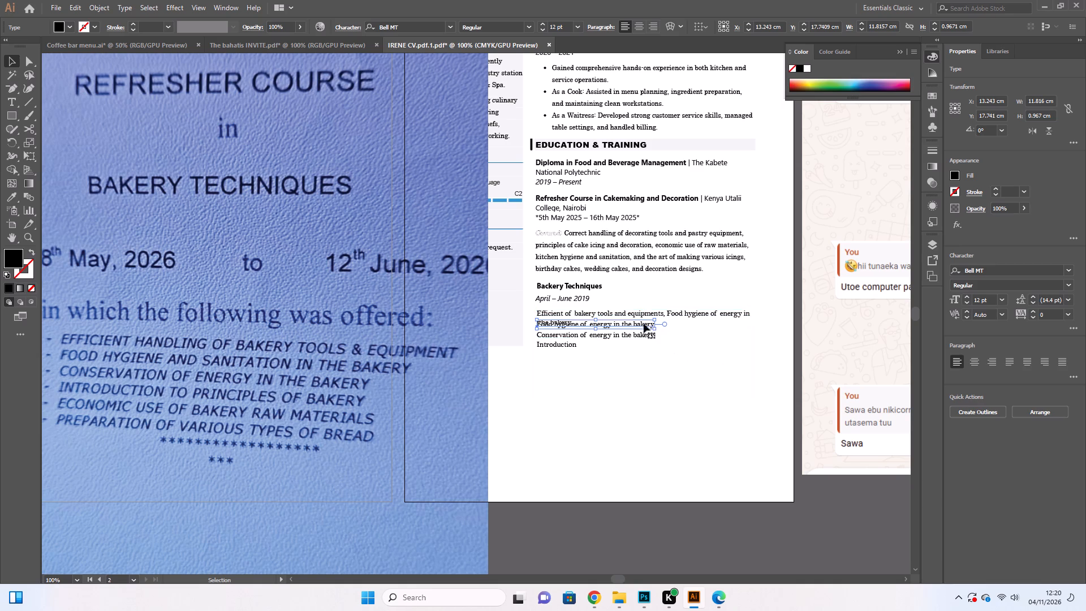
pyautogui.press('Return')
pyautogui.click(599, 377)
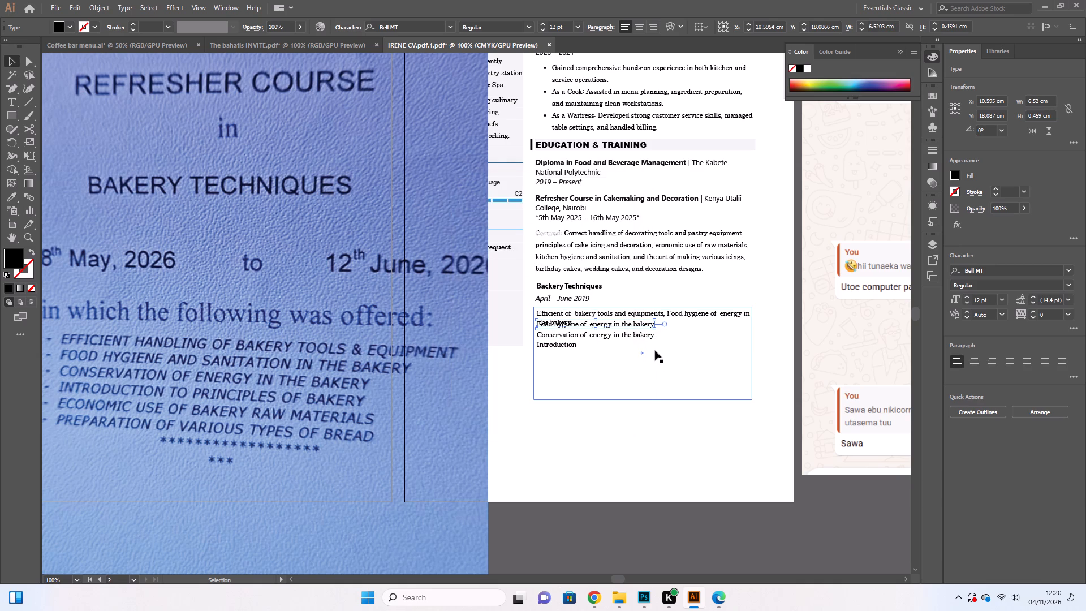
pyautogui.press('BackSpace')
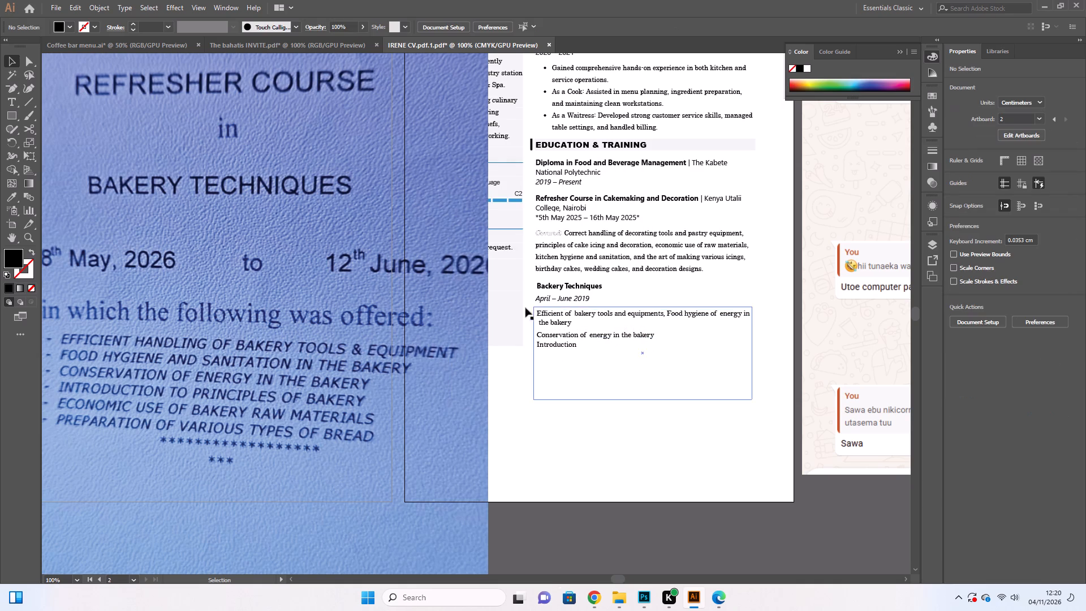
# Remove the leading space before "the bakery" on the second line of the Backery Techniques description.
pyautogui.click(12, 103)
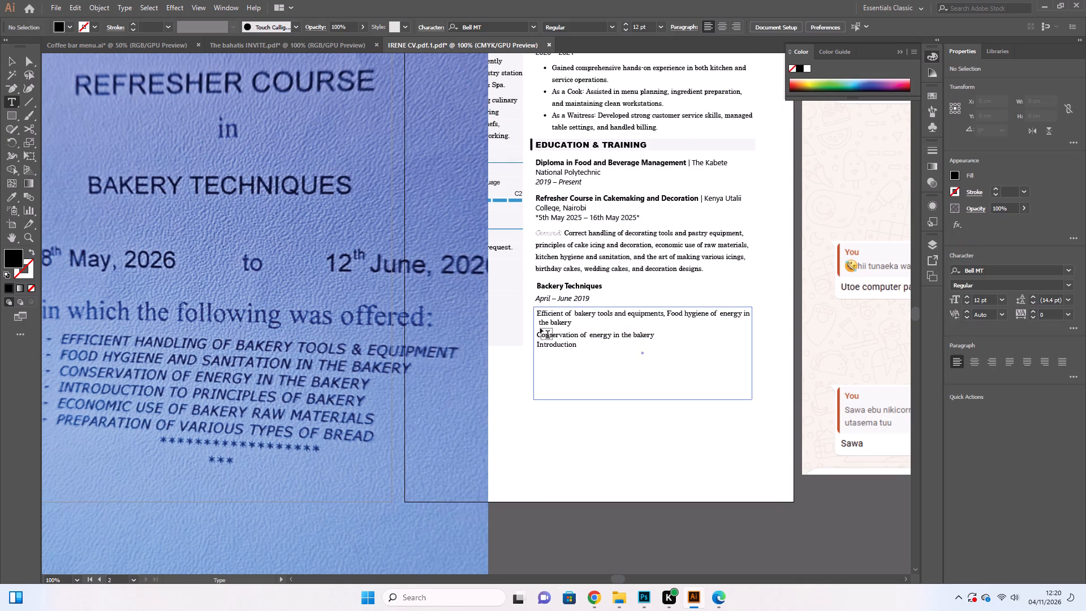
pyautogui.click(540, 325)
pyautogui.press('BackSpace')
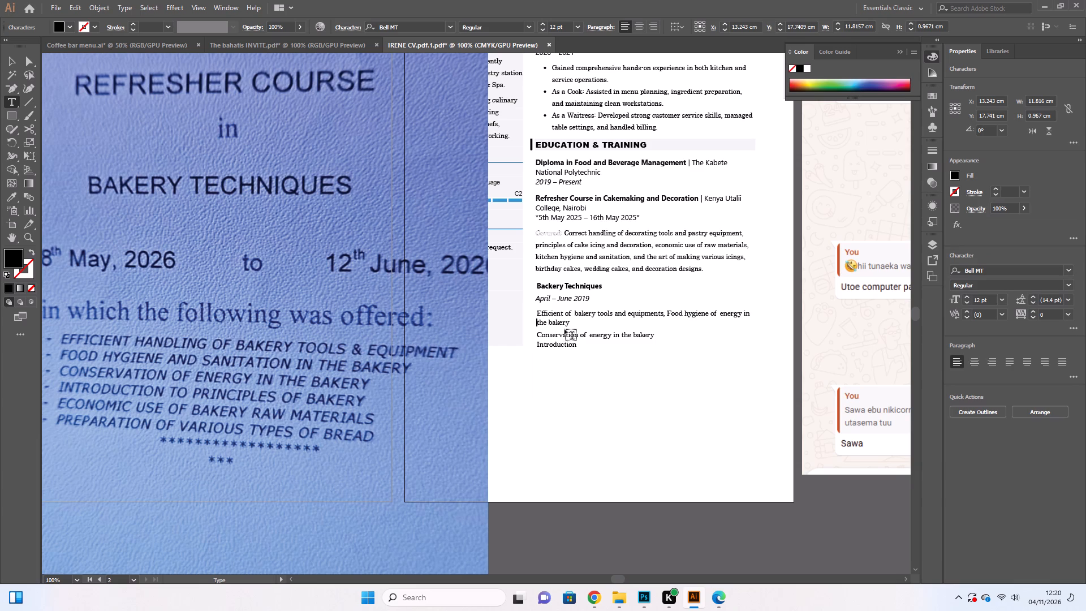
# Copy the "Conservation of energy in the bakery" text and paste it after "the bakery" on the description's second line.
pyautogui.click(570, 325)
pyautogui.moveTo(538, 334); pyautogui.dragTo(655, 343)
pyautogui.rightClick(647, 334)
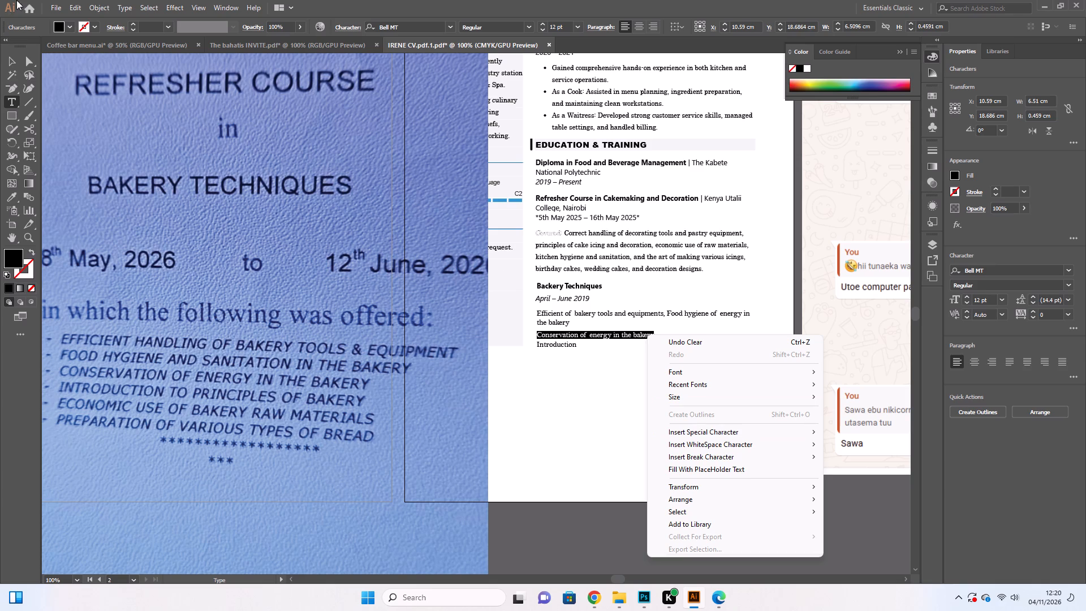
pyautogui.click(72, 10)
pyautogui.click(93, 67)
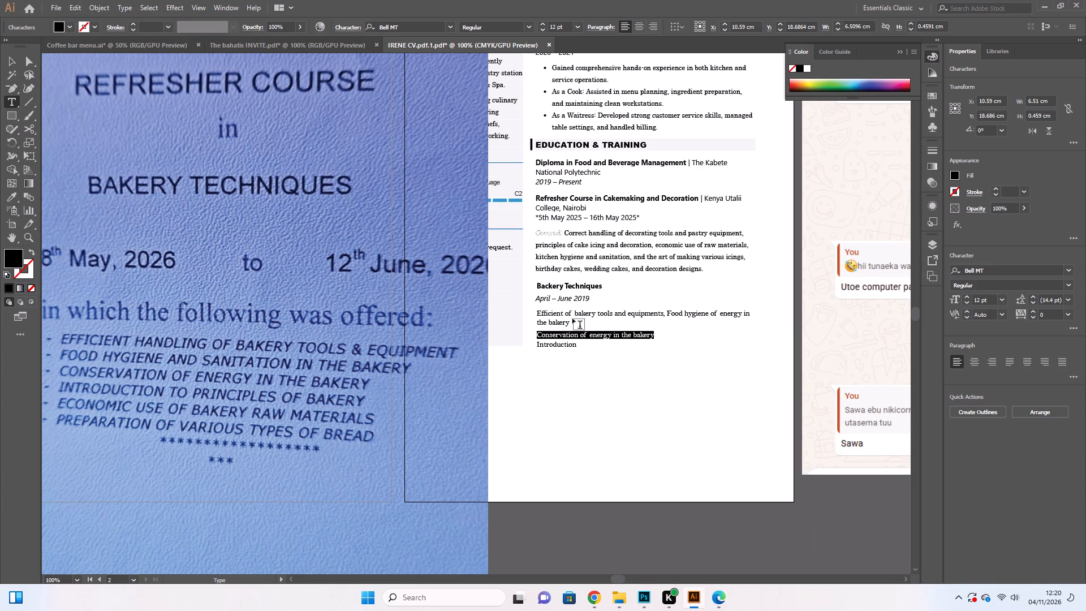
pyautogui.click(569, 322)
pyautogui.rightClick(569, 322)
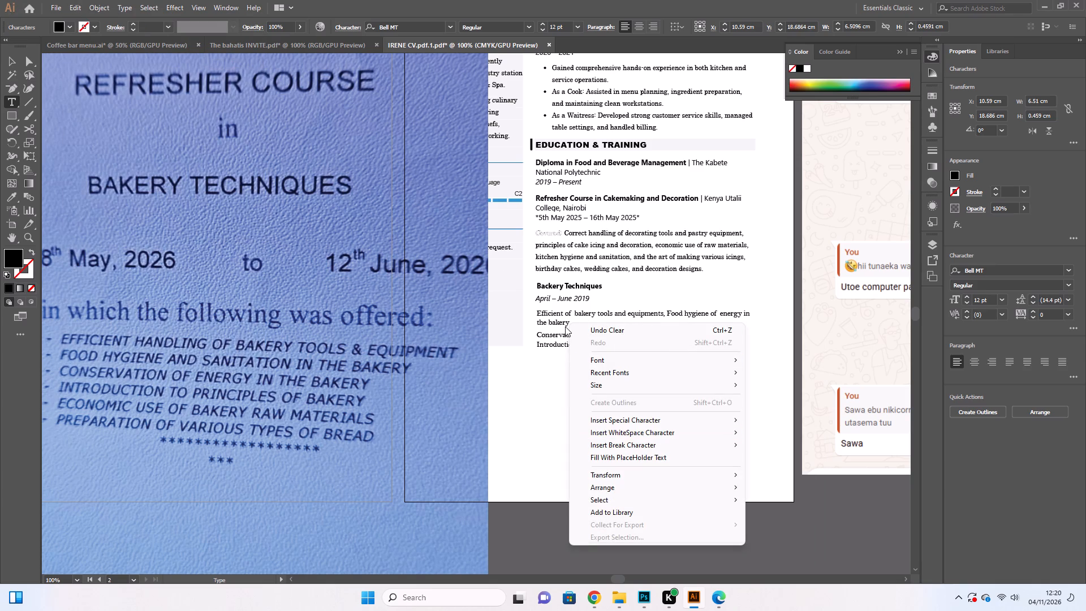
pyautogui.click(566, 324)
pyautogui.click(568, 324)
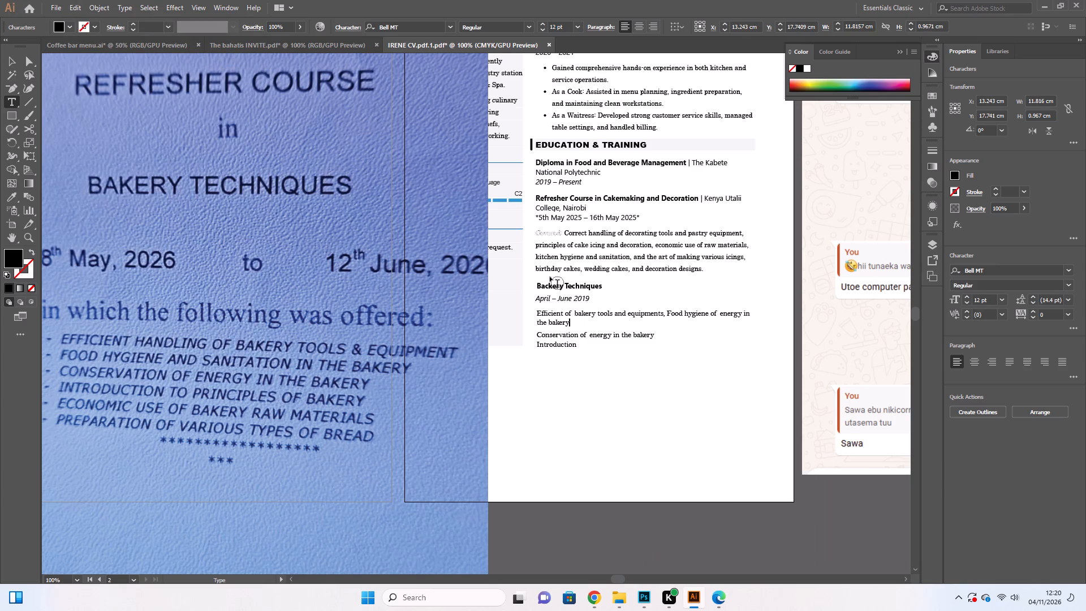
pyautogui.click(74, 10)
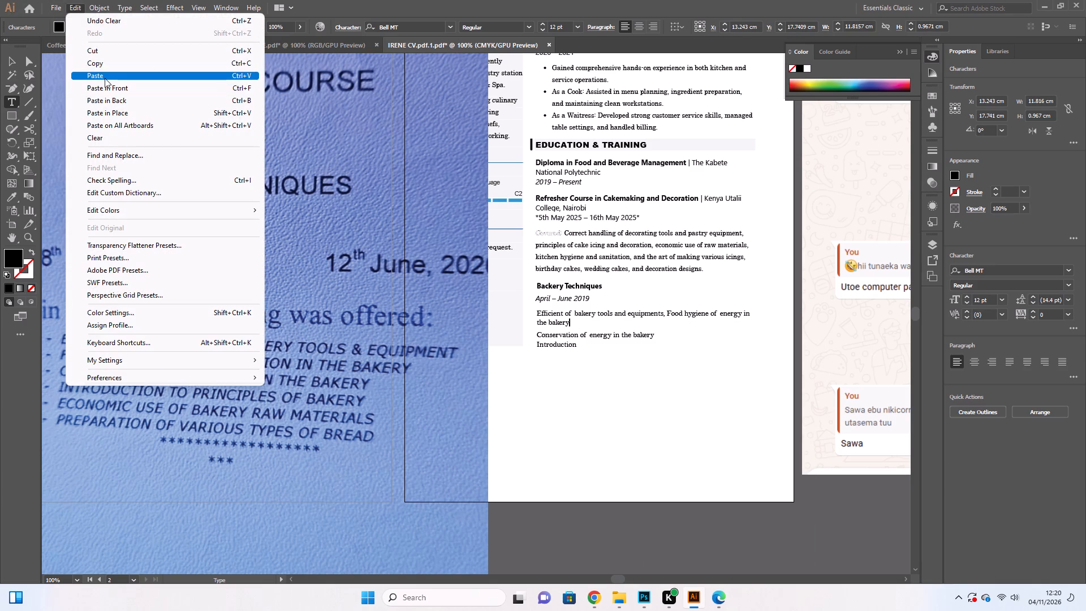
pyautogui.click(105, 78)
# Separate "the bakery" and "Conservation" on the second line with a comma and a space.
pyautogui.click(569, 326)
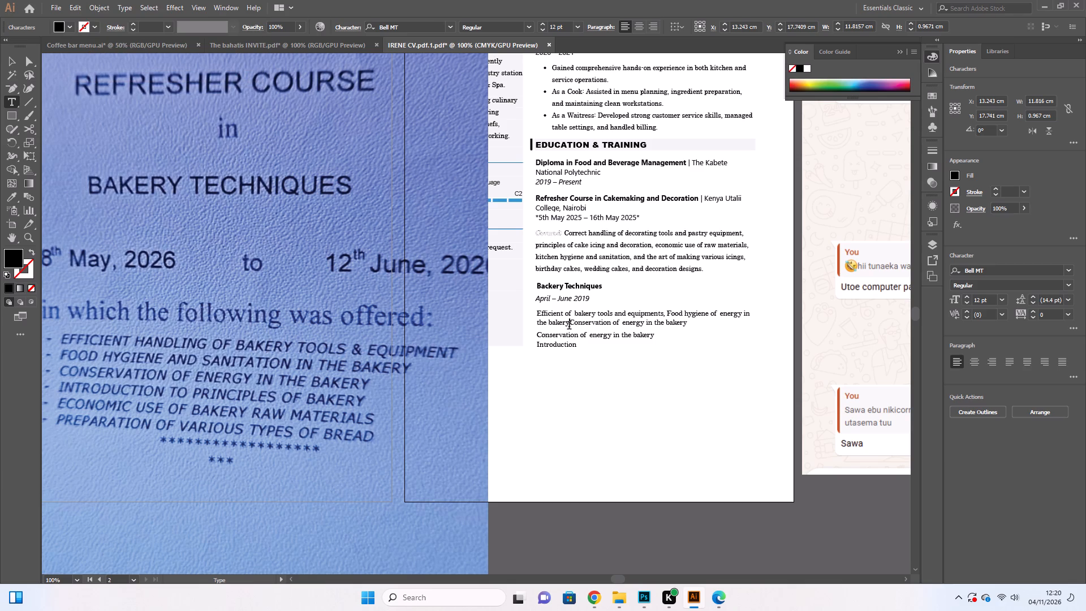
pyautogui.write(',')
pyautogui.press('space')
# Add a comma and a space after "Conservation of energy in the bakery" on the second line.
pyautogui.click(689, 322)
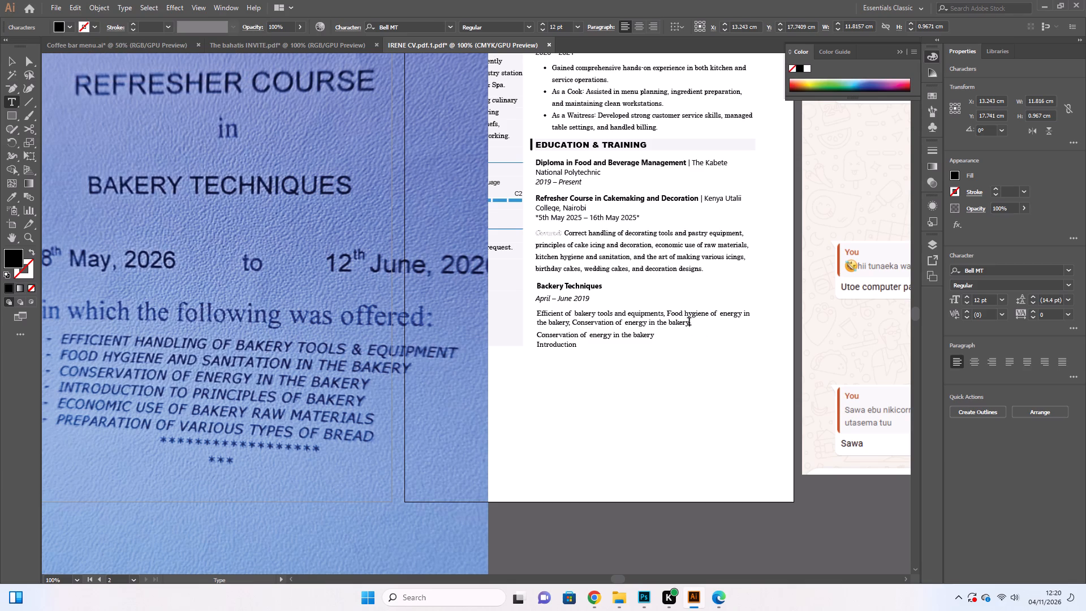
pyautogui.write(',')
pyautogui.press('space')
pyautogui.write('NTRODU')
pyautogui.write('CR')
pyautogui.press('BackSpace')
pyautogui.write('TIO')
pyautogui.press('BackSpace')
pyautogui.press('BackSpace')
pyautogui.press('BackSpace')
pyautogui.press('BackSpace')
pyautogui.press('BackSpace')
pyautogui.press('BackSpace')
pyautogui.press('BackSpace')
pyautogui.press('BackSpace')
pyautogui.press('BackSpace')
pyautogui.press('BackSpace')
# Add the word "Introduction" with a capital I at the end of the description's second line.
pyautogui.write('ntri')
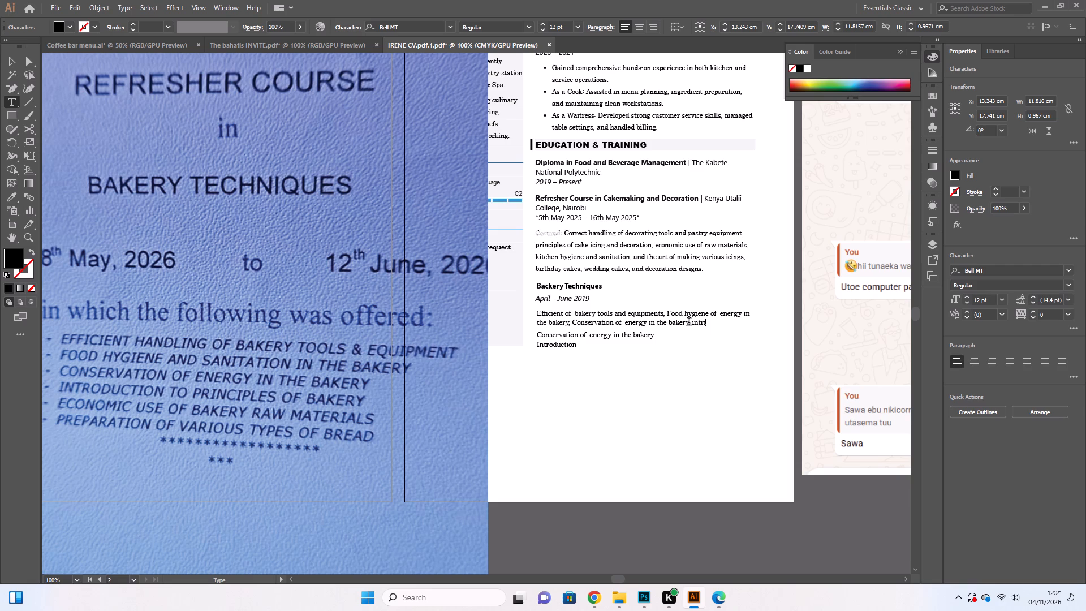
pyautogui.press('BackSpace')
pyautogui.write('oduction')
pyautogui.click(694, 323)
pyautogui.press('i')
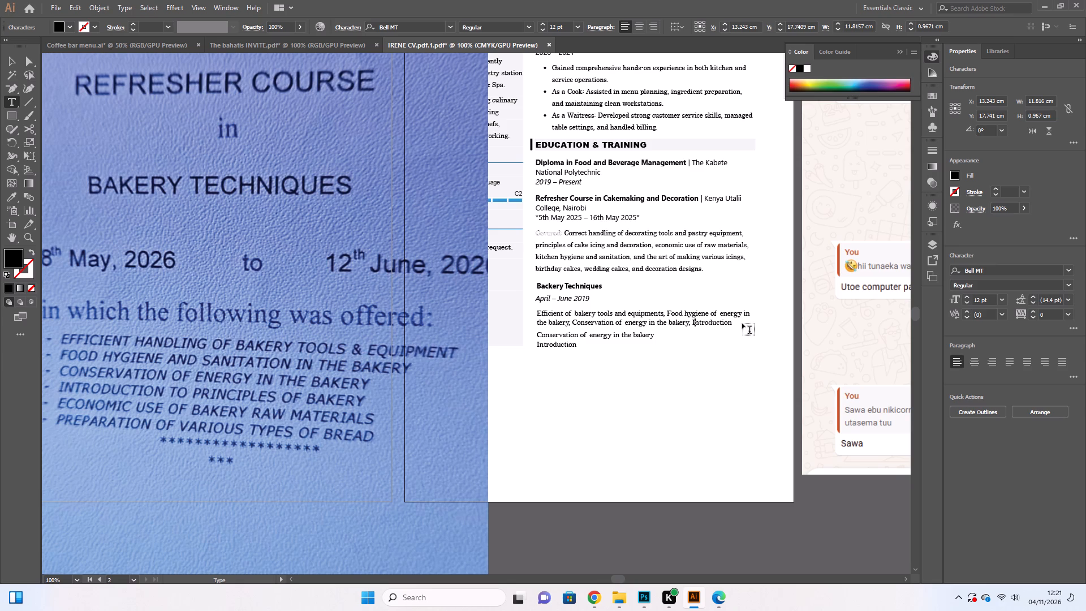
# Continue after "Introduction" with "to", and enter "principles of bakert" on a new third line.
pyautogui.click(732, 324)
pyautogui.press('space')
pyautogui.write('TO')
pyautogui.press('BackSpace')
pyautogui.write('to')
pyautogui.press('Return')
pyautogui.write('princi')
pyautogui.write('ples')
pyautogui.press('space')
pyautogui.write('o')
pyautogui.write('f')
pyautogui.press('space')
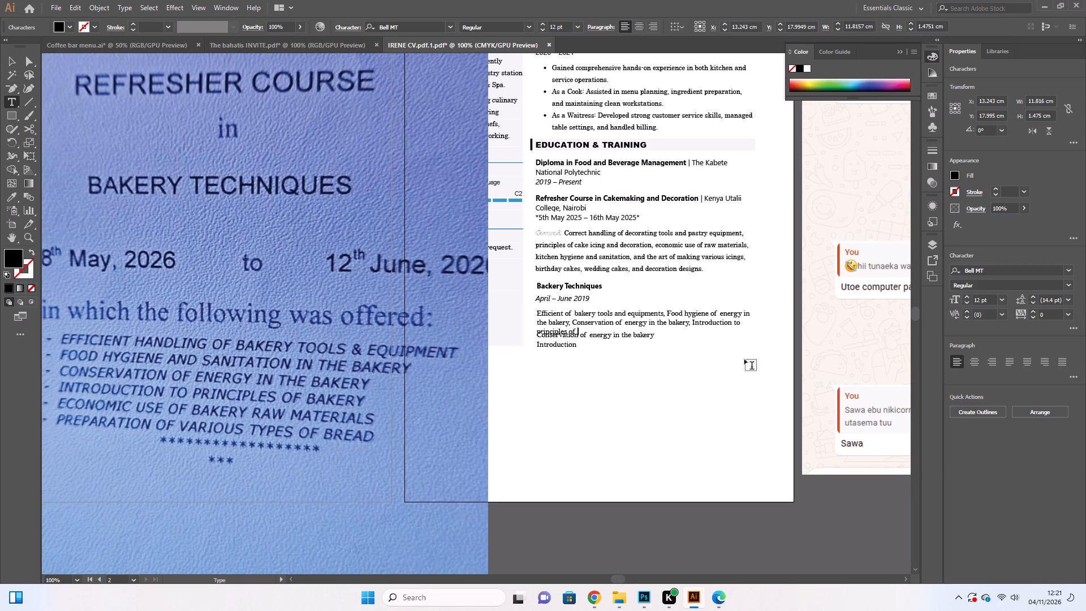
pyautogui.write('ba')
pyautogui.write('ker')
pyautogui.press('t')
# Delete the separate "Conservation of energy in the bakery" and "Introduction" text lines below the combined description.
pyautogui.click(11, 59)
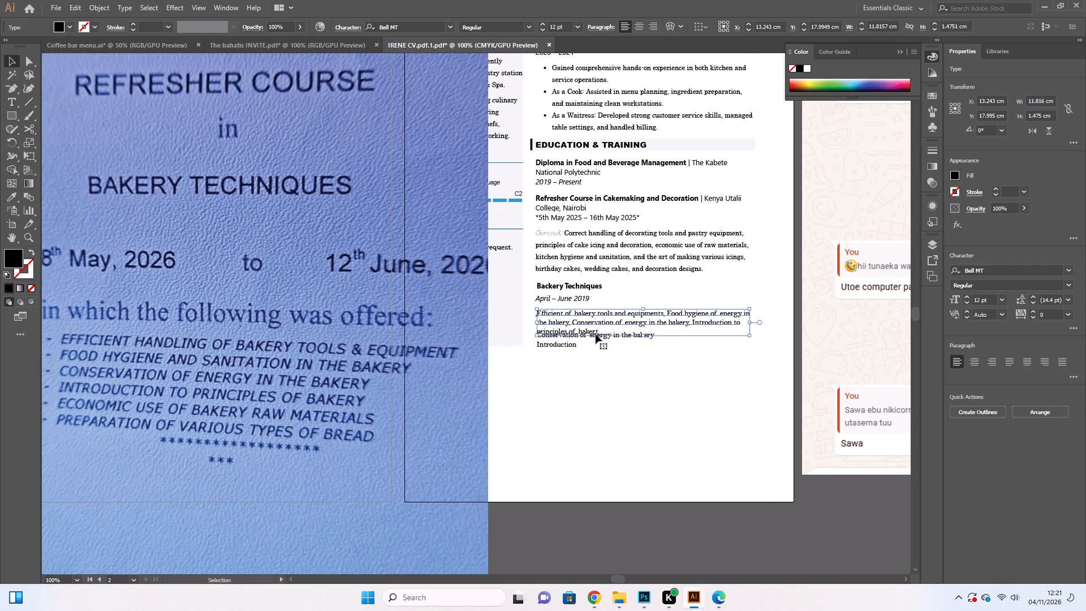
pyautogui.click(596, 335)
pyautogui.press('BackSpace')
pyautogui.click(576, 346)
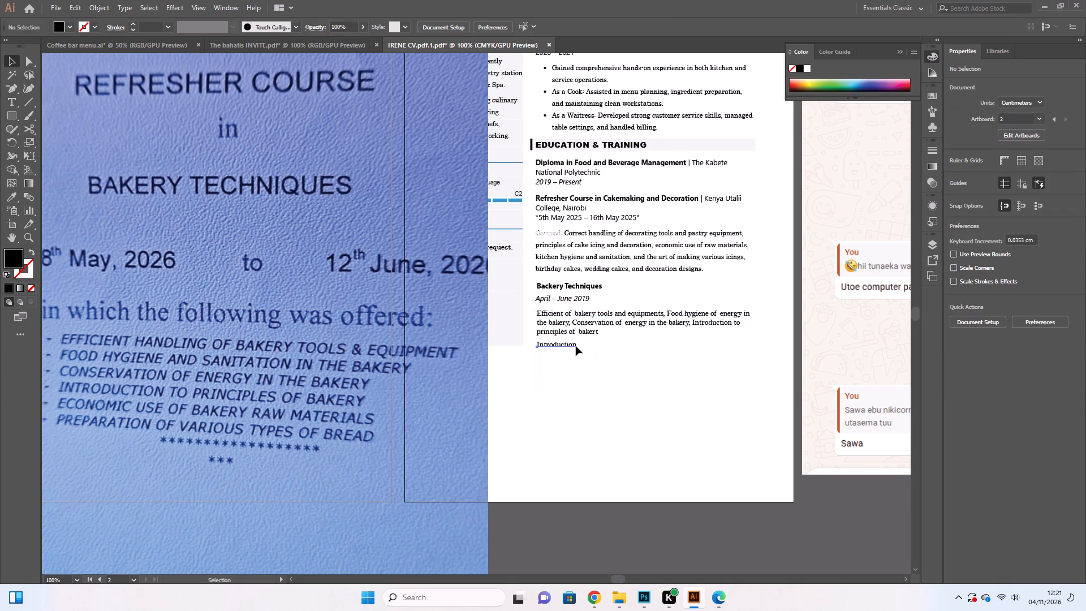
pyautogui.press('BackSpace')
# Correct "bakert" to "bakery" on the third line and follow it with a comma and a space.
pyautogui.click(12, 102)
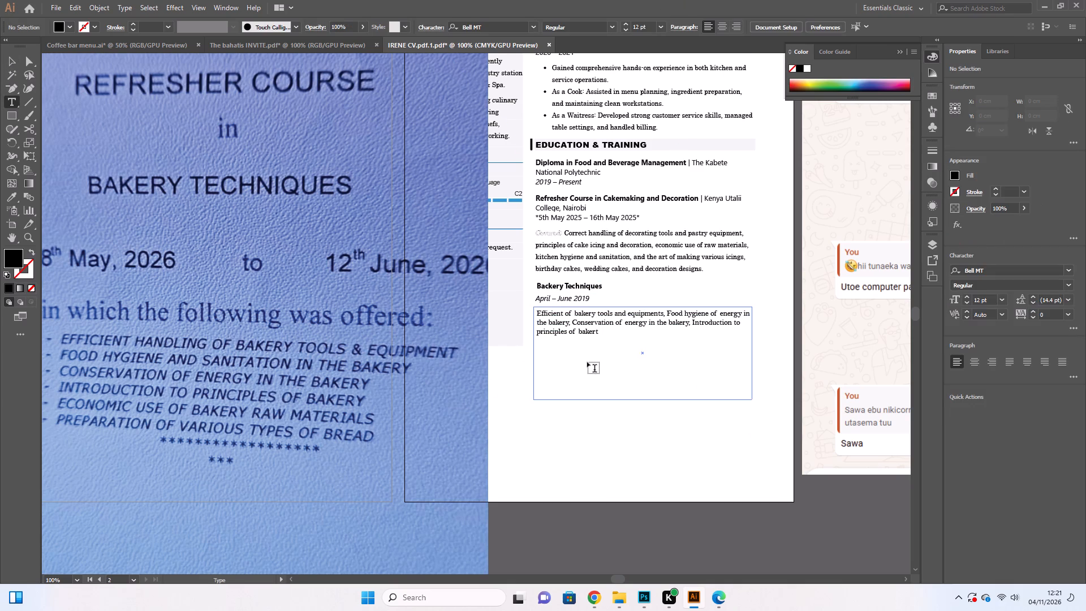
pyautogui.click(598, 334)
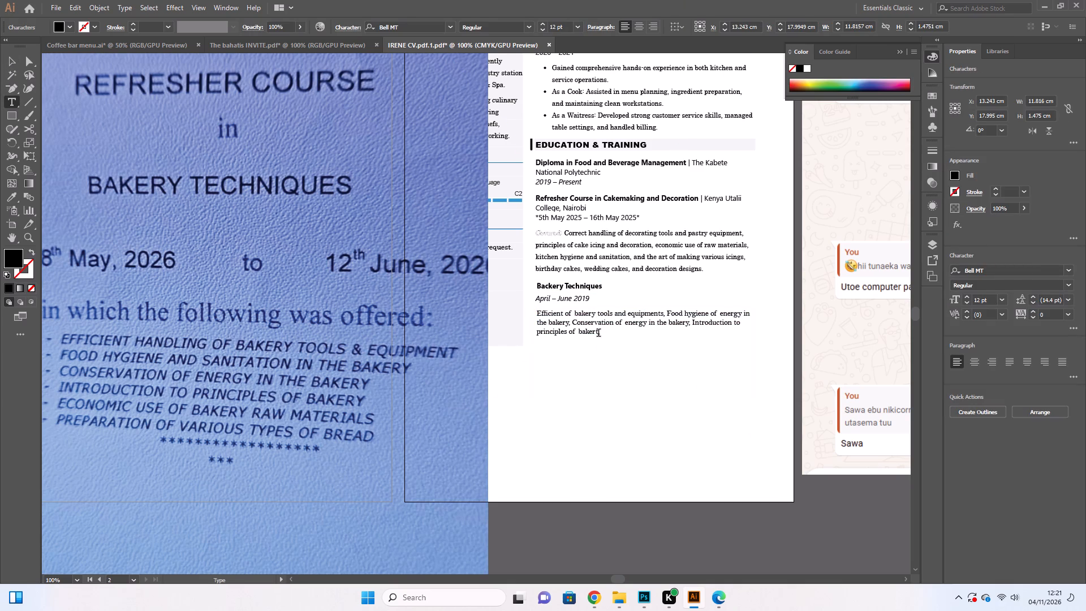
pyautogui.press('BackSpace')
pyautogui.write('y')
pyautogui.press('space')
pyautogui.press('BackSpace')
pyautogui.write(',')
pyautogui.press('space')
# Continue the description's third line with "Economic use of backery raw materials" followed by a comma and a space.
pyautogui.write('conomi')
pyautogui.write('c use of backer')
pyautogui.write('y raw mater')
pyautogui.write('ia')
pyautogui.press('l')
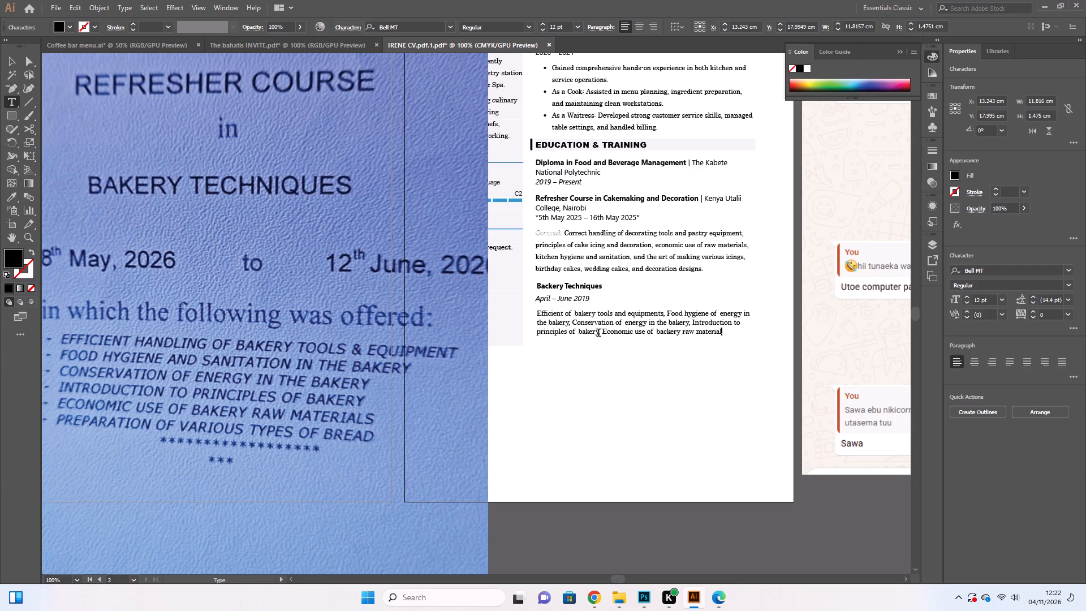
pyautogui.press('s')
pyautogui.write(',')
pyautogui.press('space')
# Add "Prepa-" at the third line's end and continue on a fourth line with "ation of various types of bread.".
pyautogui.write('re')
pyautogui.write('pa')
pyautogui.press('-')
pyautogui.press('Return')
pyautogui.write('ation')
pyautogui.press('space')
pyautogui.write('of variud')
pyautogui.press('BackSpace')
pyautogui.press('BackSpace')
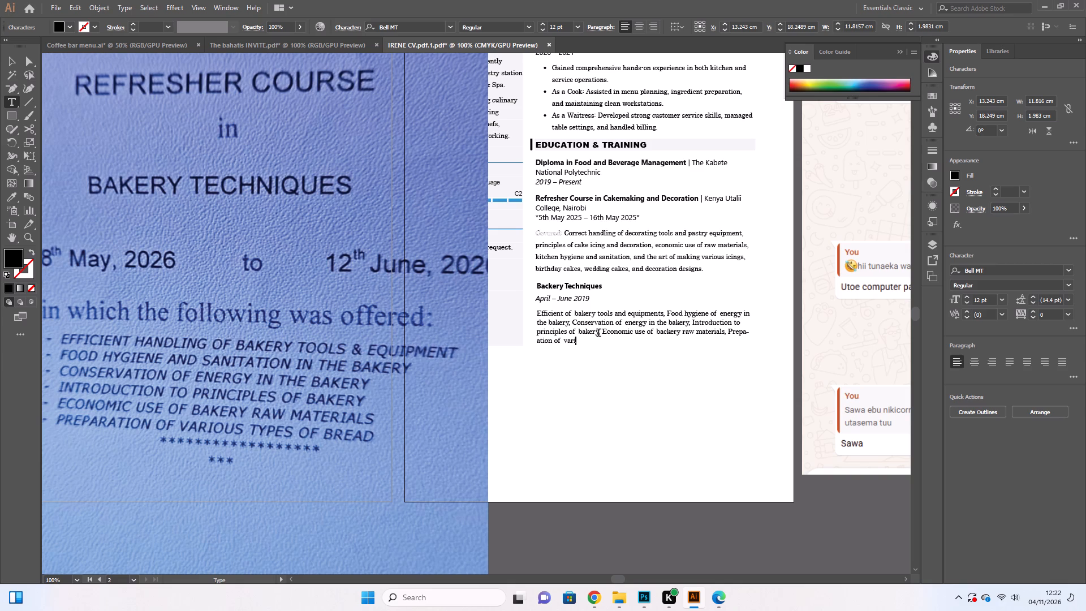
pyautogui.write('ous')
pyautogui.press('space')
pyautogui.write('types')
pyautogui.press('space')
pyautogui.press('o')
pyautogui.press('f')
pyautogui.press('space')
pyautogui.write('brea')
pyautogui.write('d.')
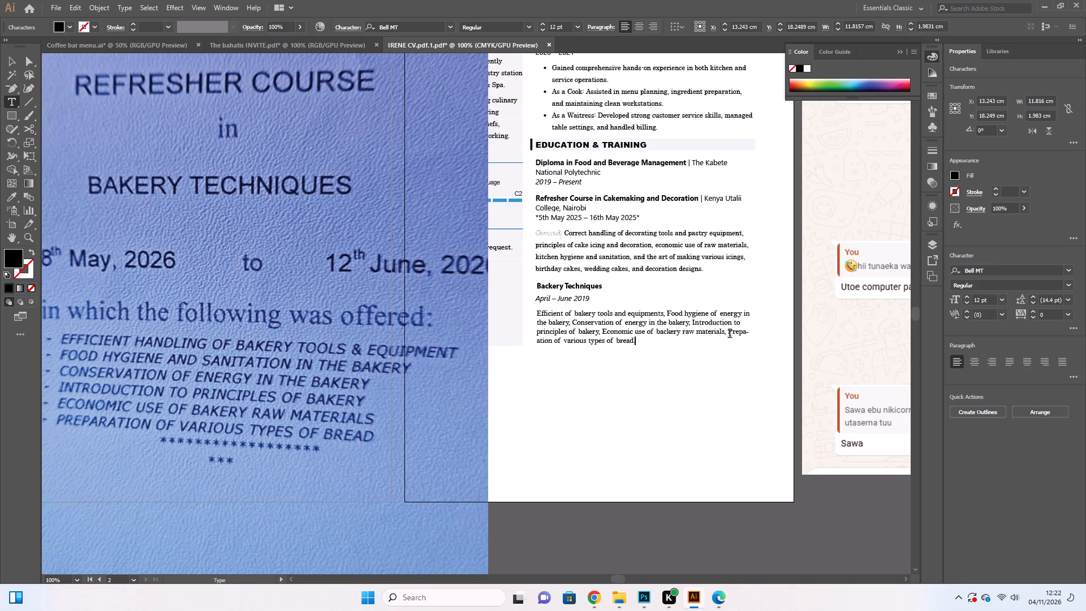
# Replace the comma after "raw materials" with "amd" and make the P of "Prepa-" lowercase.
pyautogui.click(727, 333)
pyautogui.press('BackSpace')
pyautogui.press('space')
pyautogui.write('amd')
pyautogui.click(745, 333)
pyautogui.press('BackSpace')
pyautogui.press('p')
# Re-break the last word of the third line as "pre-" and "paration", adding the missing "r".
pyautogui.click(12, 58)
pyautogui.click(639, 395)
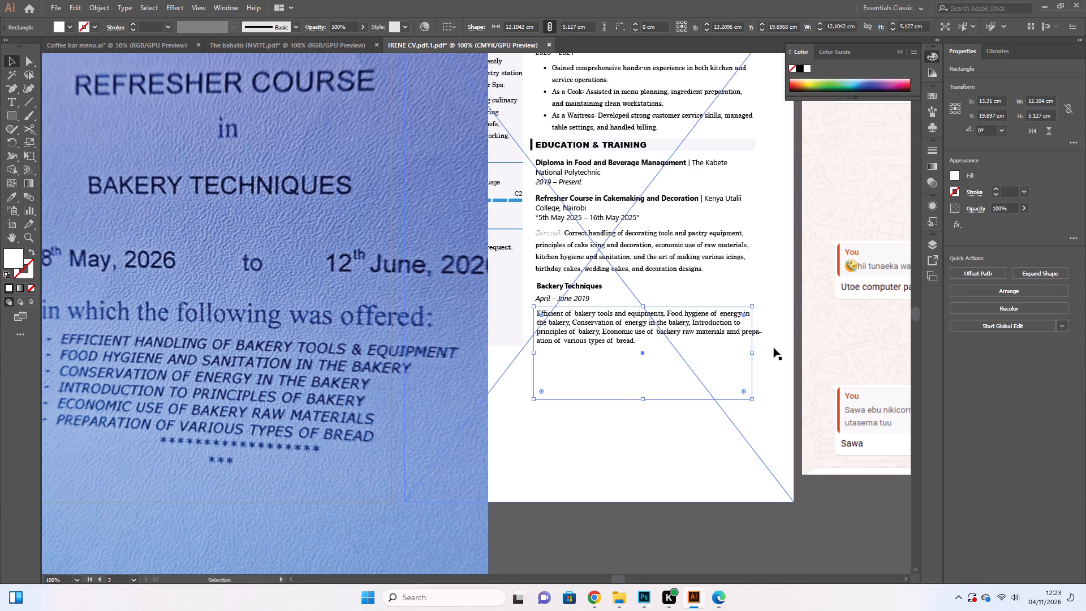
pyautogui.click(770, 356)
pyautogui.click(7, 103)
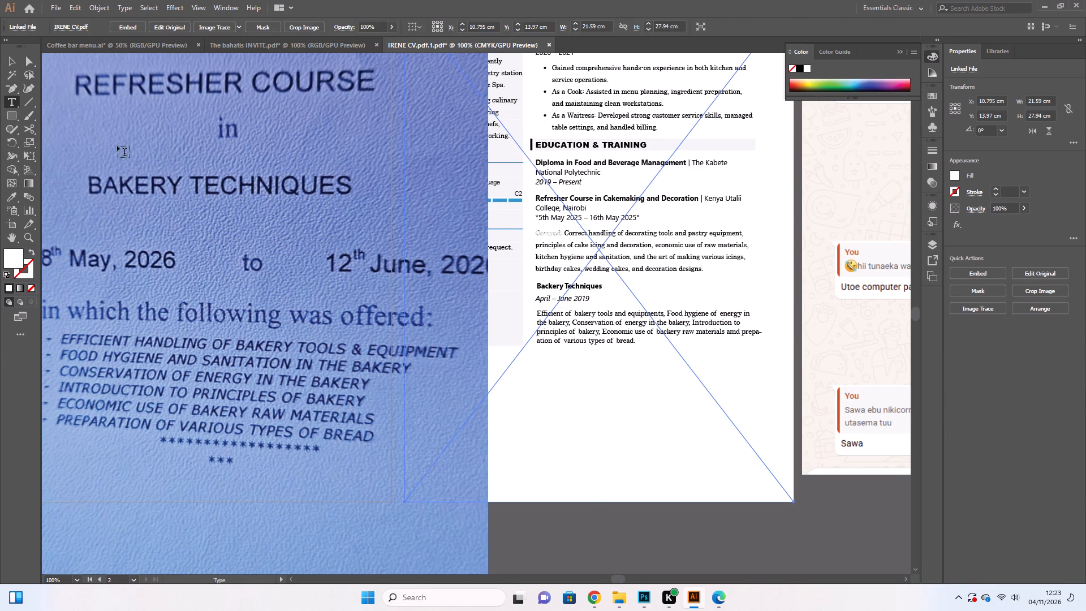
pyautogui.click(751, 332)
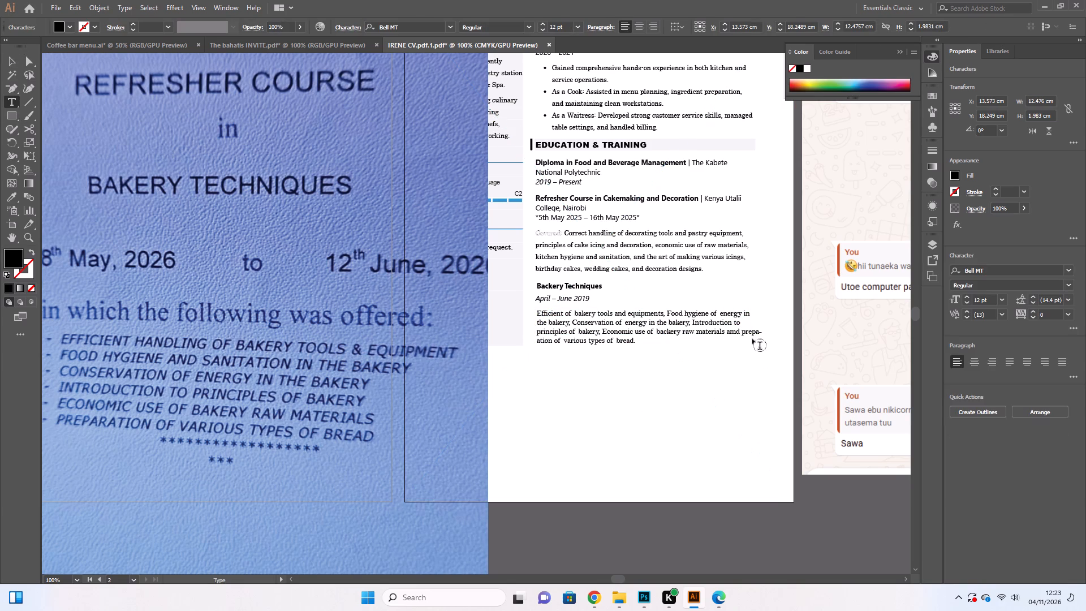
pyautogui.press('-')
pyautogui.press('Return')
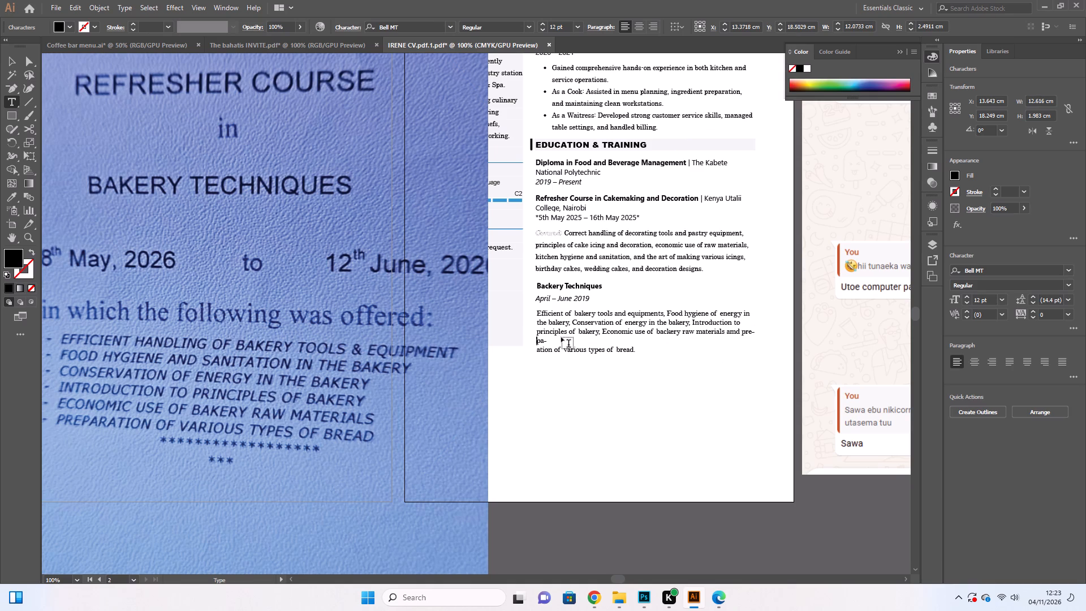
pyautogui.click(537, 350)
pyautogui.press('BackSpace')
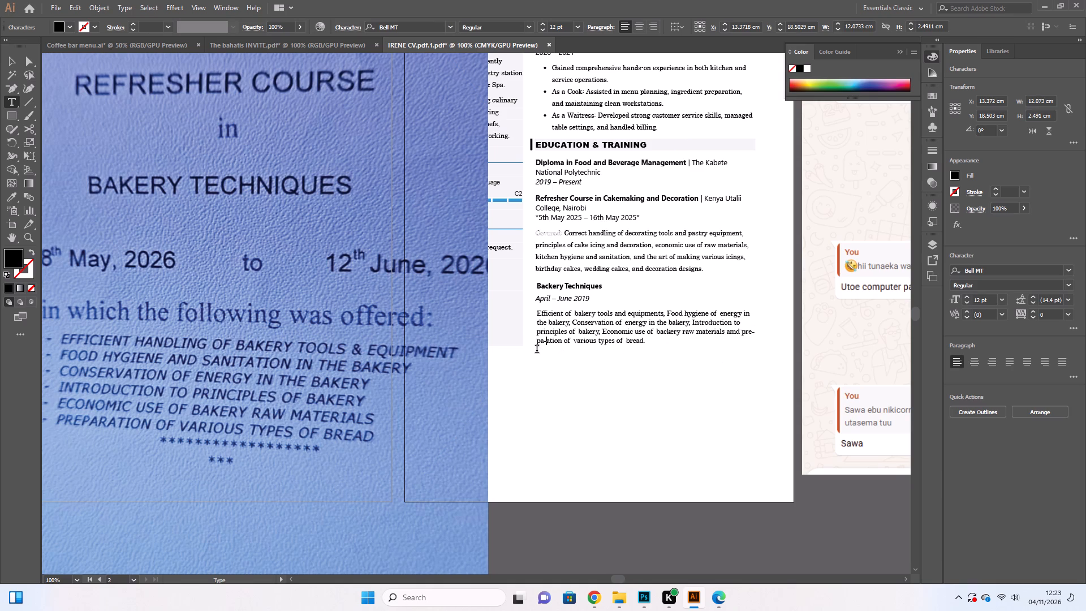
pyautogui.press('BackSpace')
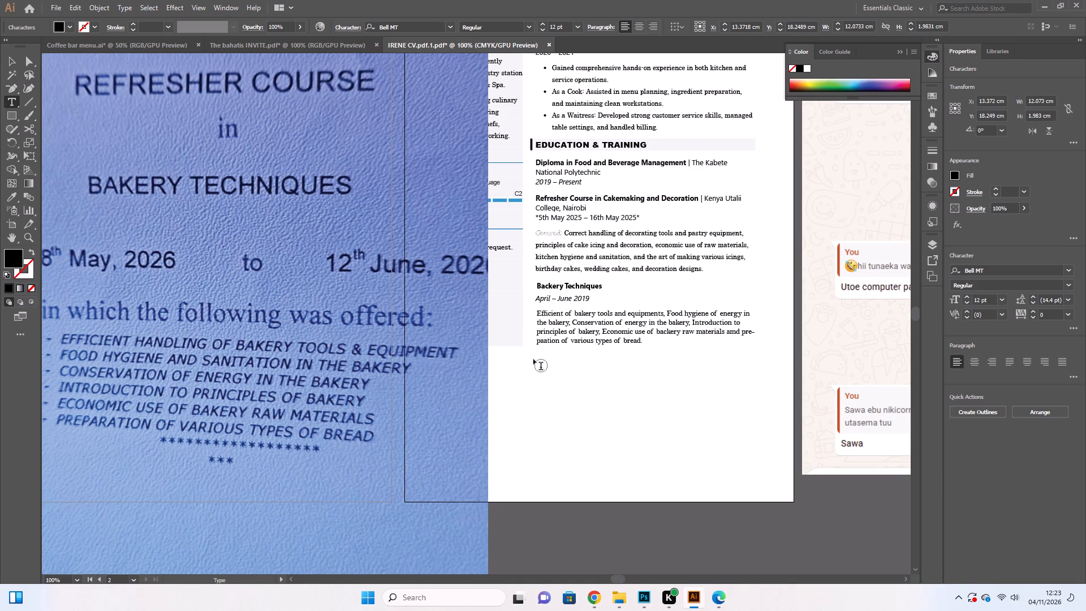
pyautogui.press('r')
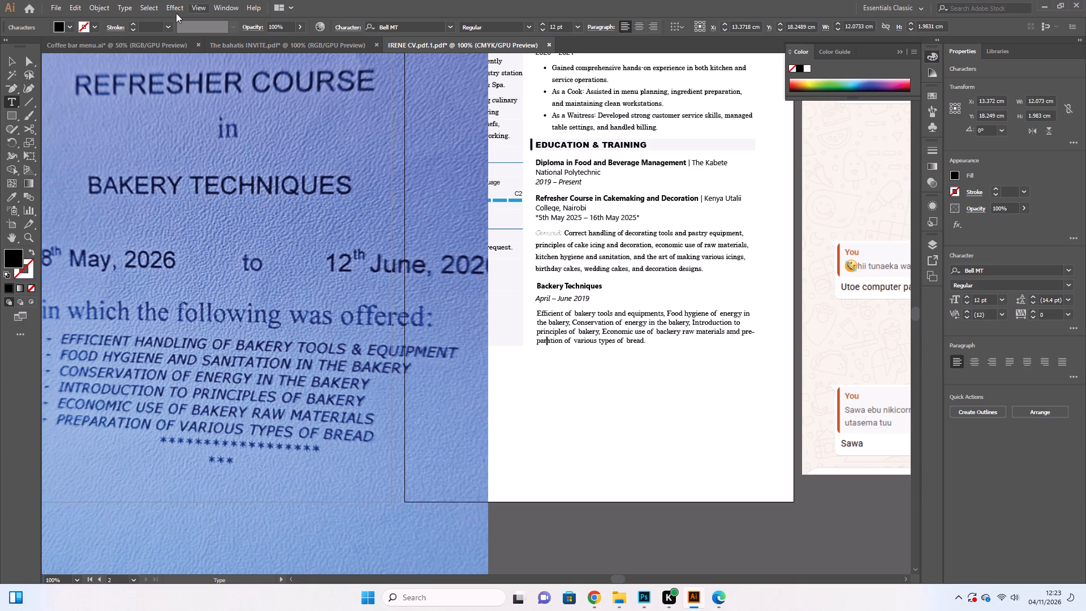
# Nudge the bakery description text block three steps up and one step left beneath its date line.
pyautogui.click(11, 61)
pyautogui.click(572, 375)
pyautogui.click(622, 461)
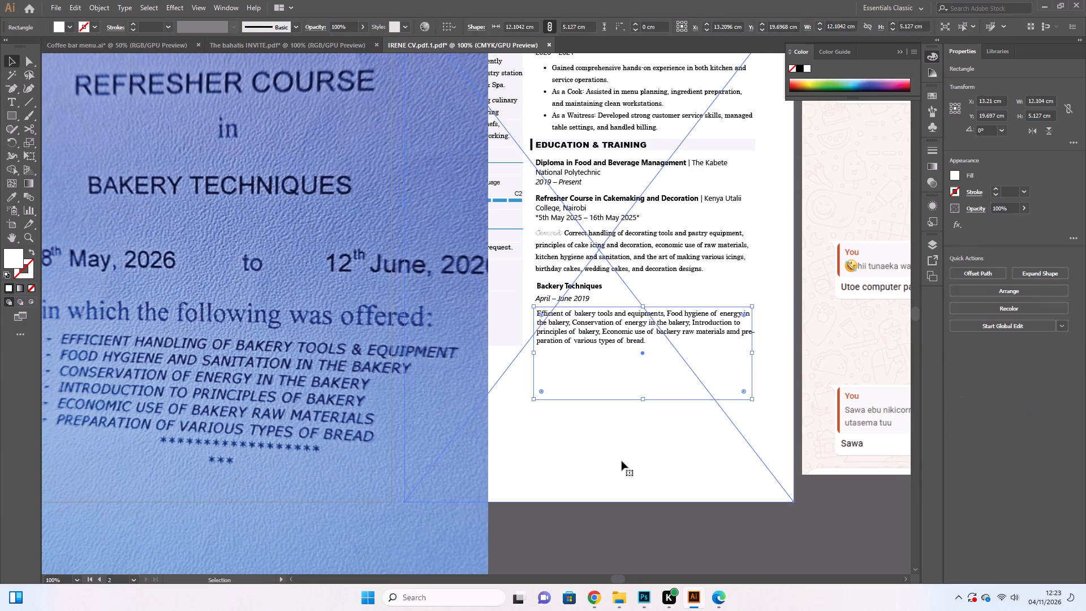
pyautogui.click(565, 303)
pyautogui.click(579, 326)
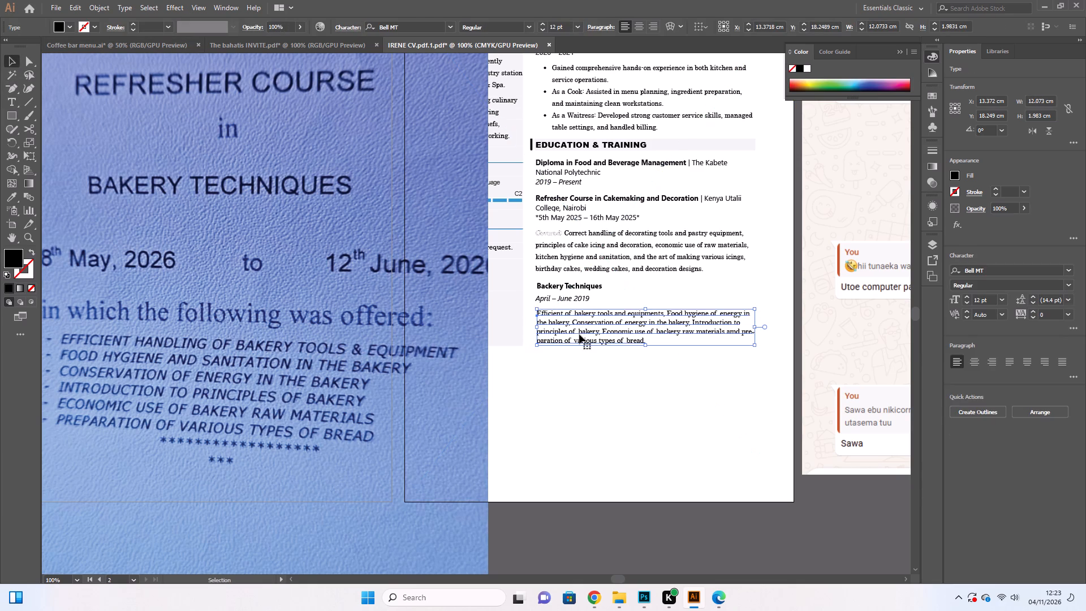
pyautogui.press('Up')
pyautogui.press('Left')
pyautogui.press('Up')
pyautogui.press('Up')
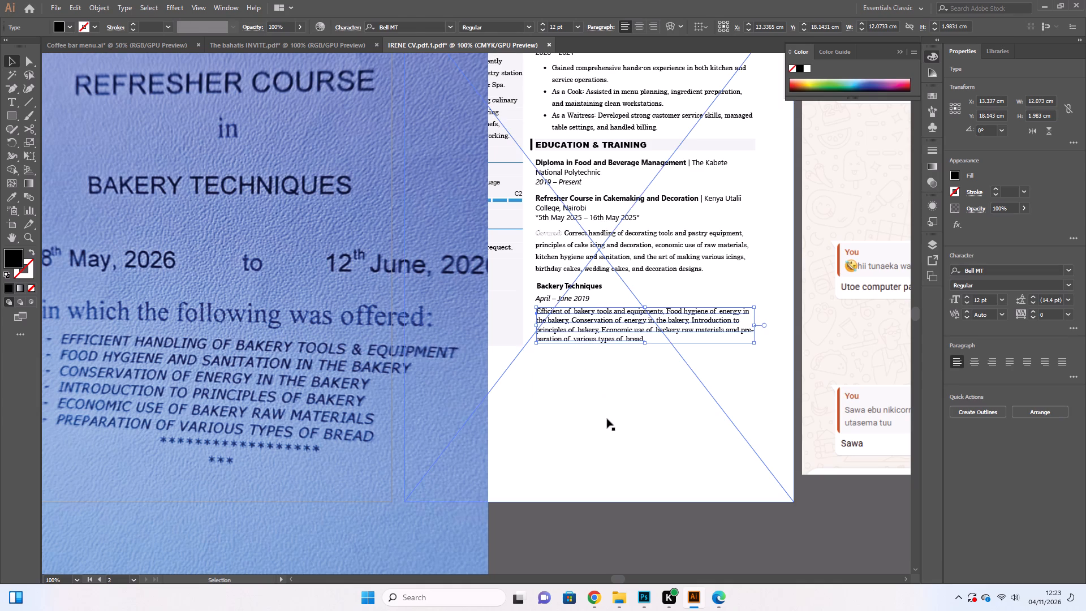
pyautogui.click(607, 419)
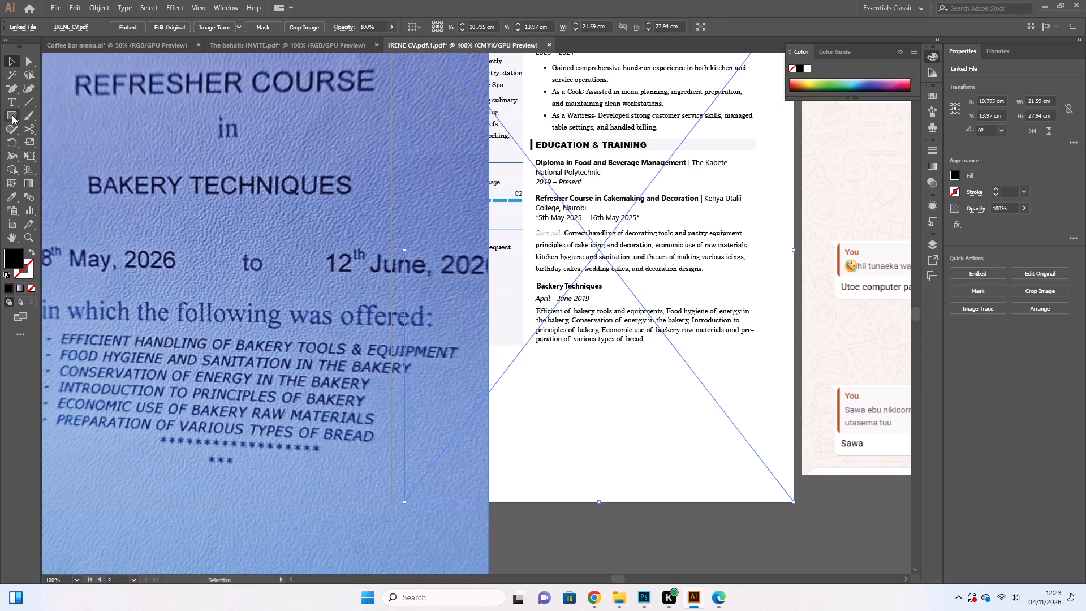
# Add a separate text line reading "May- June 2026" in the blank area below the bakery description.
pyautogui.click(11, 102)
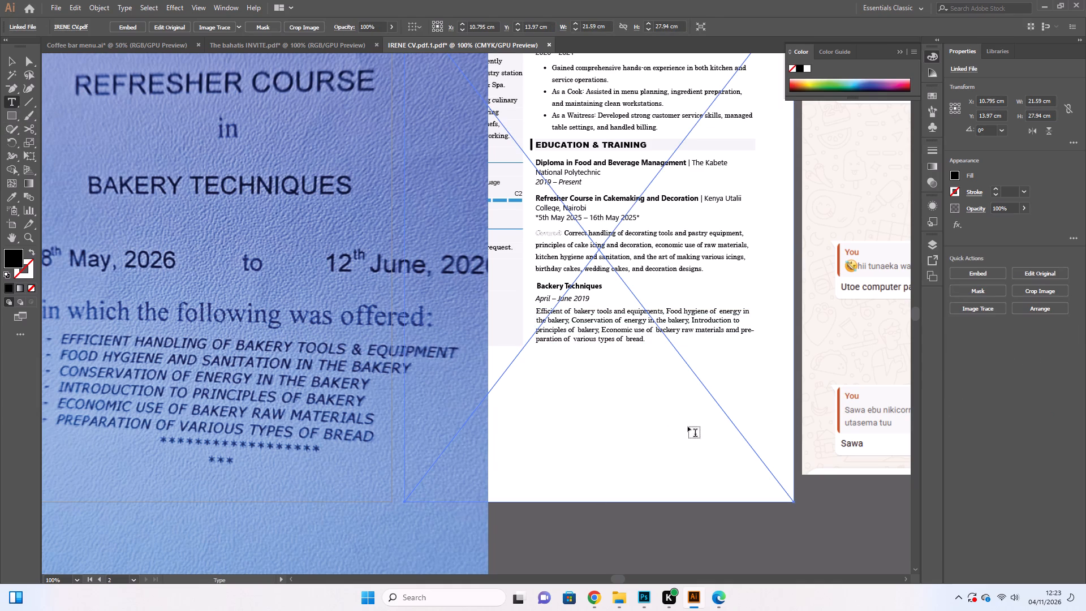
pyautogui.click(589, 441)
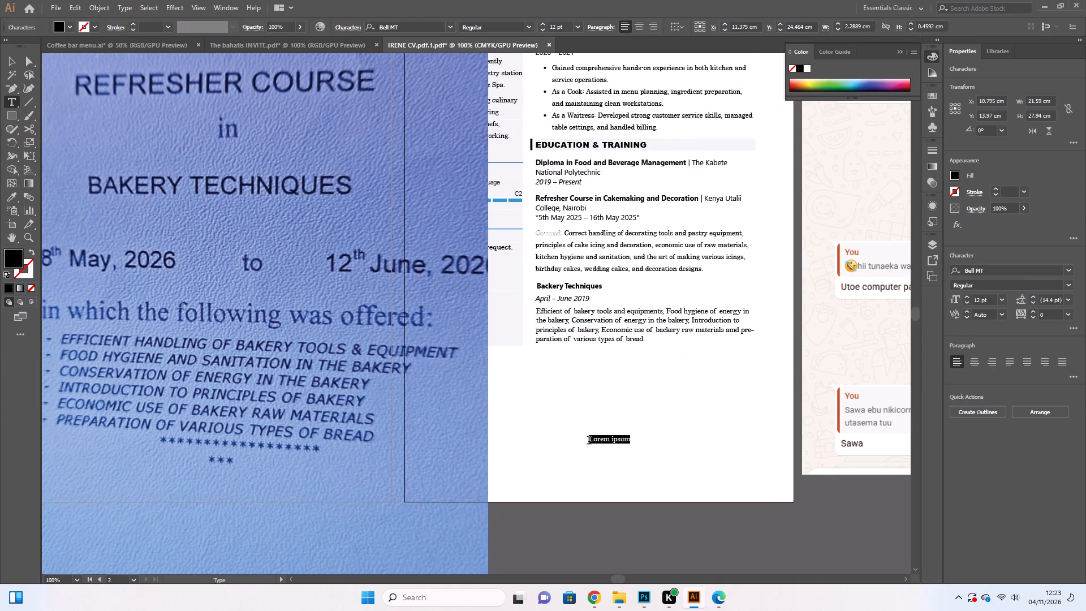
pyautogui.press('BackSpace')
pyautogui.press('BackSpace')
pyautogui.press('BackSpace')
pyautogui.press('BackSpace')
pyautogui.press('BackSpace')
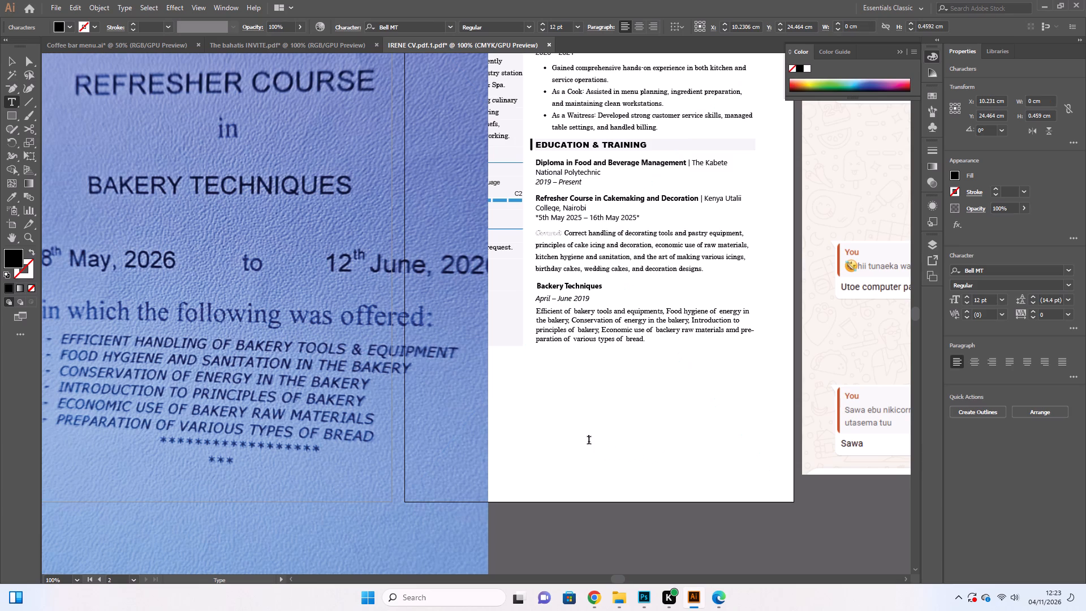
pyautogui.press('8')
pyautogui.moveTo(621, 578); pyautogui.dragTo(615, 578)
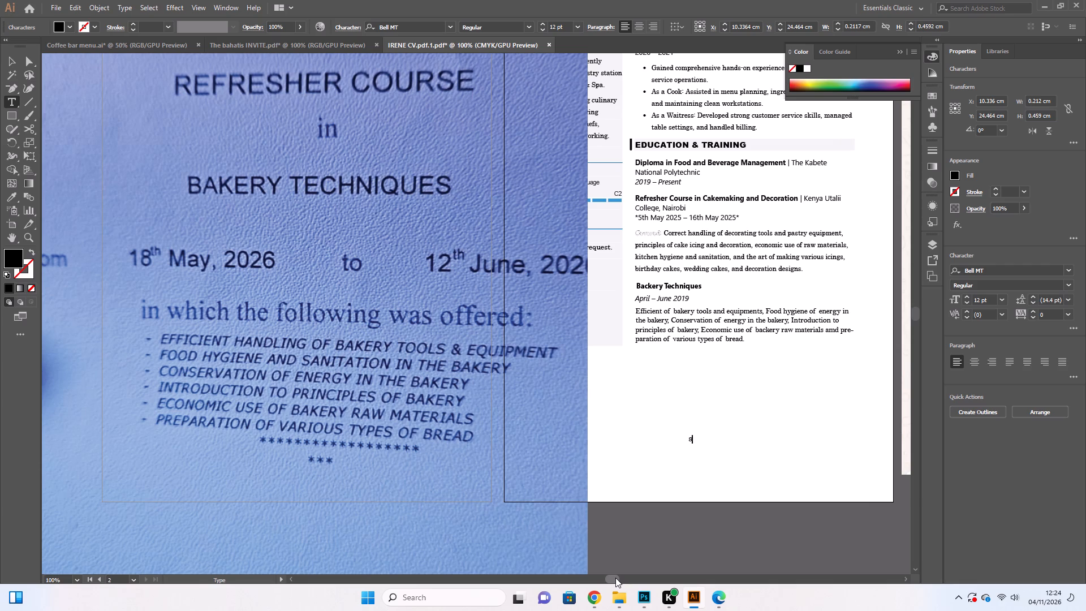
pyautogui.press('BackSpace')
pyautogui.press('m')
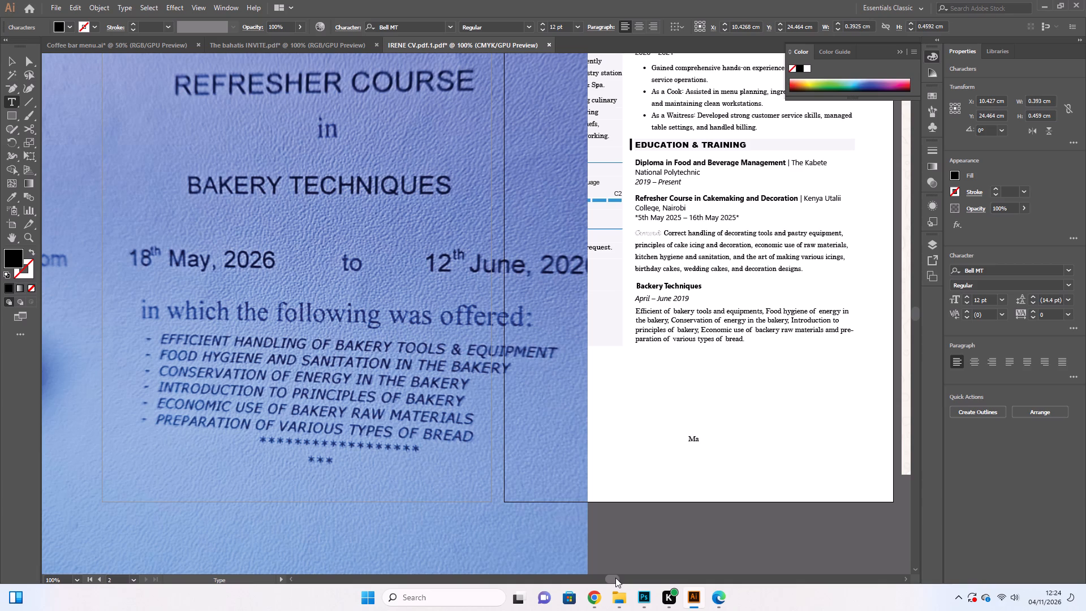
pyautogui.press('y')
pyautogui.press('-')
pyautogui.press('space')
pyautogui.press('j')
pyautogui.write('um')
pyautogui.press('BackSpace')
pyautogui.write('ne')
pyautogui.press('space')
pyautogui.write('2023')
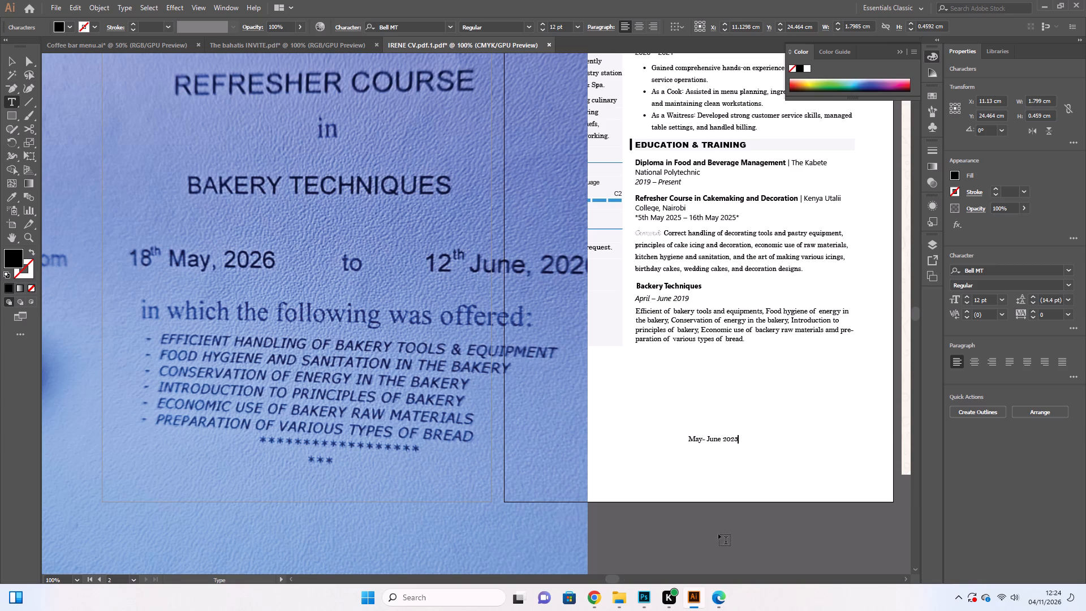
pyautogui.press('BackSpace')
pyautogui.press('6')
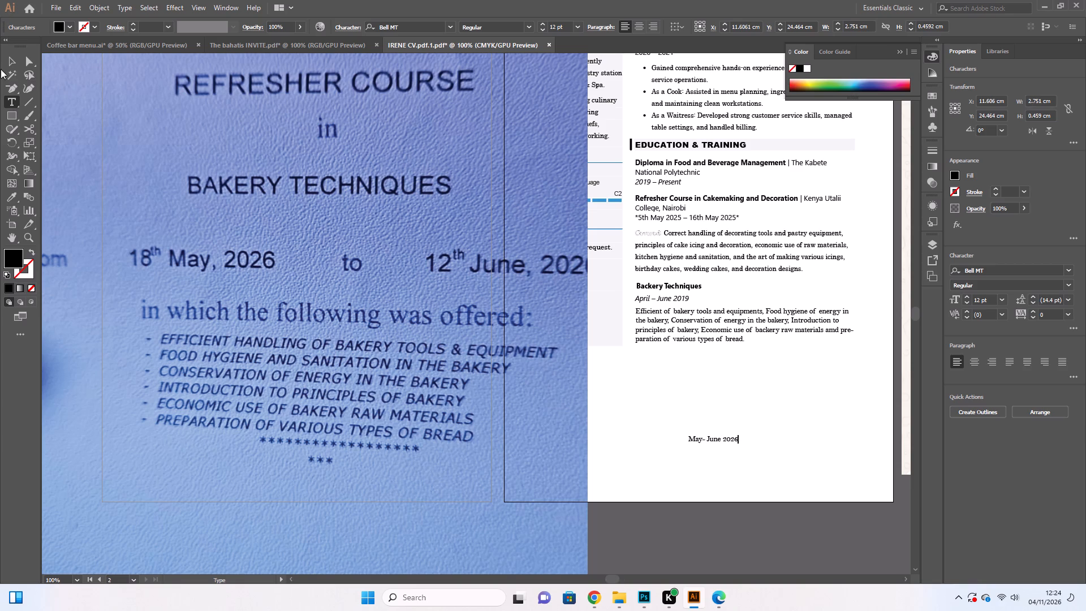
# Shift the white cover rectangle up over the "April – June 2019" line and place the "May- June 2026" text there.
pyautogui.click(7, 61)
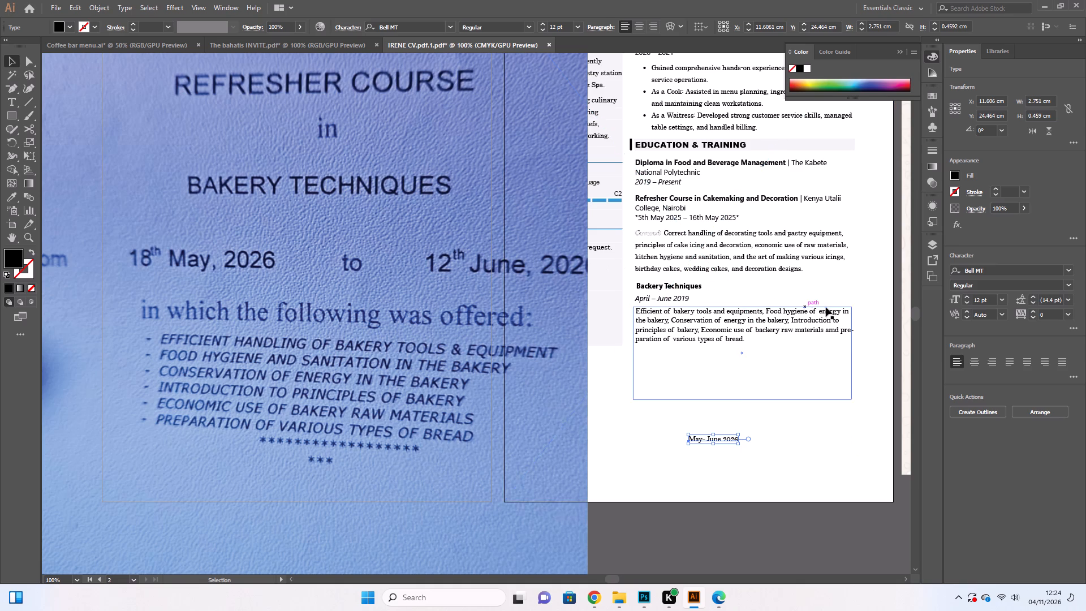
pyautogui.click(830, 307)
pyautogui.moveTo(742, 304); pyautogui.dragTo(739, 295)
pyautogui.click(773, 476)
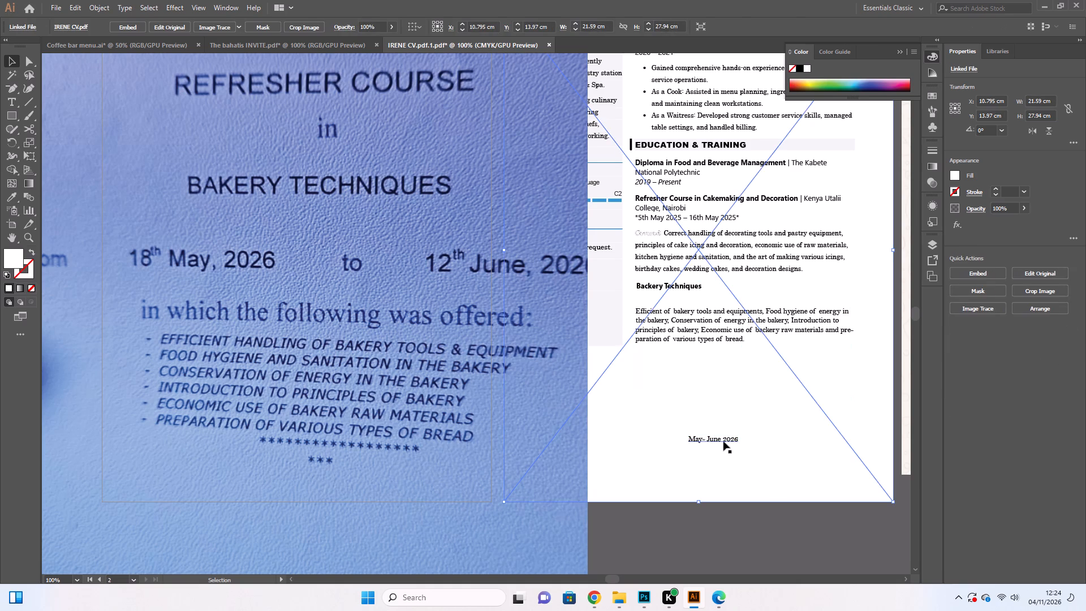
pyautogui.moveTo(723, 441); pyautogui.dragTo(673, 302)
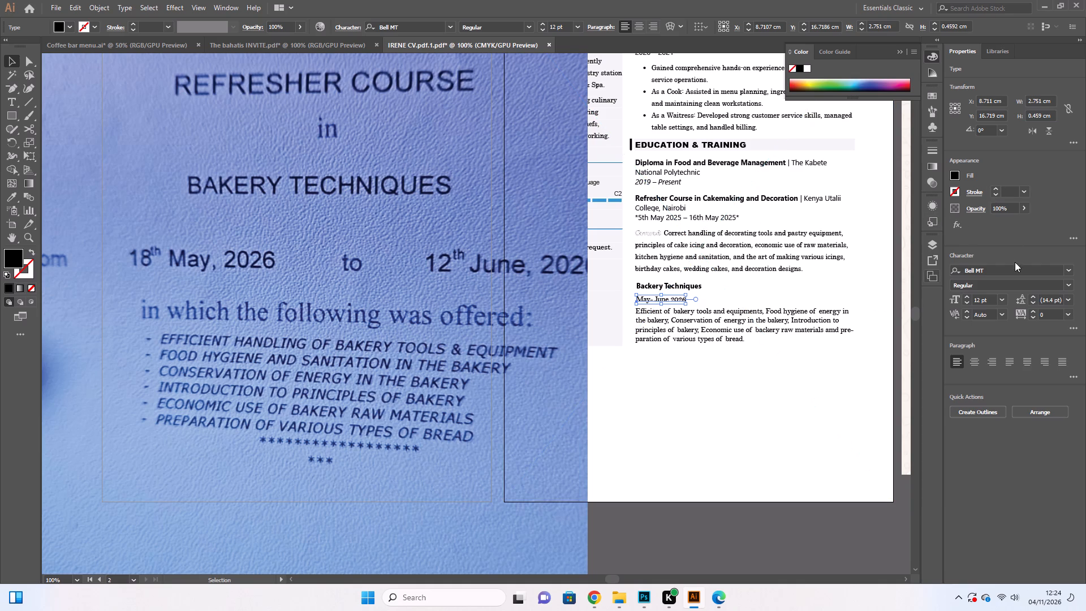
# Copy the "Backery Techniques" heading's text style onto the "May- June 2026" line with the Eyedropper and set its font style to Semibold Italic.
pyautogui.click(8, 193)
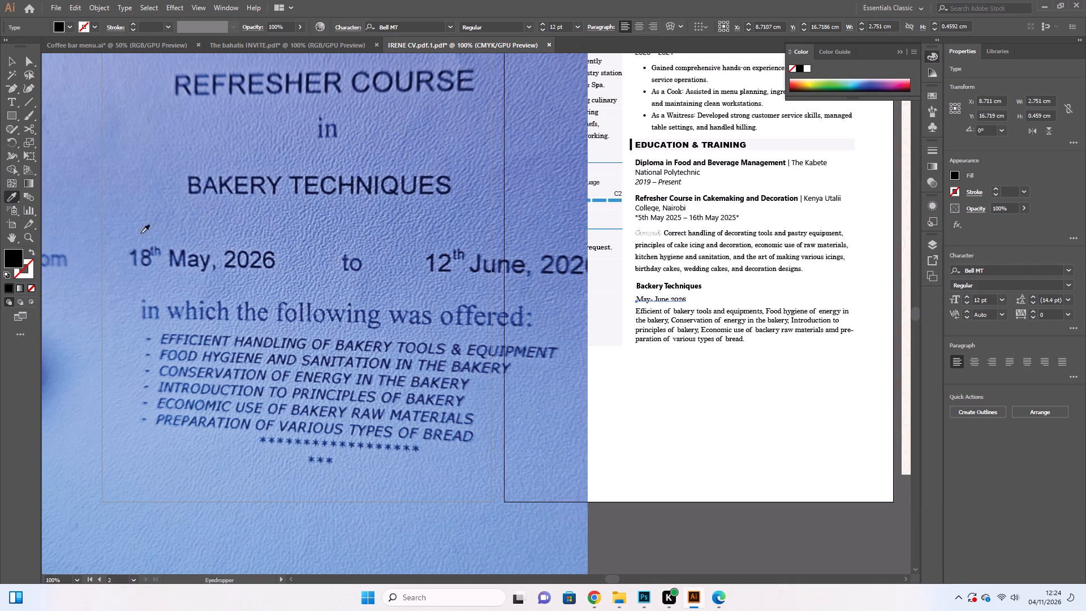
pyautogui.click(668, 286)
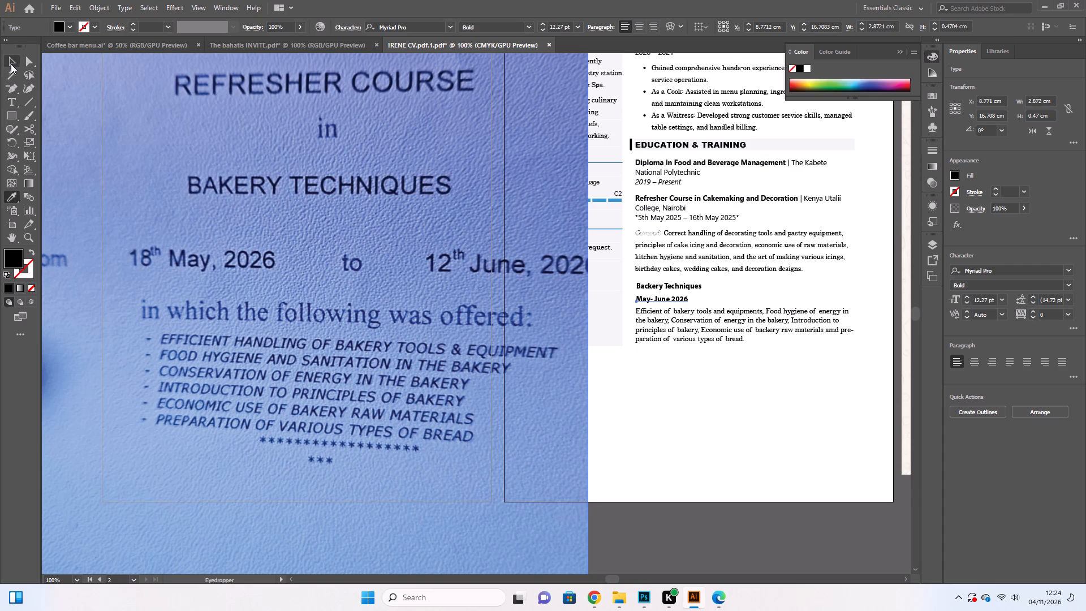
pyautogui.click(11, 62)
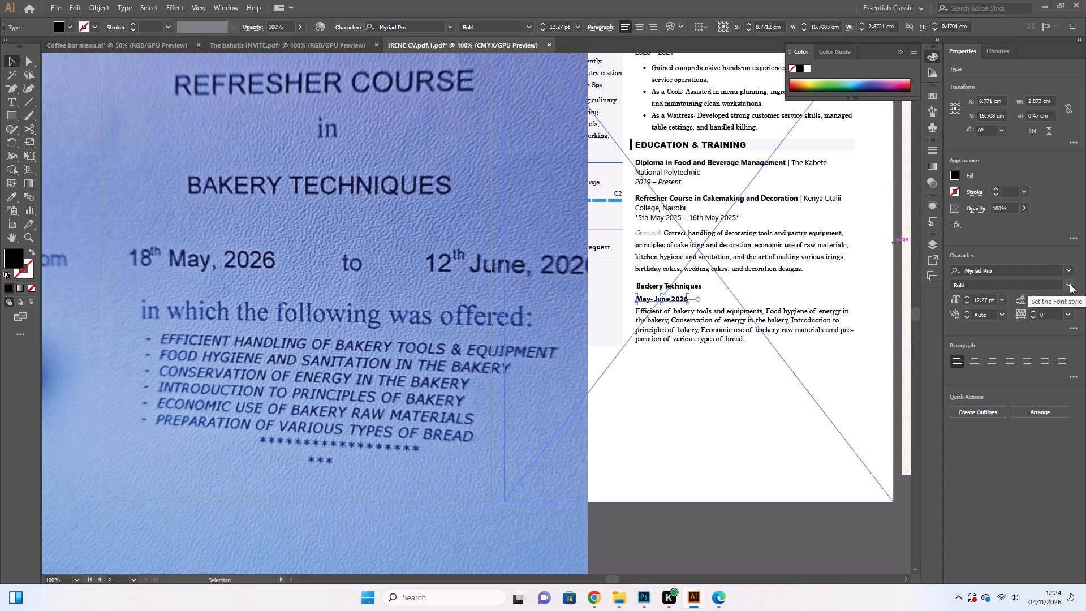
pyautogui.click(1070, 284)
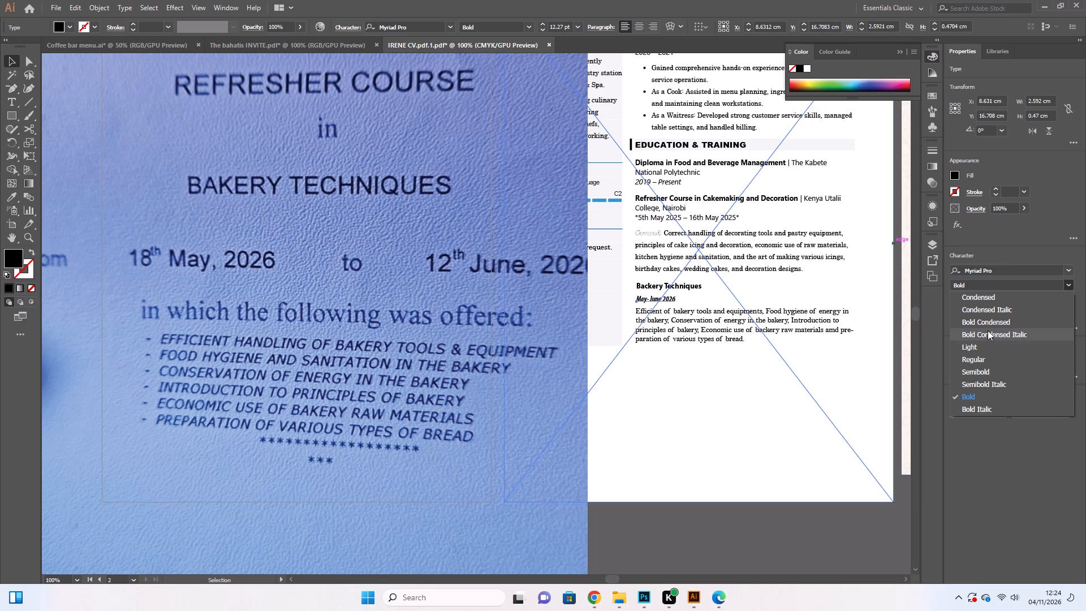
pyautogui.scroll(4, 993, 322)
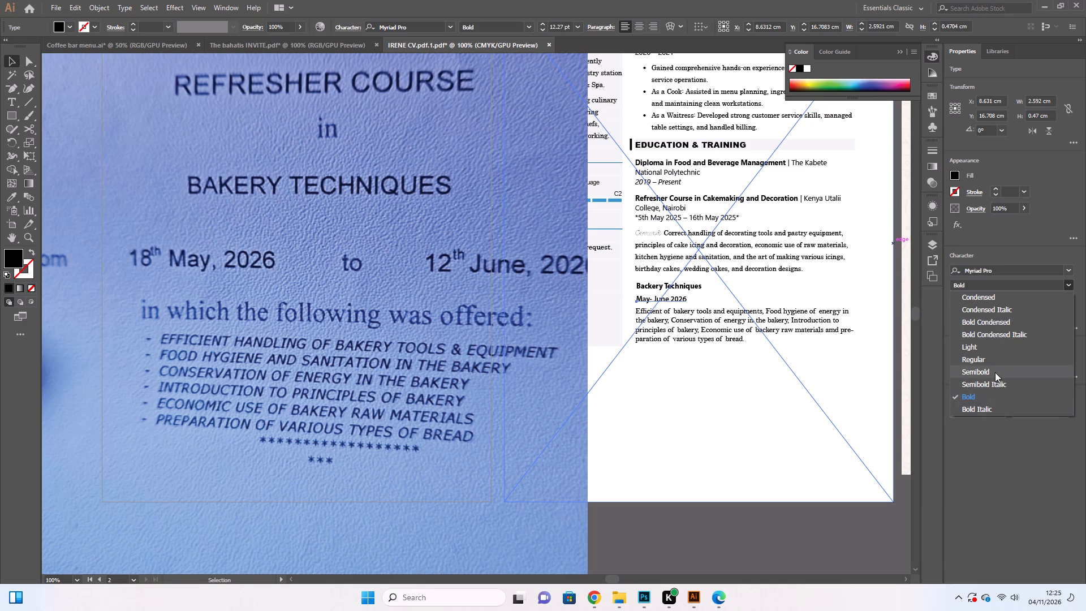
pyautogui.click(990, 384)
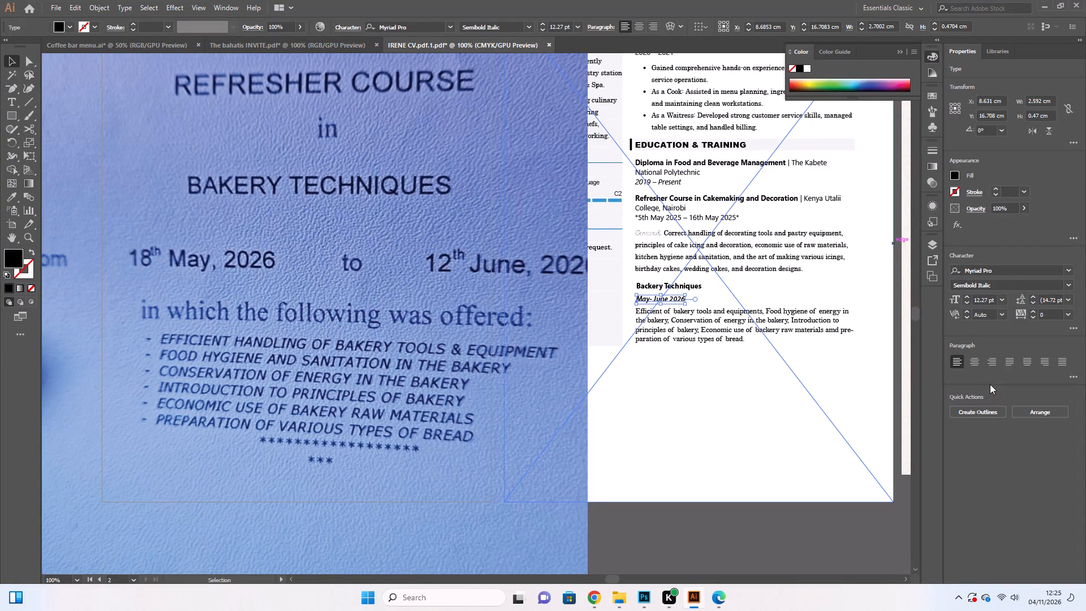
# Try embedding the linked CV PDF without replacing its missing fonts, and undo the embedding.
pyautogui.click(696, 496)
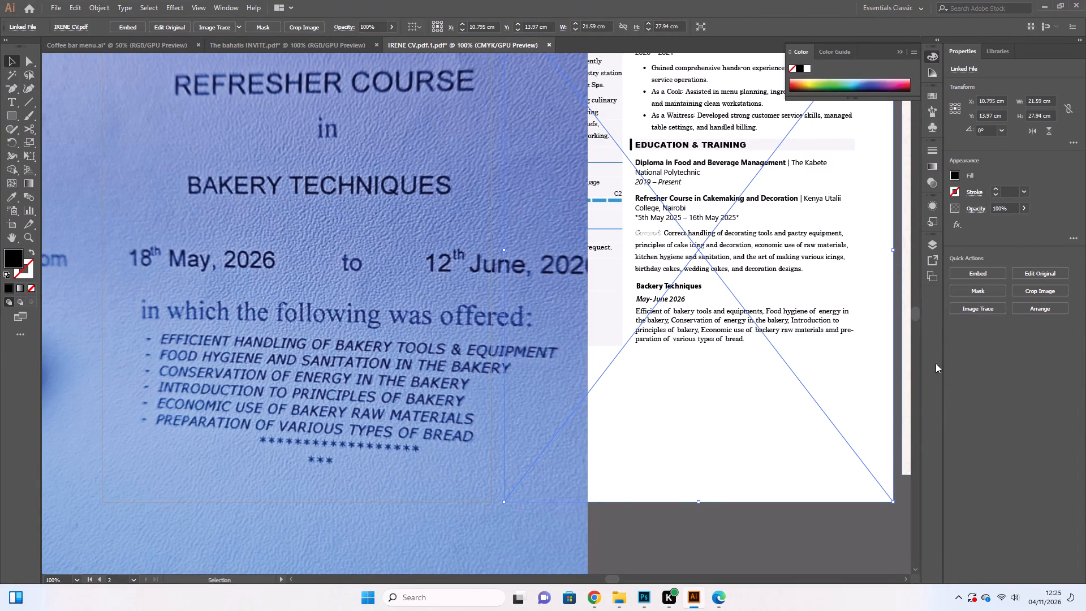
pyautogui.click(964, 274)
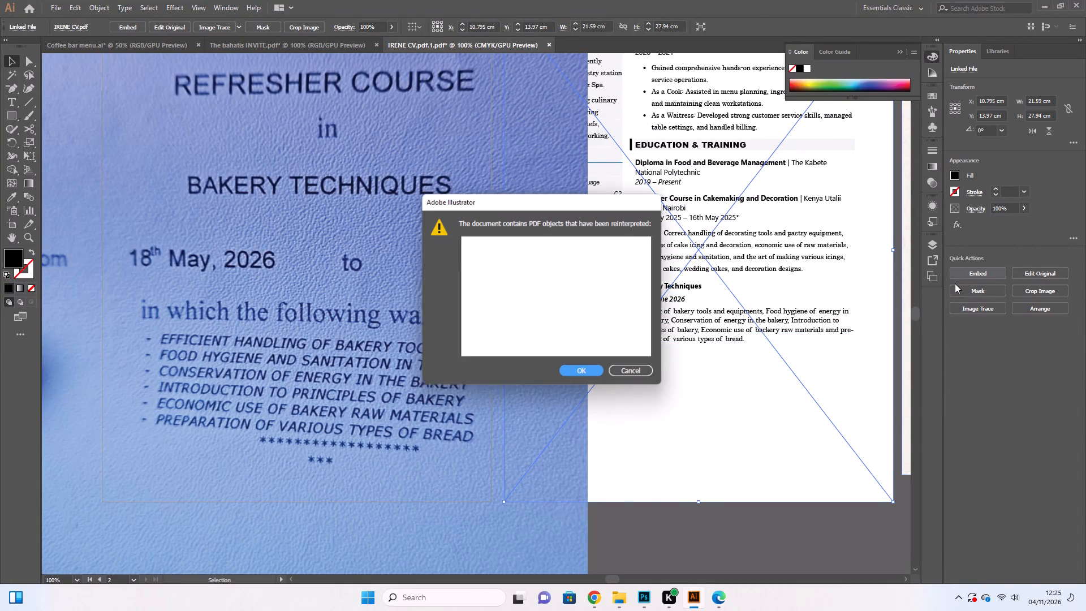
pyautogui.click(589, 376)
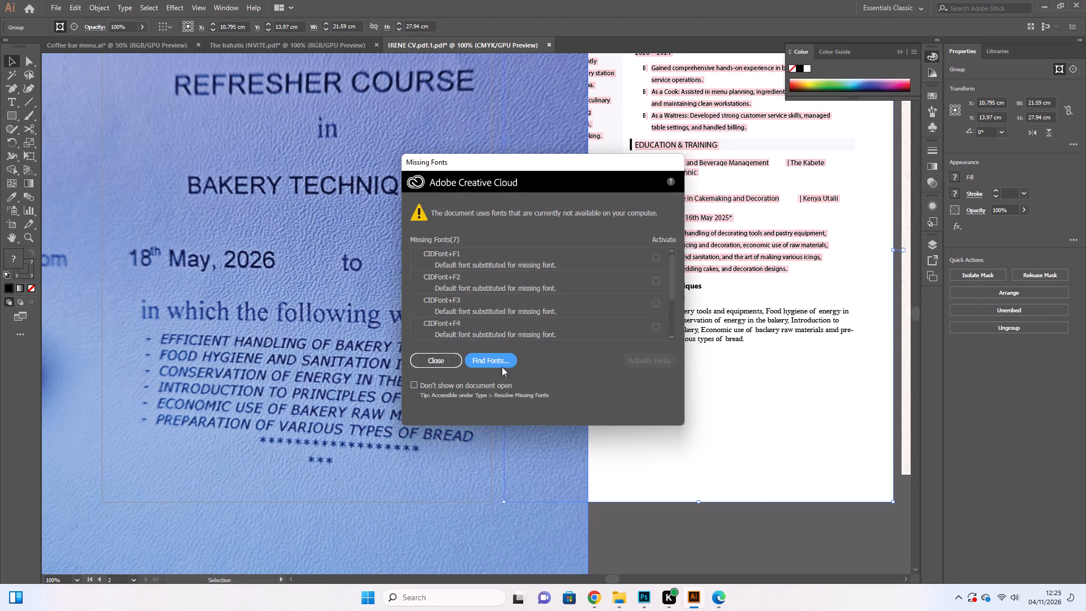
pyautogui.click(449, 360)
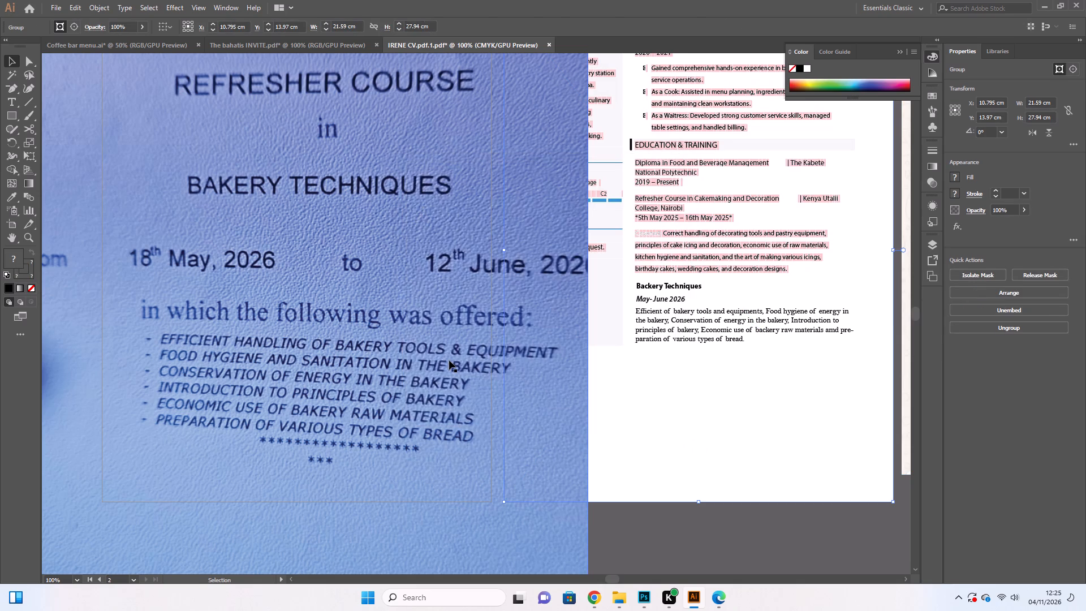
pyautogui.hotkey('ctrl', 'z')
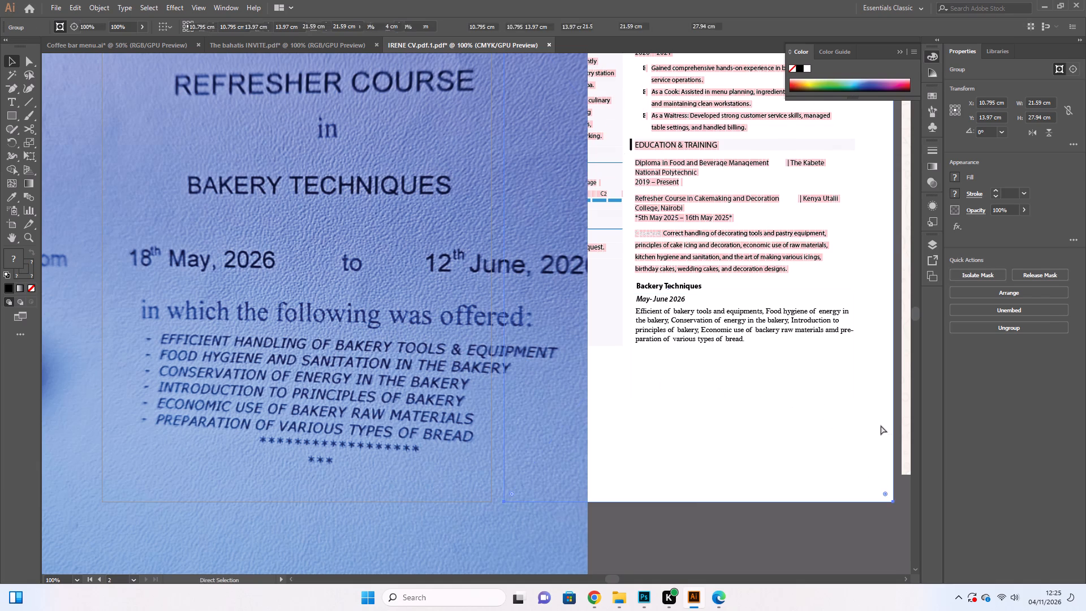
# Move the certificate image left so that it clears the CV page, and deselect everything.
pyautogui.click(782, 515)
pyautogui.moveTo(577, 530); pyautogui.dragTo(471, 525)
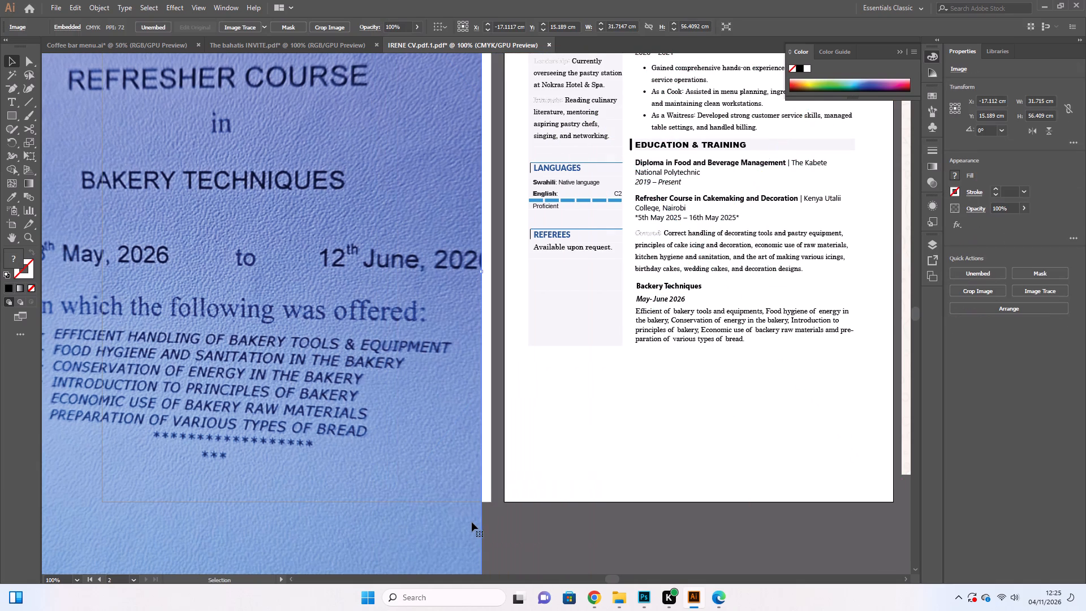
pyautogui.scroll(-1, 480, 514)
pyautogui.click(642, 497)
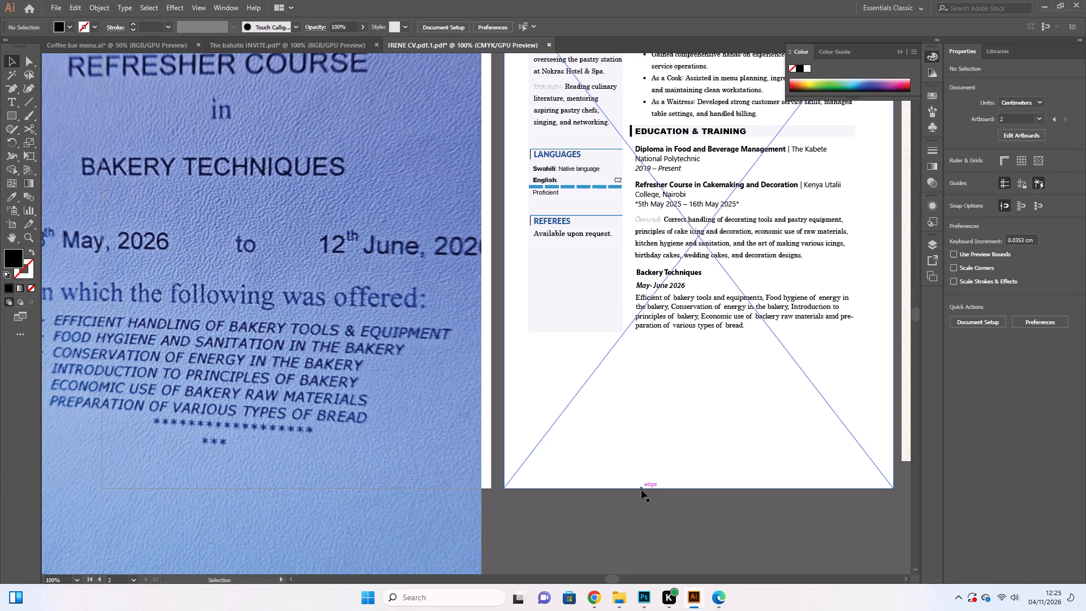
pyautogui.click(664, 502)
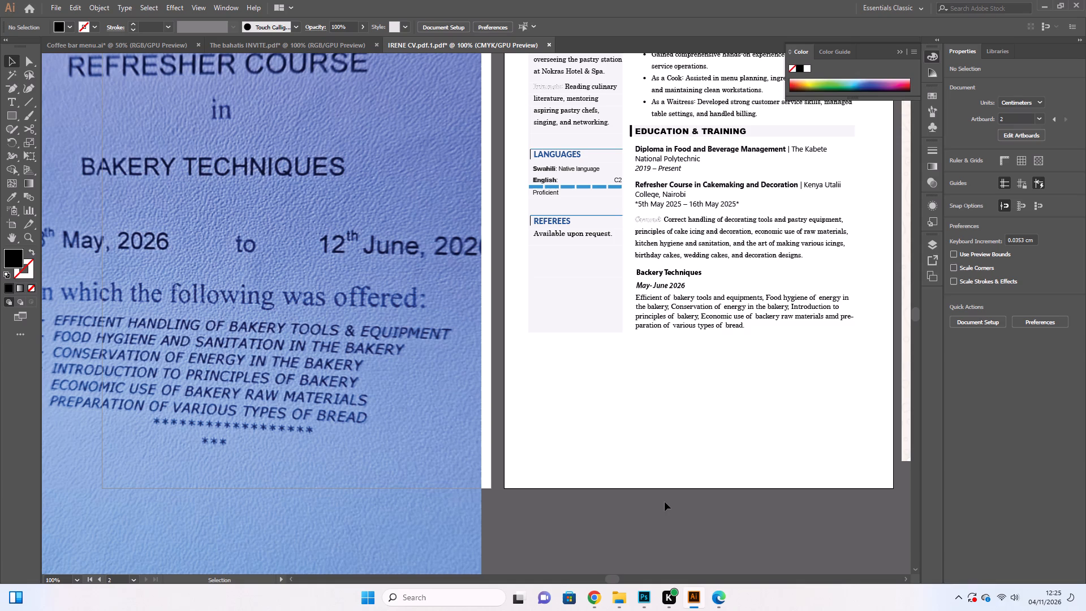
# Nudge the bakery description block eleven steps down to open a gap beneath its date line.
pyautogui.click(691, 324)
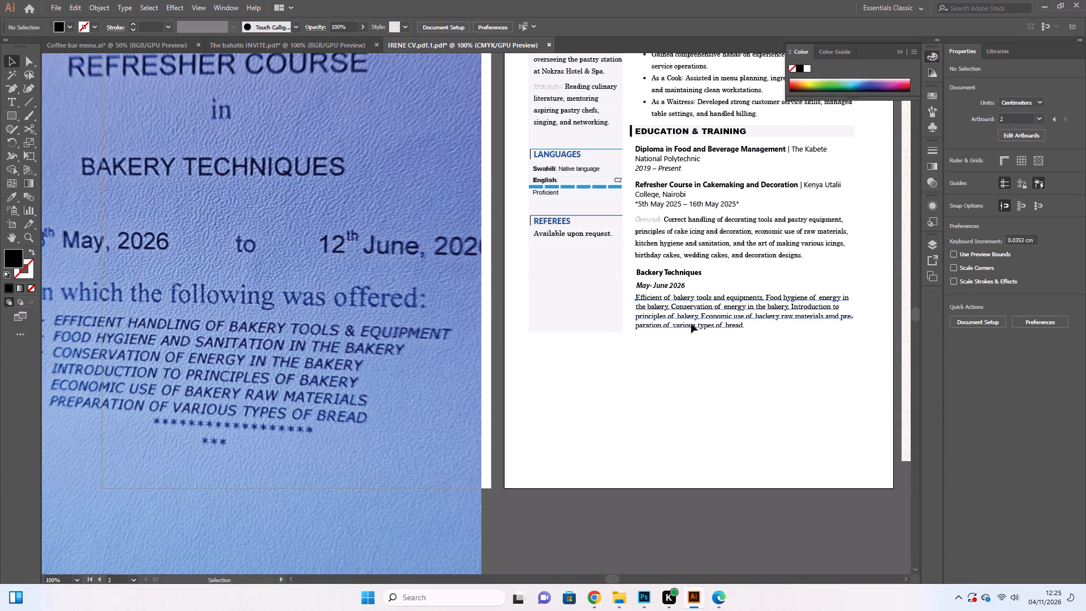
pyautogui.press('Down')
pyautogui.press('Down')
pyautogui.press('Down')
pyautogui.press('Down')
pyautogui.press('Down')
pyautogui.press('Down')
pyautogui.press('Down')
pyautogui.press('Down')
pyautogui.press('Down')
pyautogui.press('Down')
pyautogui.press('Down')
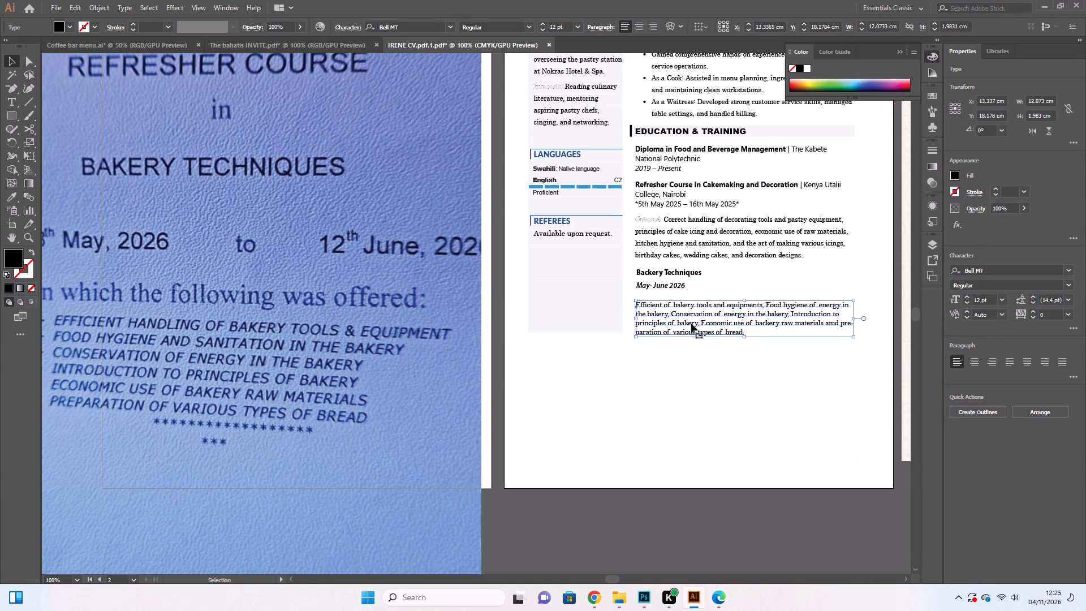
pyautogui.click(713, 490)
# Duplicate the "May- June 2026" line directly beneath itself, in the gap above the bakery description block.
pyautogui.keyDown('alt'); pyautogui.moveTo(662, 286); pyautogui.dragTo(662, 296); pyautogui.keyUp('alt')
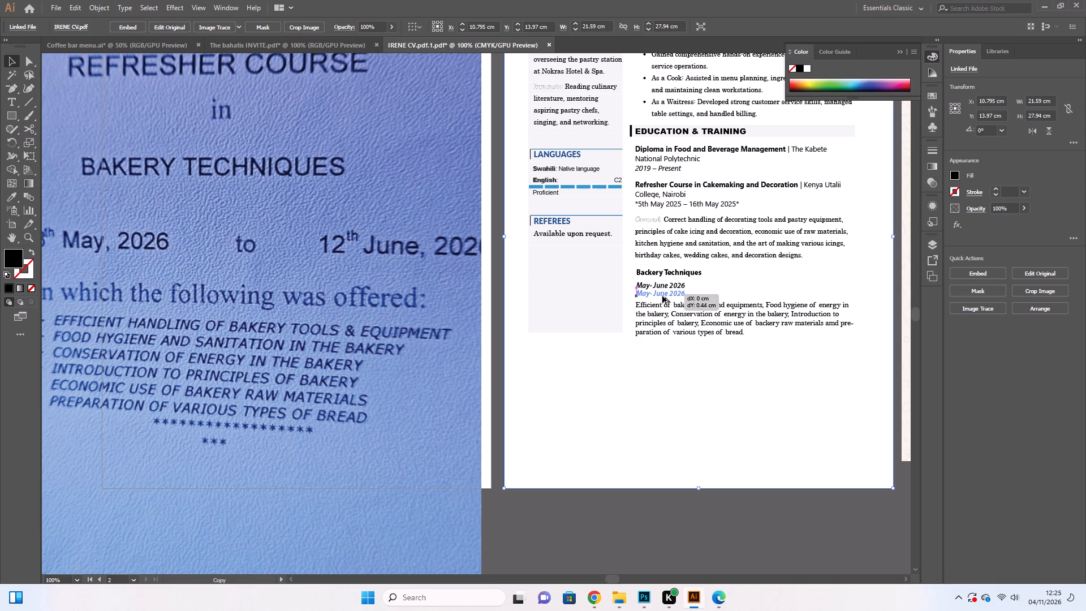
pyautogui.keyDown('alt'); pyautogui.moveTo(662, 296); pyautogui.dragTo(663, 297); pyautogui.keyUp('alt')
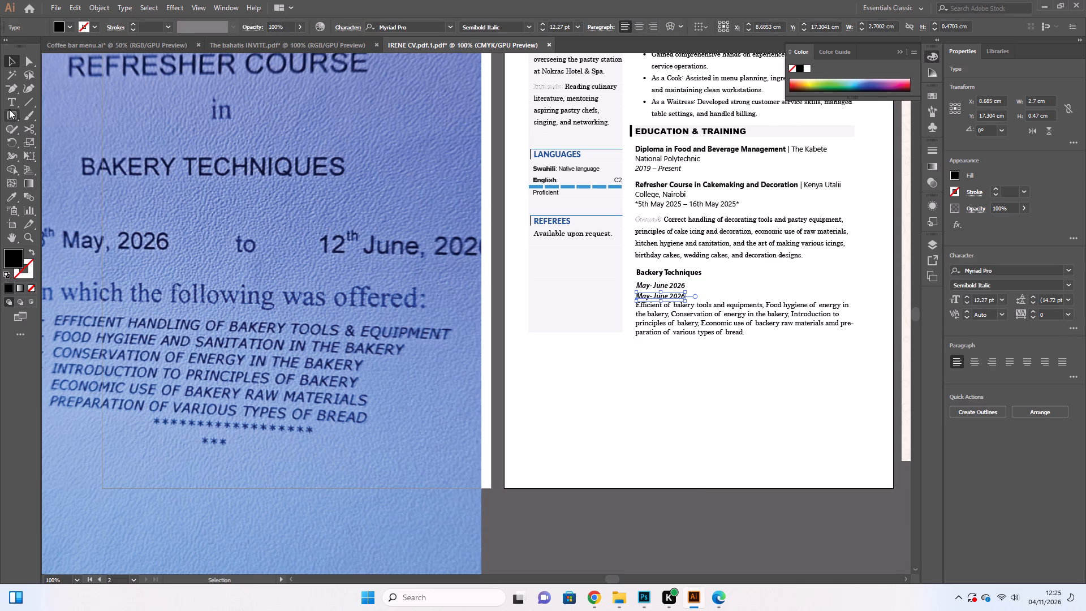
# Replace the duplicated date line's text with "In which the following was offered:".
pyautogui.click(10, 104)
pyautogui.click(684, 295)
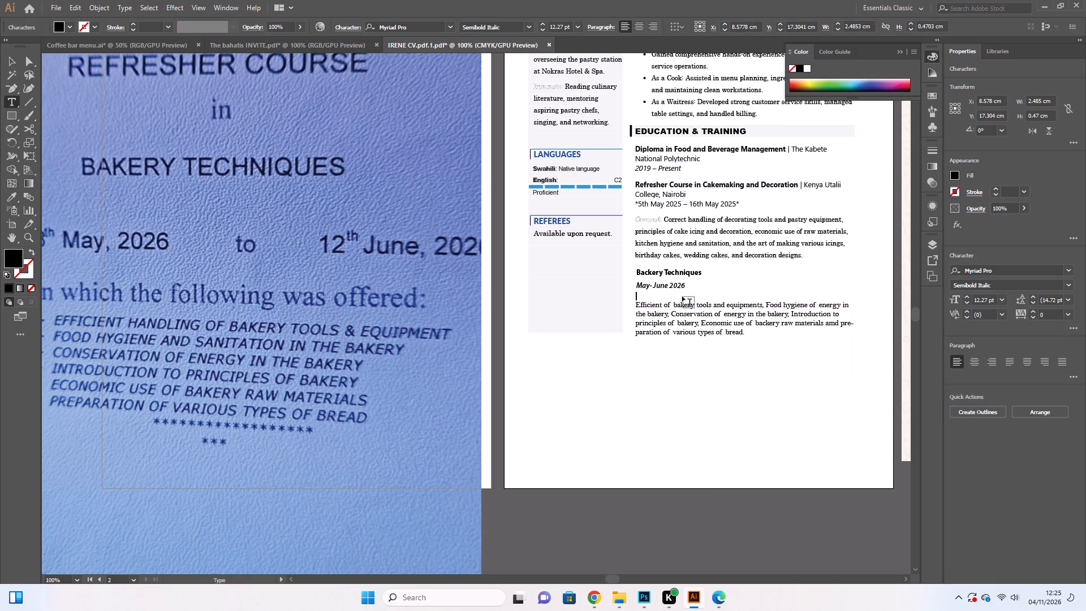
pyautogui.press('i')
pyautogui.write('n')
pyautogui.press('space')
pyautogui.write('which')
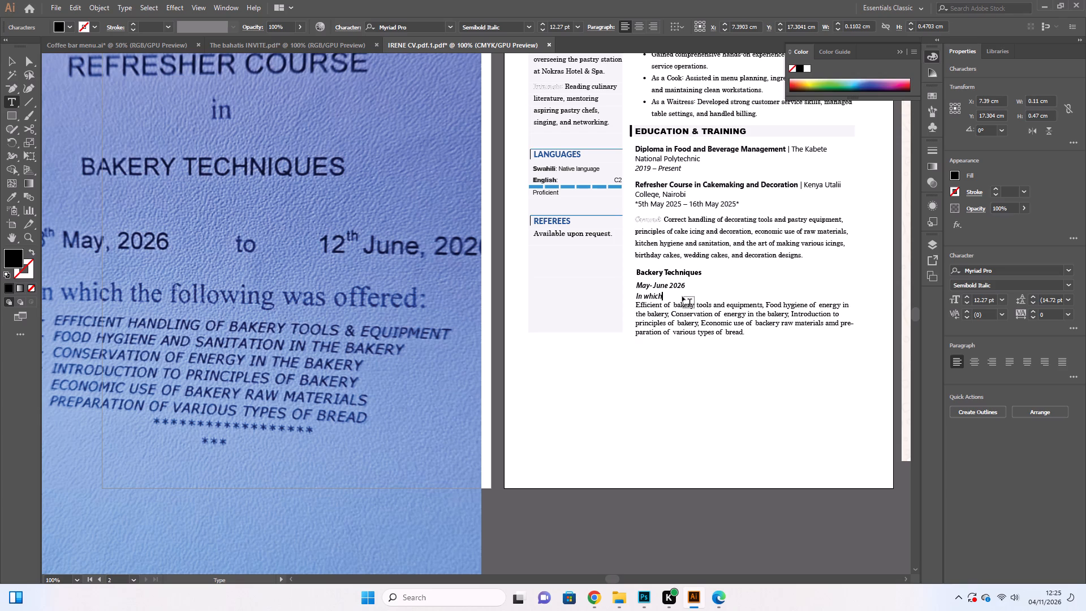
pyautogui.press('space')
pyautogui.write('the')
pyautogui.press('space')
pyautogui.write('follo')
pyautogui.press('w')
pyautogui.write('ing')
pyautogui.press('space')
pyautogui.write('was offered')
pyautogui.hotkey('shift', ':')
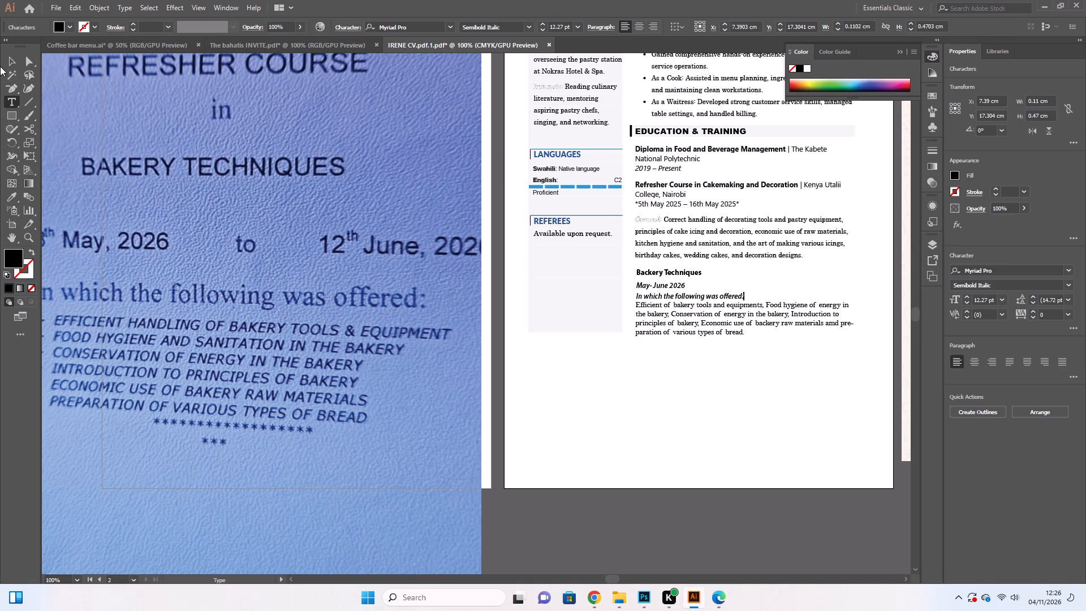
pyautogui.click(8, 58)
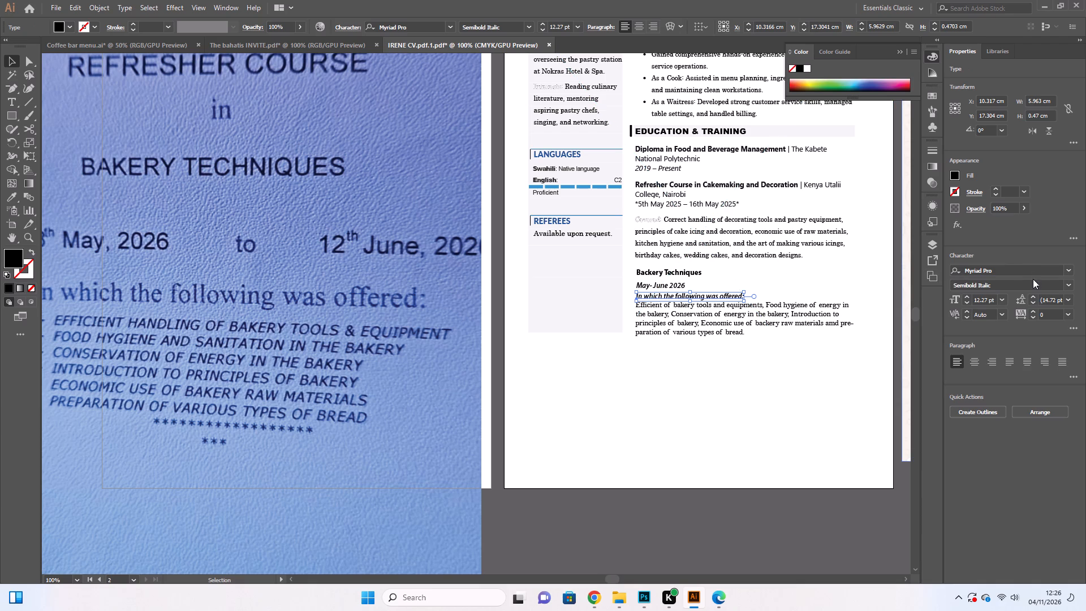
# Open the font style choices for the "In which the following was offered:" line.
pyautogui.click(1072, 284)
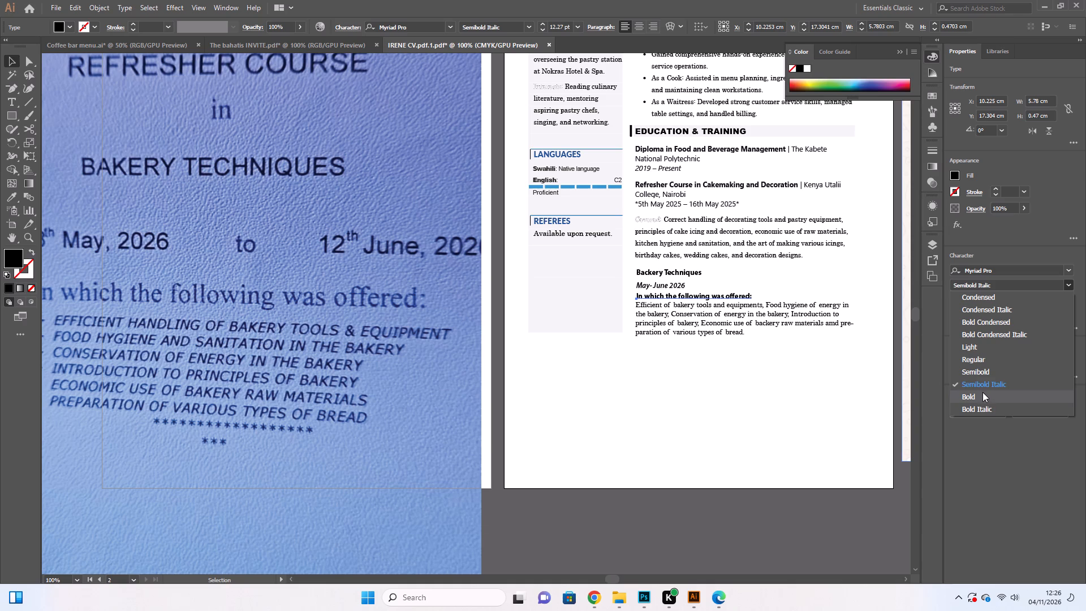
# Set the font style of the "In which the following was offered:" line to Semibold.
pyautogui.click(985, 369)
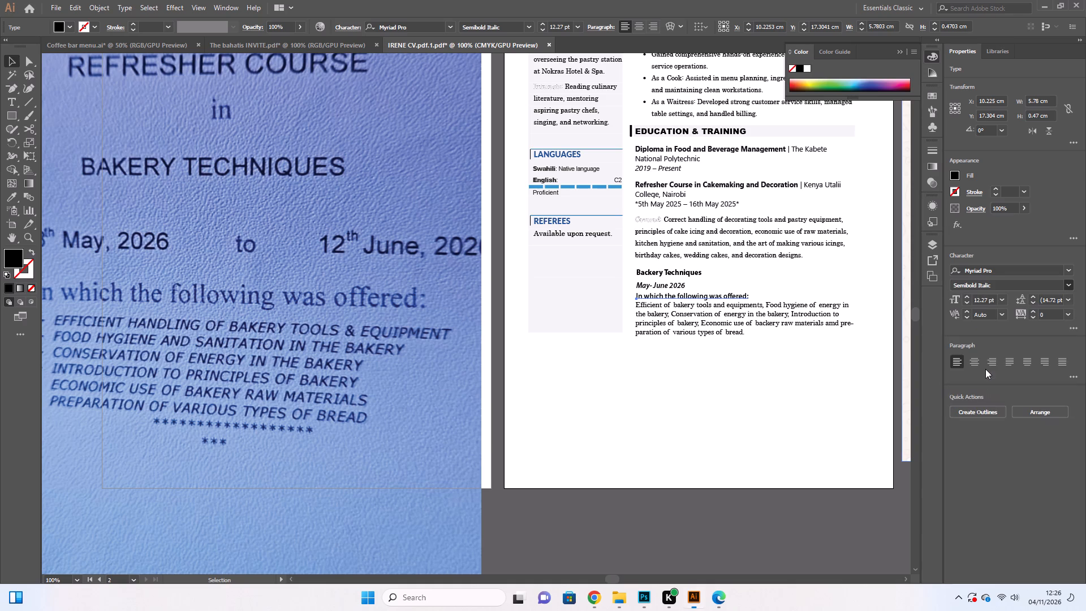
pyautogui.click(780, 509)
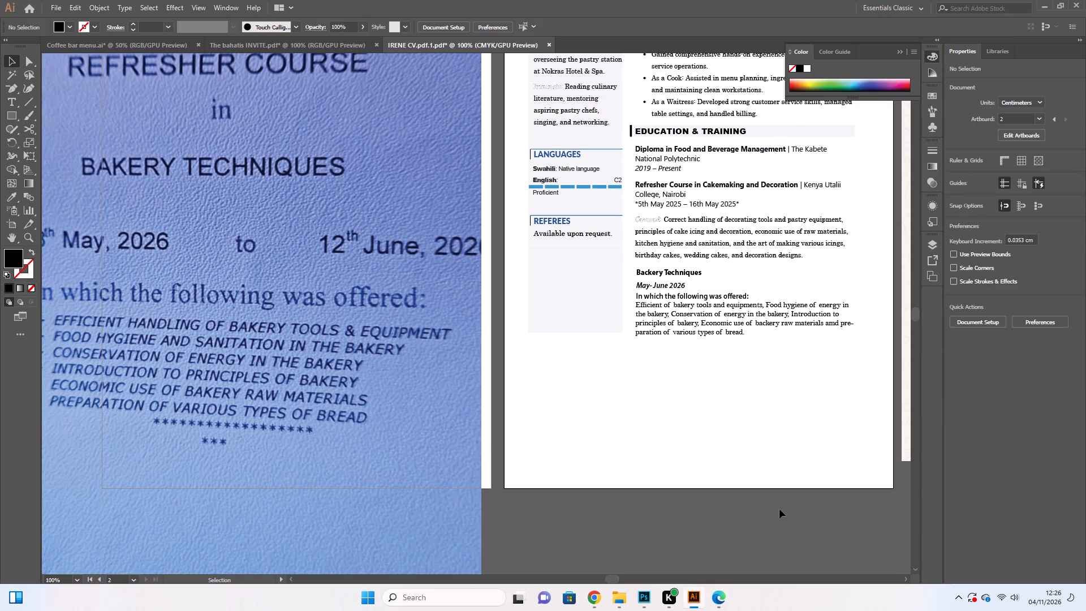
# Nudge the bakery description block three steps down and one step to the right beneath the "In which the following was offered:" line.
pyautogui.click(718, 333)
pyautogui.press('Down')
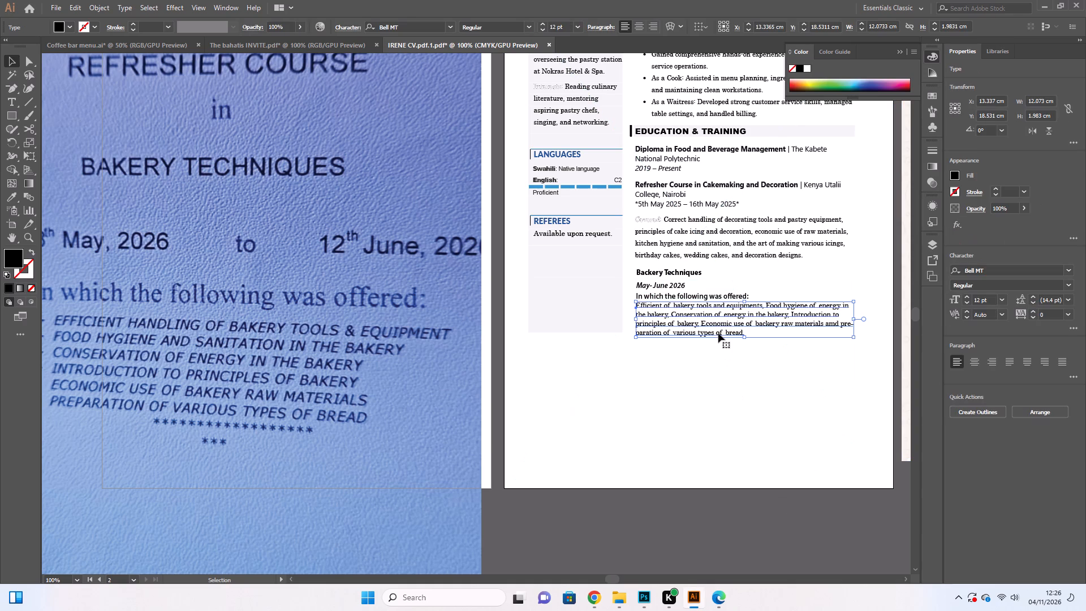
pyautogui.press('Down')
pyautogui.press('Down')
pyautogui.press('Right')
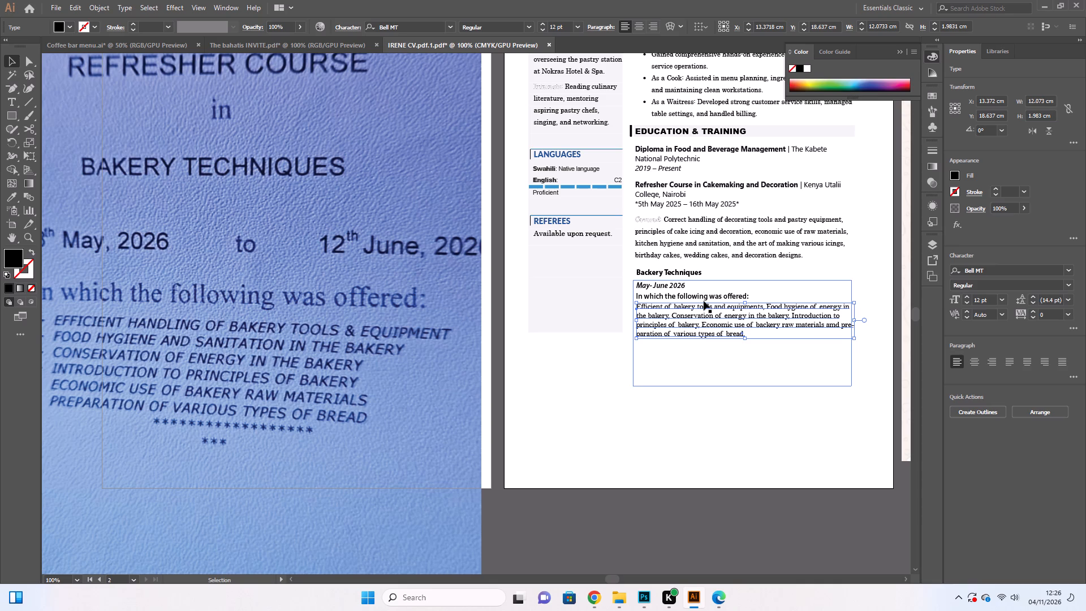
pyautogui.click(703, 299)
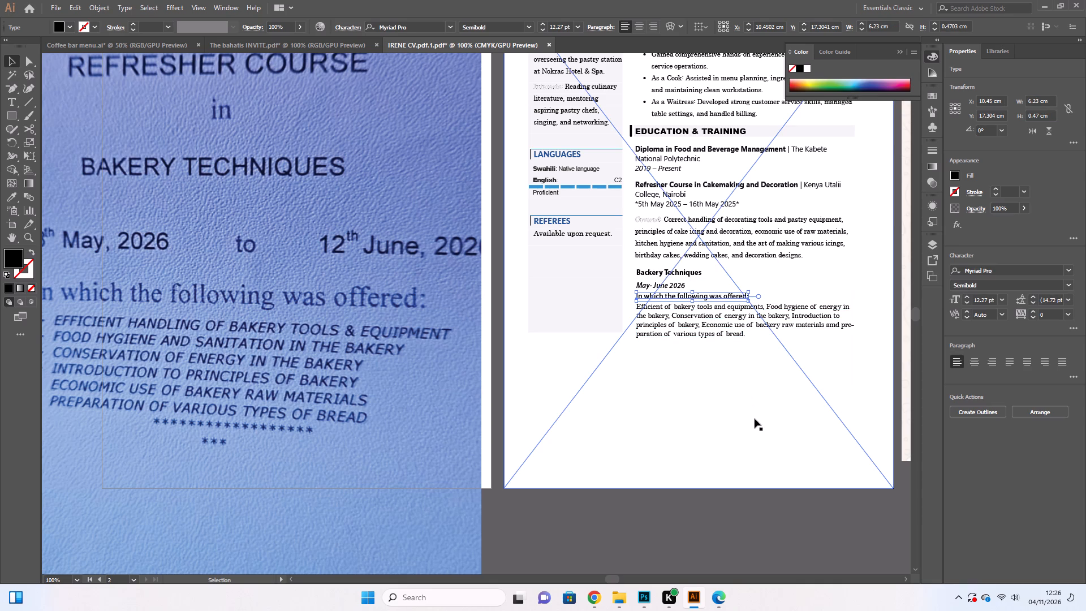
# Move the linked original CV from behind the edited page to the space on its right, shifting the chat screenshot out of the way.
pyautogui.click(755, 424)
pyautogui.scroll(6, 755, 424)
pyautogui.scroll(-7, 755, 424)
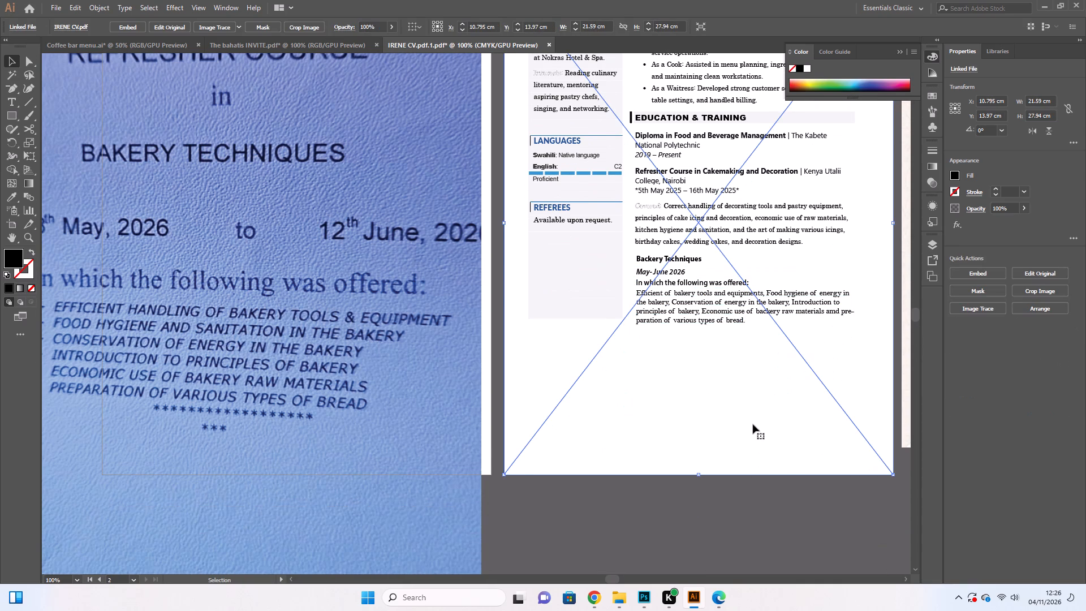
pyautogui.hotkey('ctrl', '-')
pyautogui.hotkey('ctrl', '-')
pyautogui.hotkey('ctrl', '-')
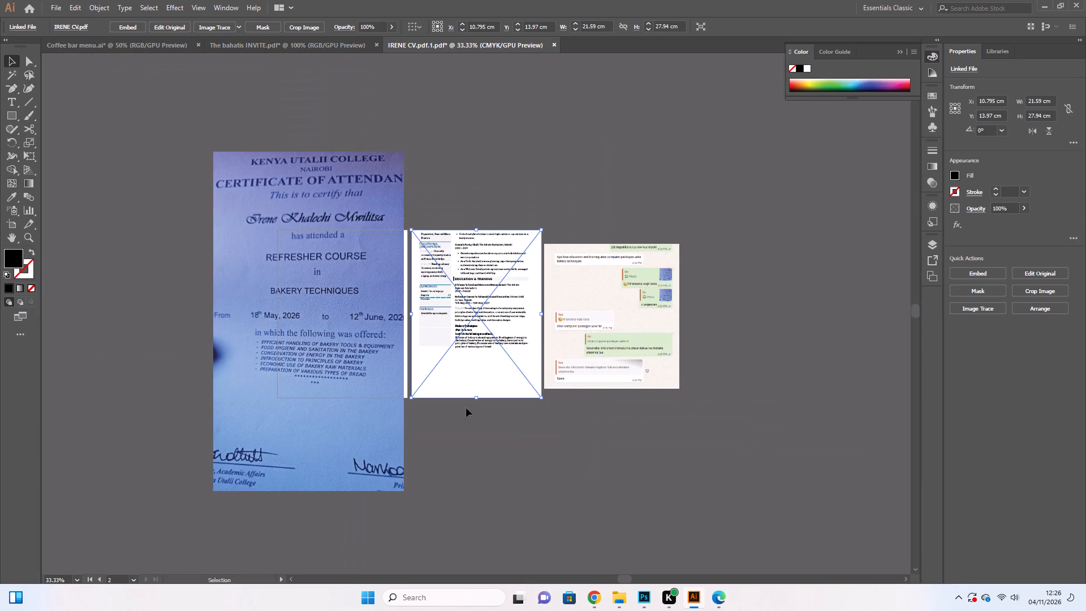
pyautogui.keyDown('alt'); pyautogui.moveTo(439, 365); pyautogui.dragTo(558, 525); pyautogui.keyUp('alt')
pyautogui.moveTo(615, 518); pyautogui.dragTo(562, 534)
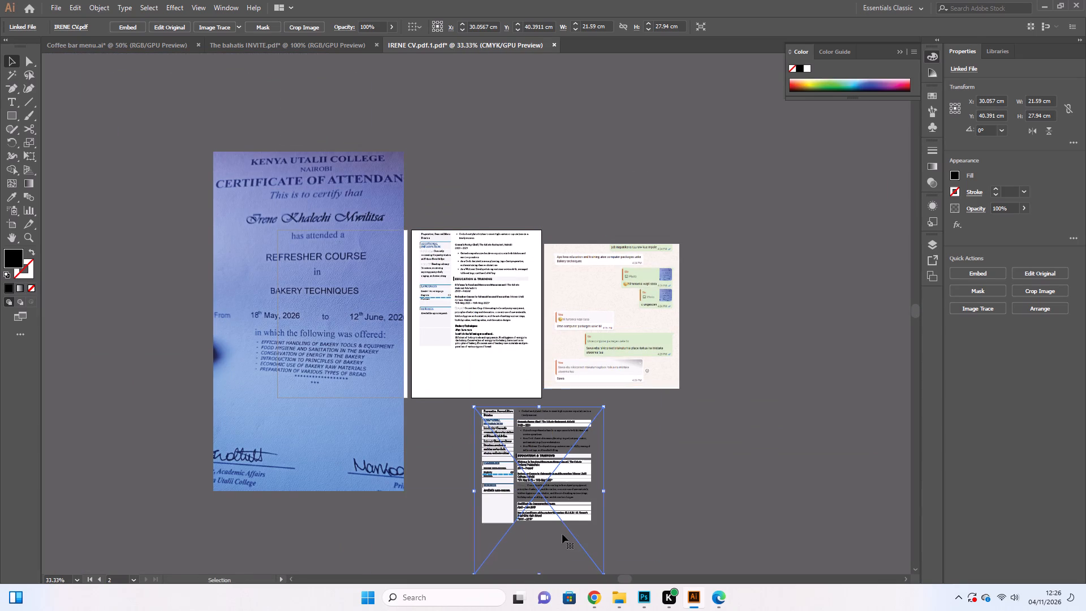
pyautogui.moveTo(605, 355); pyautogui.dragTo(711, 376)
pyautogui.moveTo(562, 502); pyautogui.dragTo(636, 334)
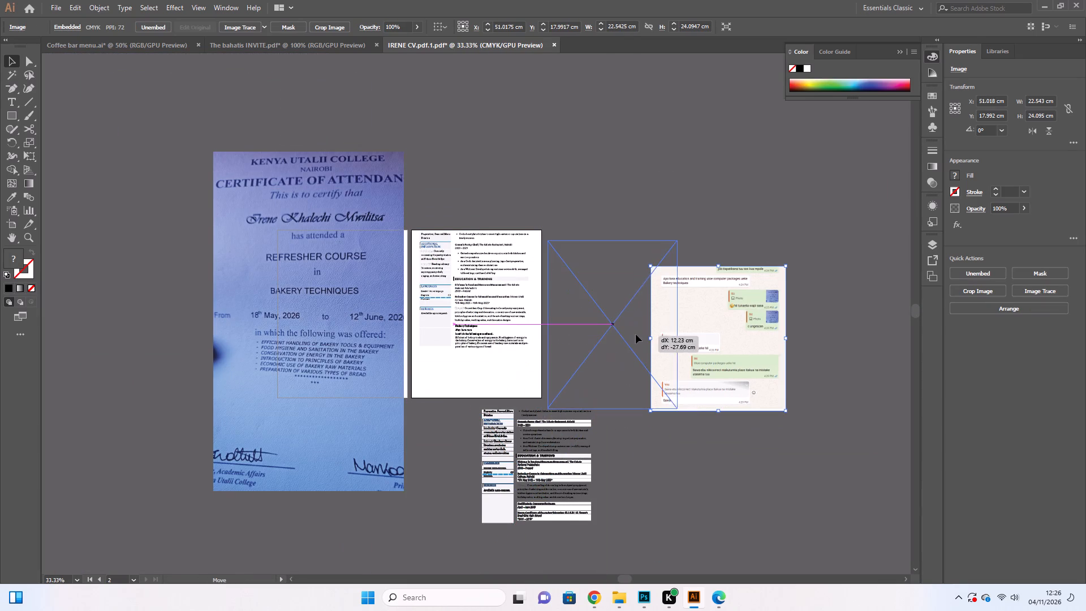
pyautogui.moveTo(636, 334); pyautogui.dragTo(636, 324)
# Move the chat screenshot further right until it no longer overlaps the linked original CV.
pyautogui.hotkey('ctrl', '=')
pyautogui.hotkey('ctrl', '=')
pyautogui.hotkey('ctrl', '=')
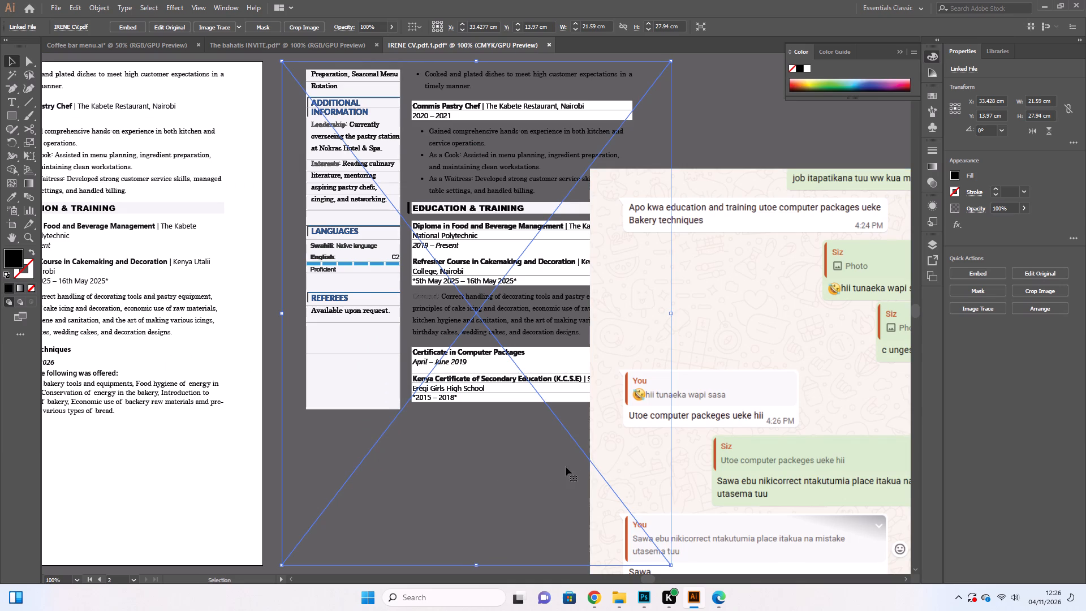
pyautogui.click(739, 423)
pyautogui.moveTo(721, 432); pyautogui.dragTo(774, 420)
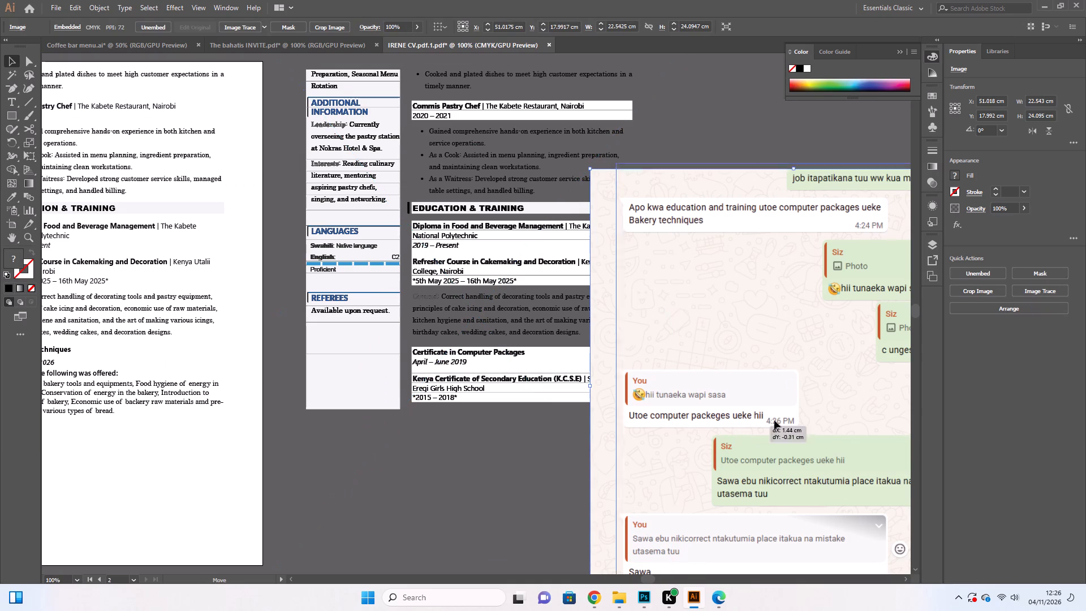
pyautogui.moveTo(774, 420); pyautogui.dragTo(775, 420)
pyautogui.moveTo(716, 427); pyautogui.dragTo(731, 429)
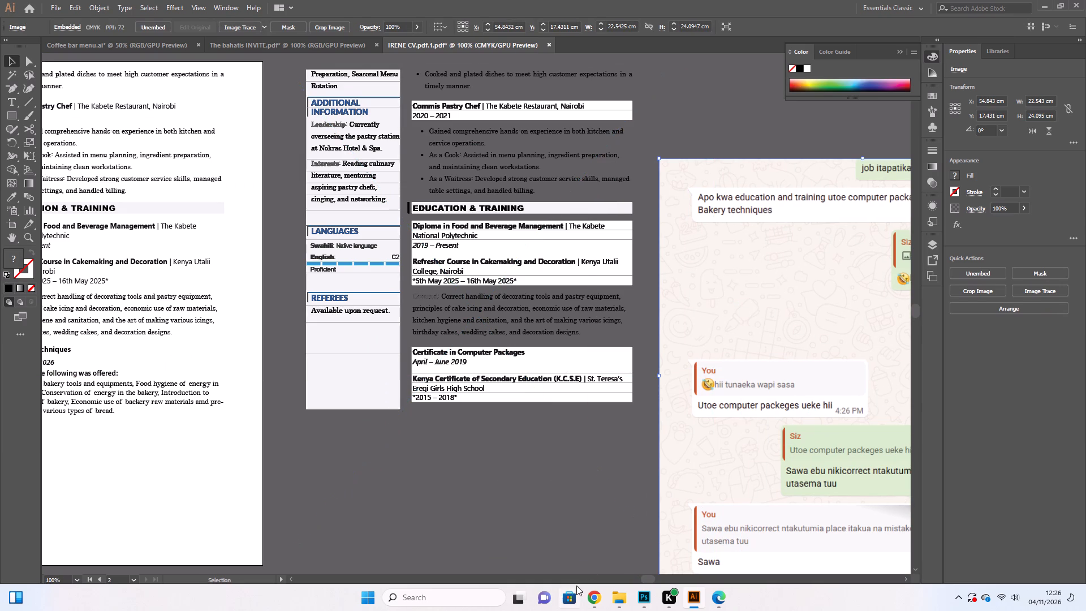
# Duplicate the "Backery Techniques" heading into the empty space just beneath the bakery description, aligned with the text above.
pyautogui.moveTo(646, 578); pyautogui.dragTo(635, 579)
pyautogui.scroll(-4, 506, 498)
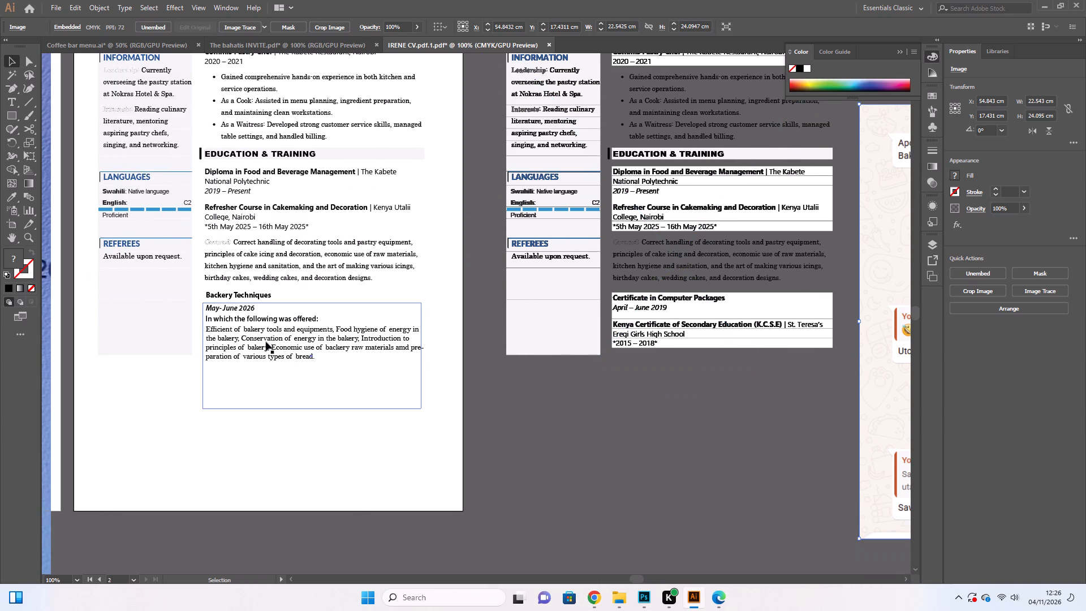
pyautogui.keyDown('alt'); pyautogui.moveTo(248, 296); pyautogui.dragTo(261, 362); pyautogui.keyUp('alt')
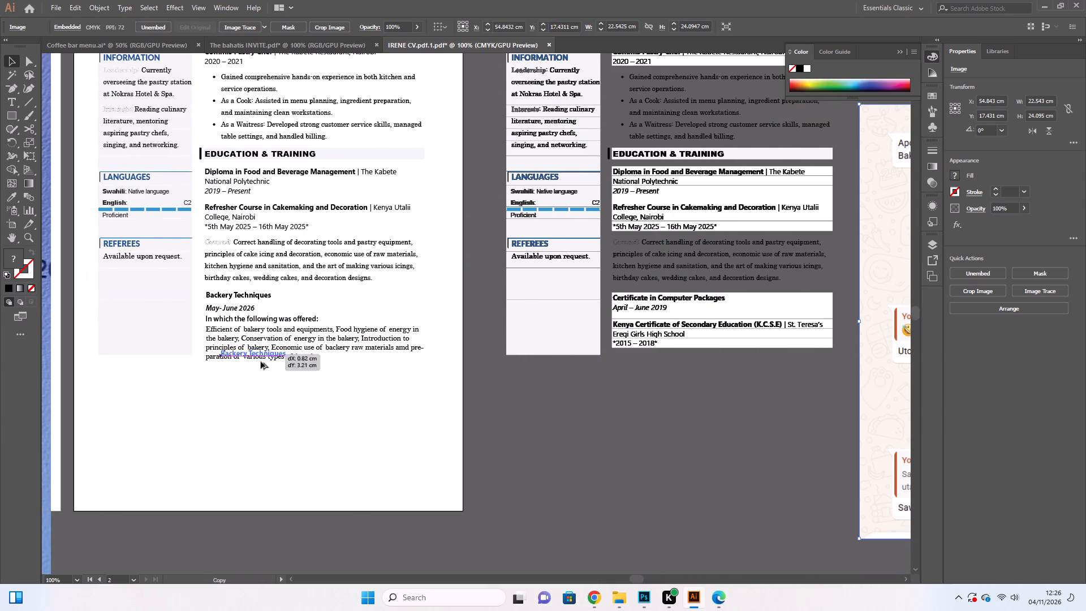
pyautogui.keyDown('alt'); pyautogui.moveTo(261, 362); pyautogui.dragTo(248, 372); pyautogui.keyUp('alt')
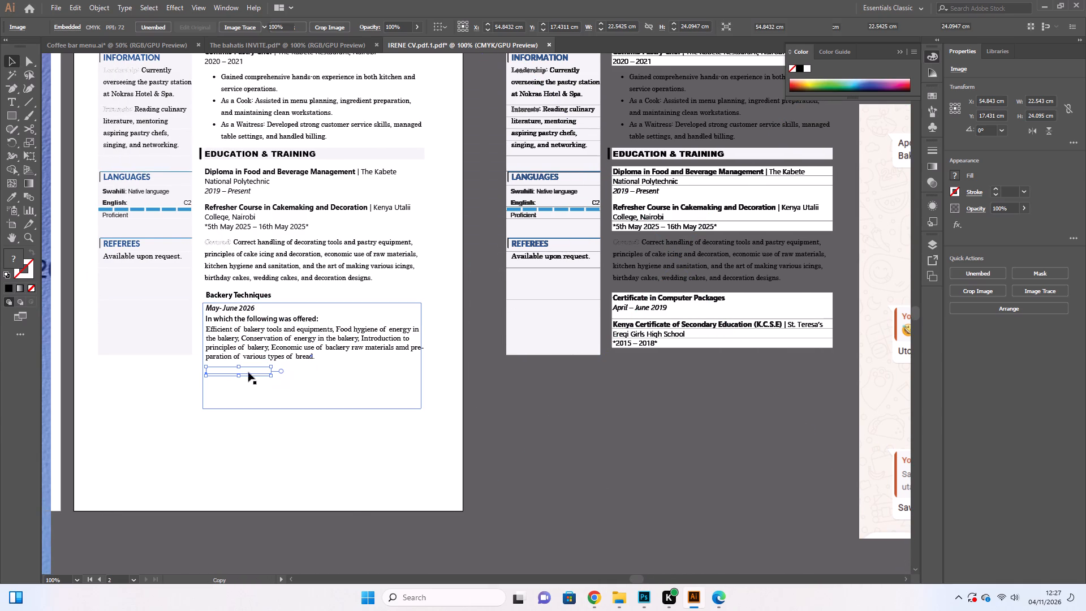
# Bring up the commands available for the duplicated heading beneath the bakery description.
pyautogui.rightClick(257, 376)
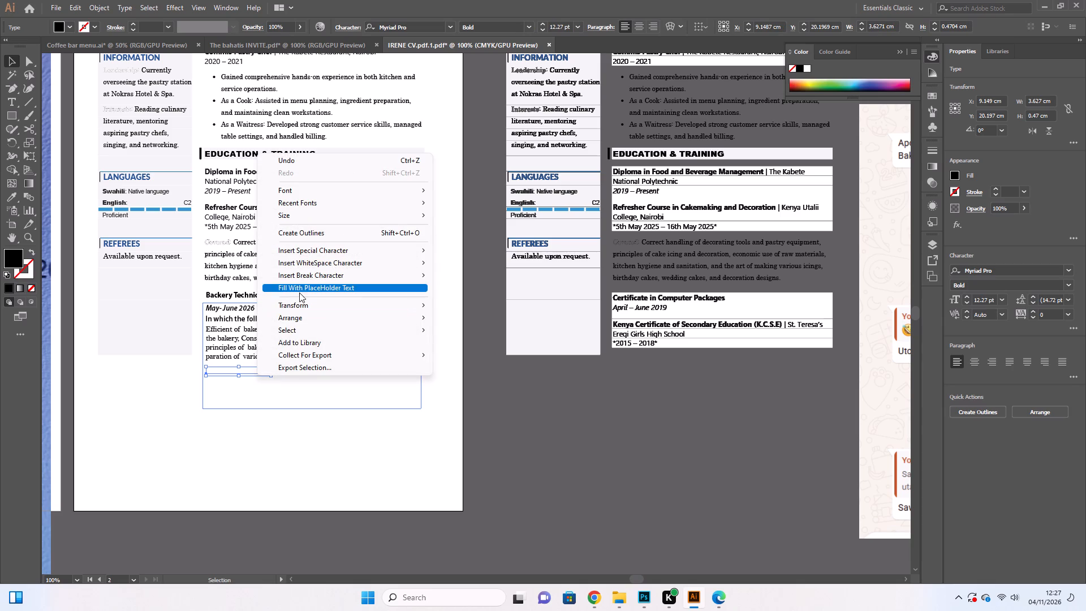
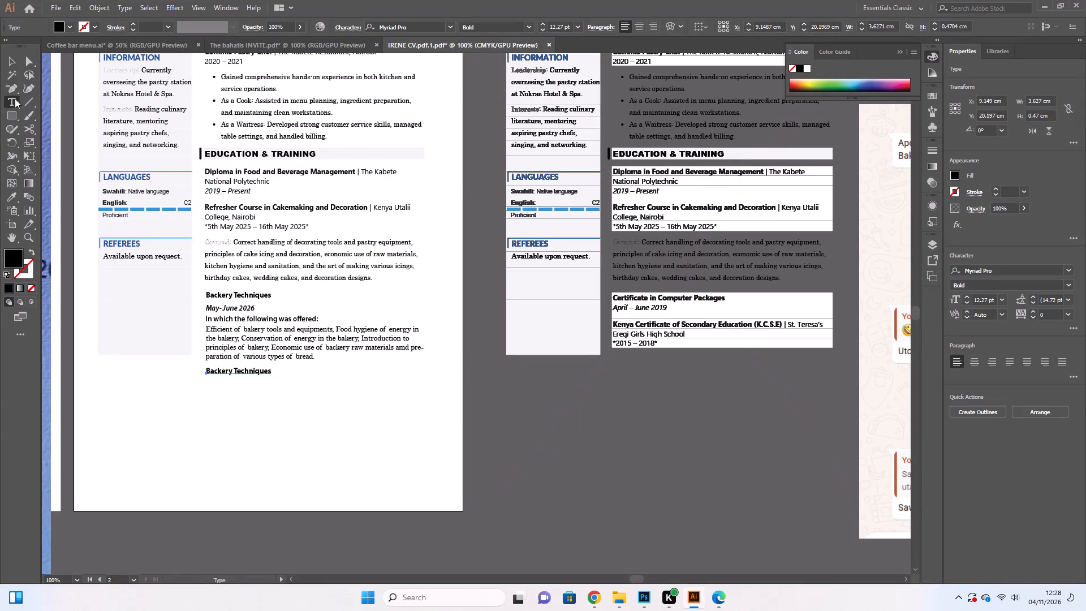
# Replace the text of the copied "Backery Techniques" heading beneath the bakery description with "Kenya Certificate of secondary Education".
pyautogui.click(270, 373)
pyautogui.press('BackSpace')
pyautogui.press('BackSpace')
pyautogui.press('BackSpace')
pyautogui.press('BackSpace')
pyautogui.press('BackSpace')
pyautogui.press('BackSpace')
pyautogui.press('BackSpace')
pyautogui.press('BackSpace')
pyautogui.press('BackSpace')
pyautogui.press('BackSpace')
pyautogui.press('BackSpace')
pyautogui.press('BackSpace')
pyautogui.press('BackSpace')
pyautogui.press('BackSpace')
pyautogui.press('BackSpace')
pyautogui.press('BackSpace')
pyautogui.press('BackSpace')
pyautogui.press('BackSpace')
pyautogui.press('BackSpace')
pyautogui.press('BackSpace')
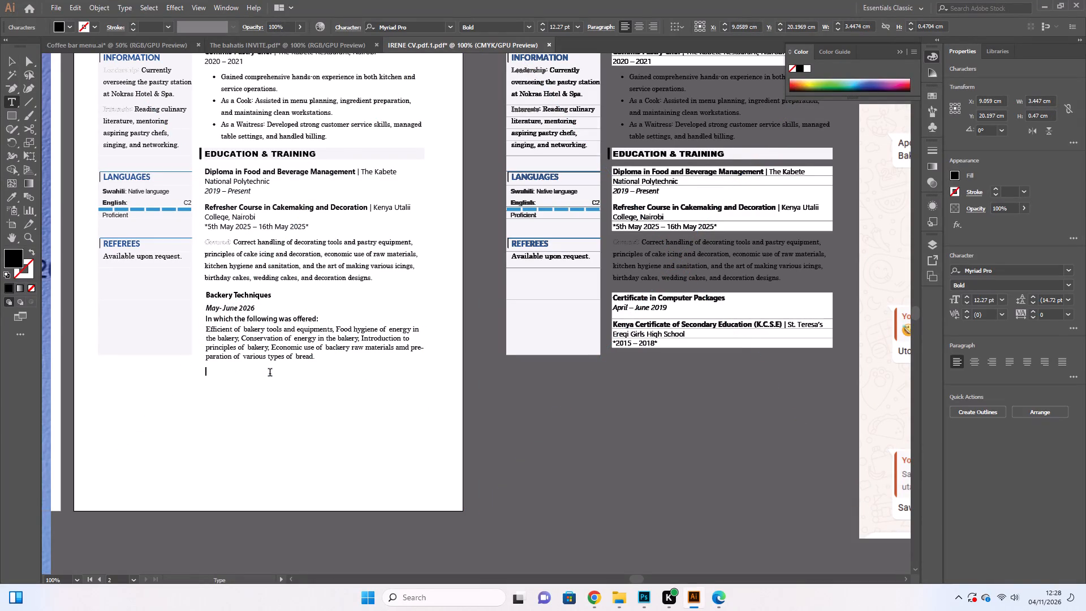
pyautogui.write('enya')
pyautogui.press('space')
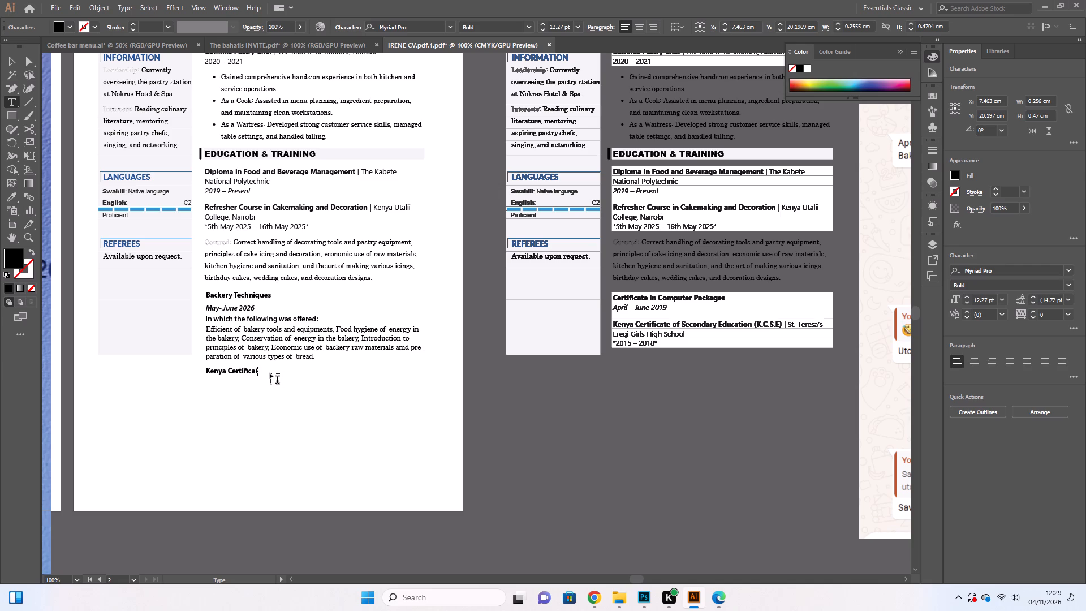
pyautogui.write('of')
pyautogui.press('space')
pyautogui.write('secondary')
pyautogui.press('space')
pyautogui.press('d')
pyautogui.press('u')
pyautogui.write('ca')
pyautogui.press('t')
pyautogui.write('ion')
pyautogui.press('space')
# Append the abbreviation "(K.C.S.E)" to the new secondary education heading.
pyautogui.hotkey('shift', '(')
pyautogui.write('kcse')
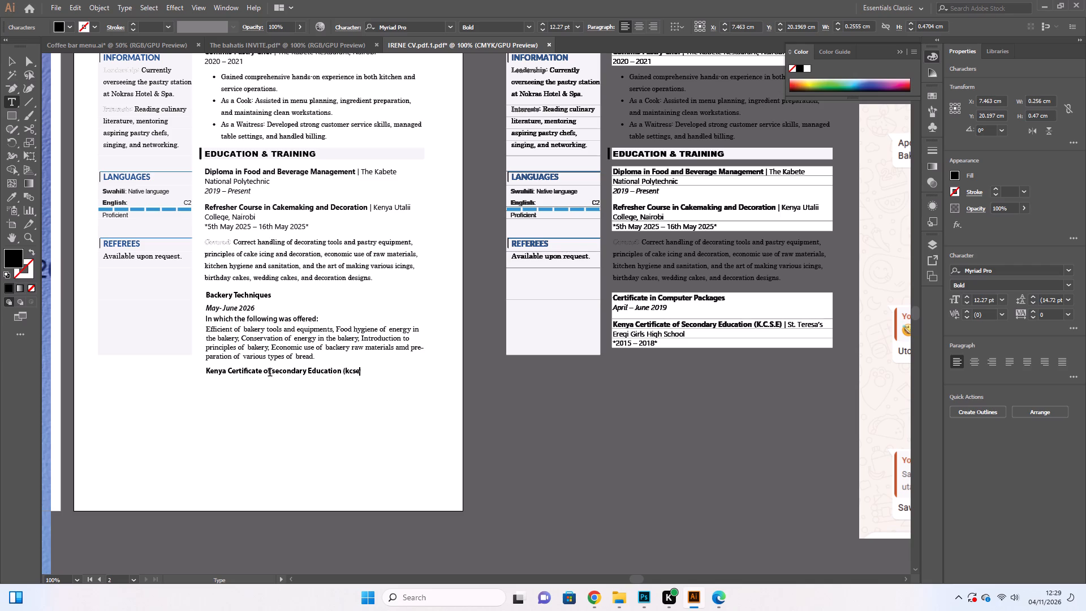
pyautogui.press('BackSpace')
pyautogui.press('BackSpace')
pyautogui.press('BackSpace')
pyautogui.press('BackSpace')
pyautogui.write('K.C')
pyautogui.write('.S')
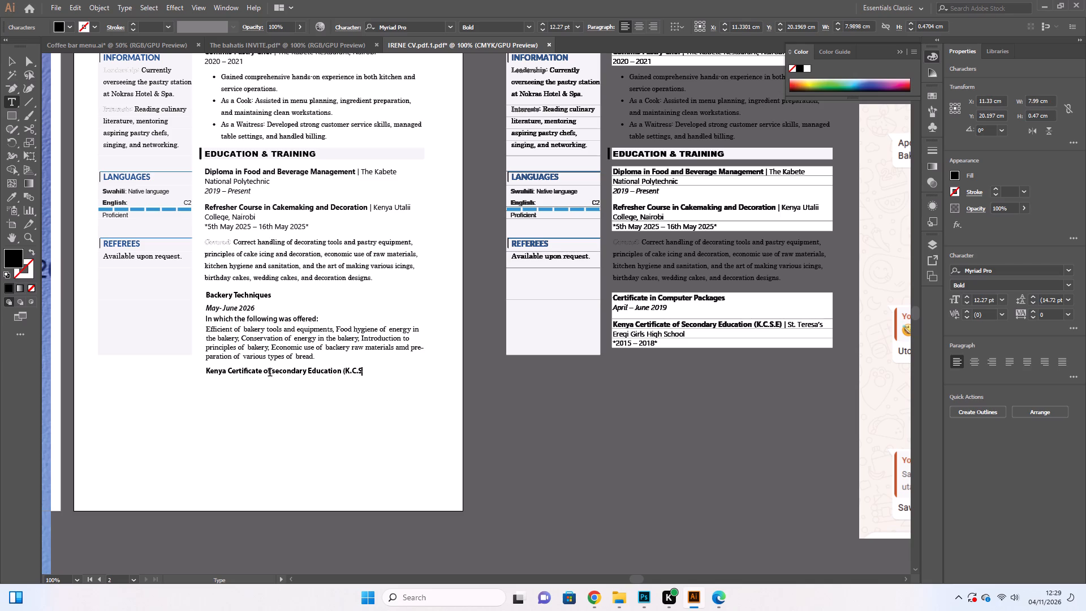
pyautogui.write('.E')
pyautogui.hotkey('shift', ')')
# Add the school name "St.Teresa's Eregi Girls High School" after the abbreviation, breaking the line before "Eregi".
pyautogui.press('space')
pyautogui.press('s')
pyautogui.press('.')
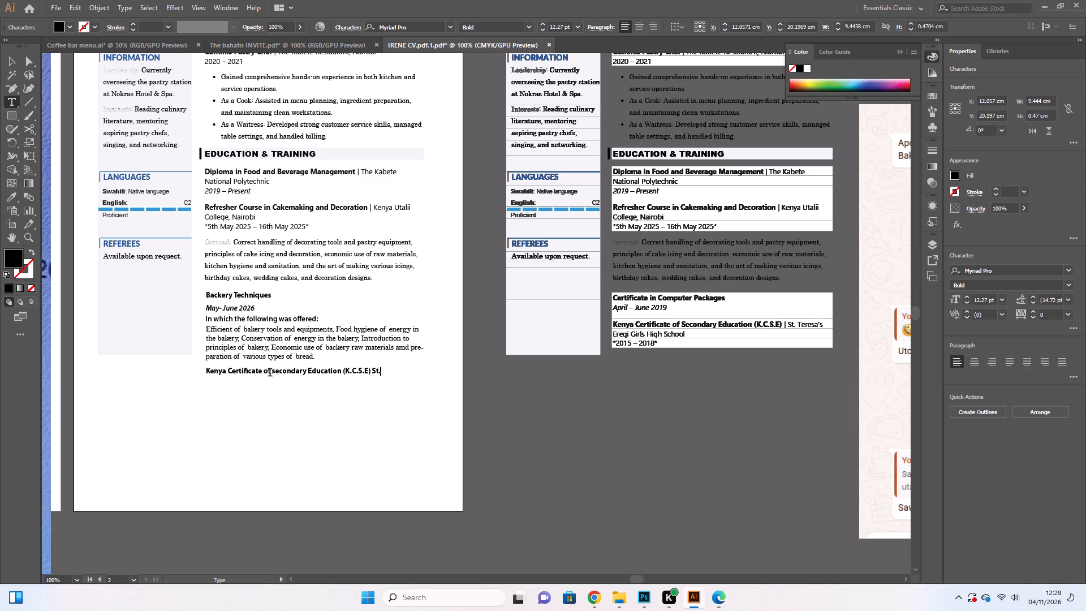
pyautogui.write('ere')
pyautogui.write('sa')
pyautogui.write("'s")
pyautogui.press('Return')
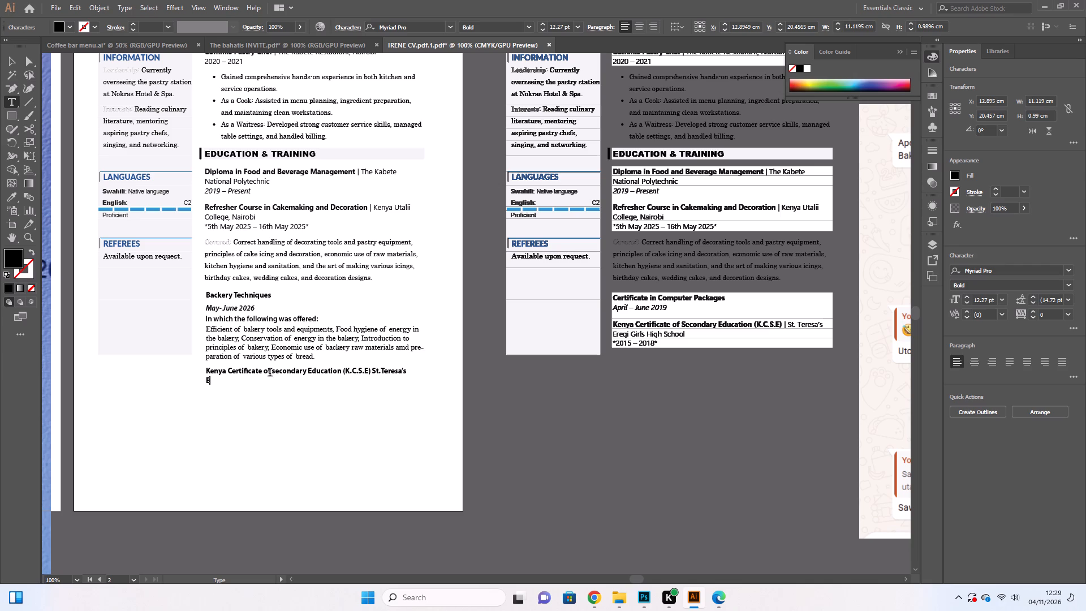
pyautogui.write('regi')
pyautogui.press('space')
pyautogui.write('irls')
pyautogui.press('space')
pyautogui.write('chool')
# Set the school name "St.Teresa's Eregi Girls High School" to the Regular font style on both lines, leaving the certificate title bold.
pyautogui.moveTo(207, 381); pyautogui.dragTo(242, 390)
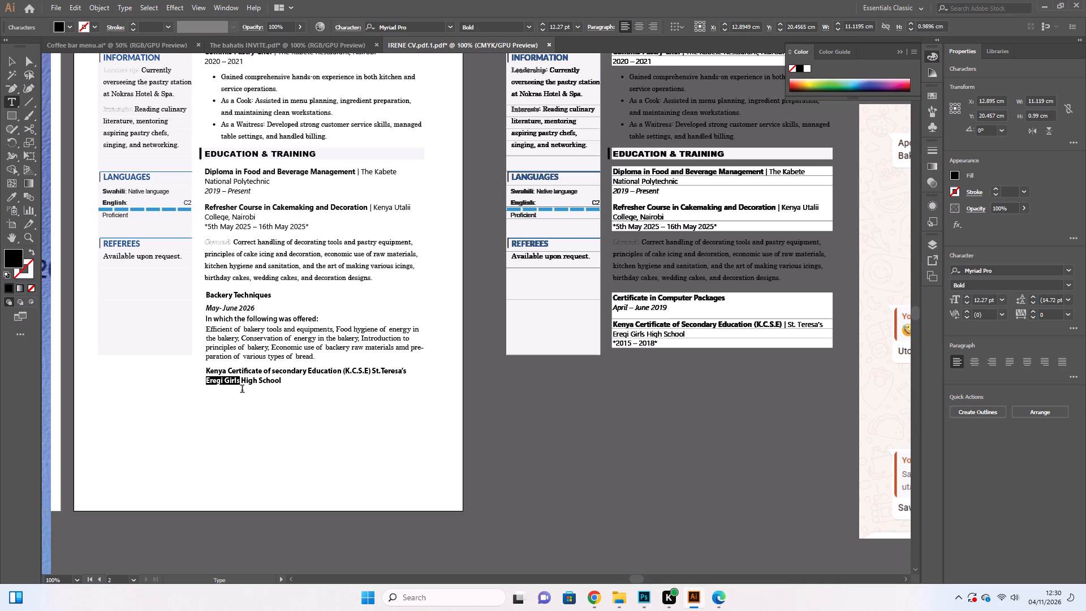
pyautogui.moveTo(242, 390); pyautogui.dragTo(296, 401)
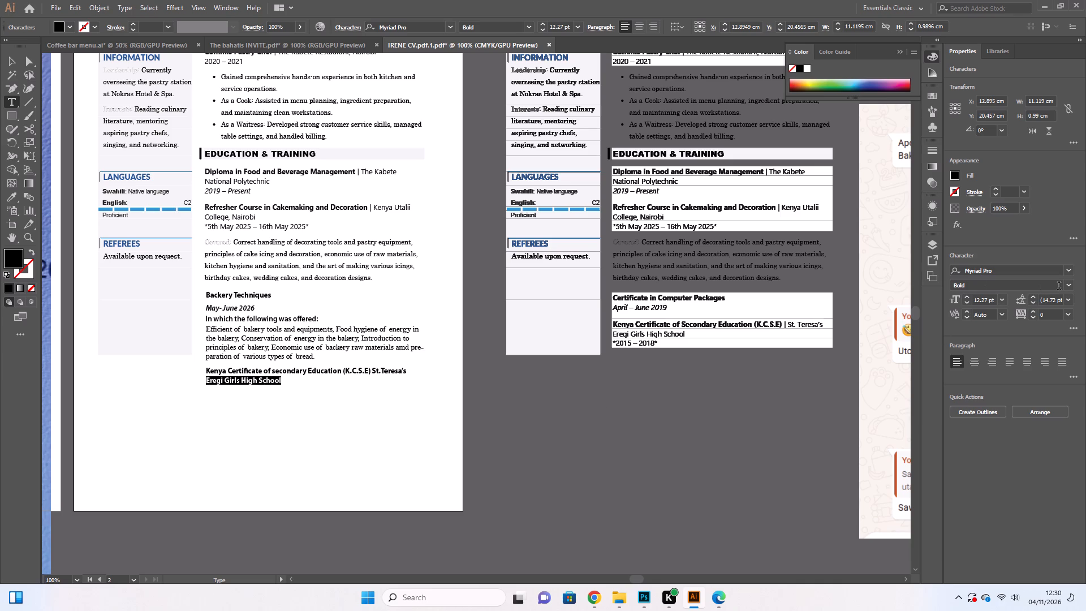
pyautogui.click(1066, 286)
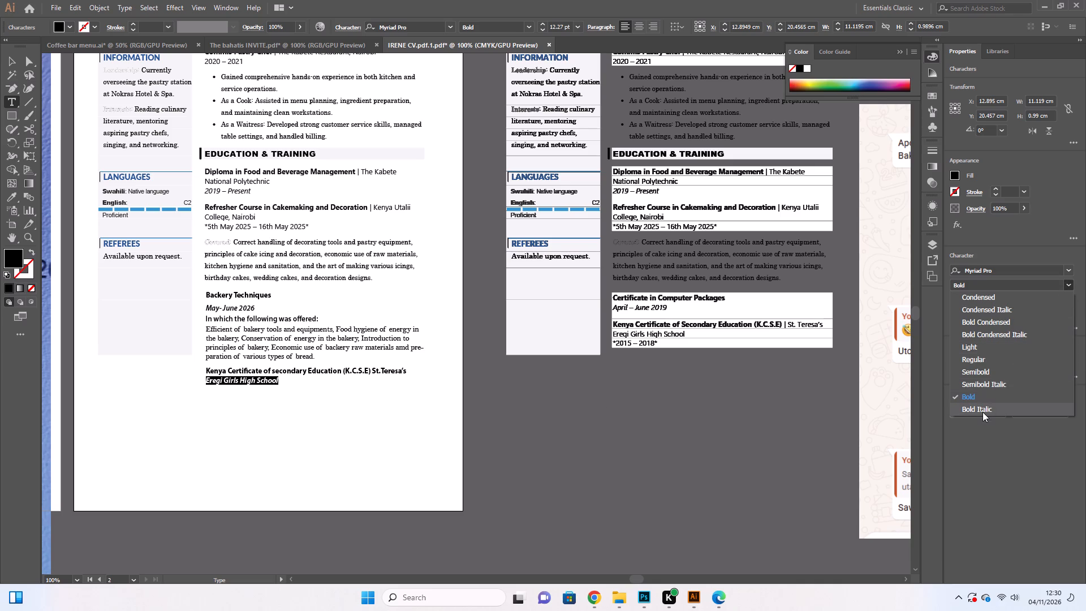
pyautogui.click(978, 357)
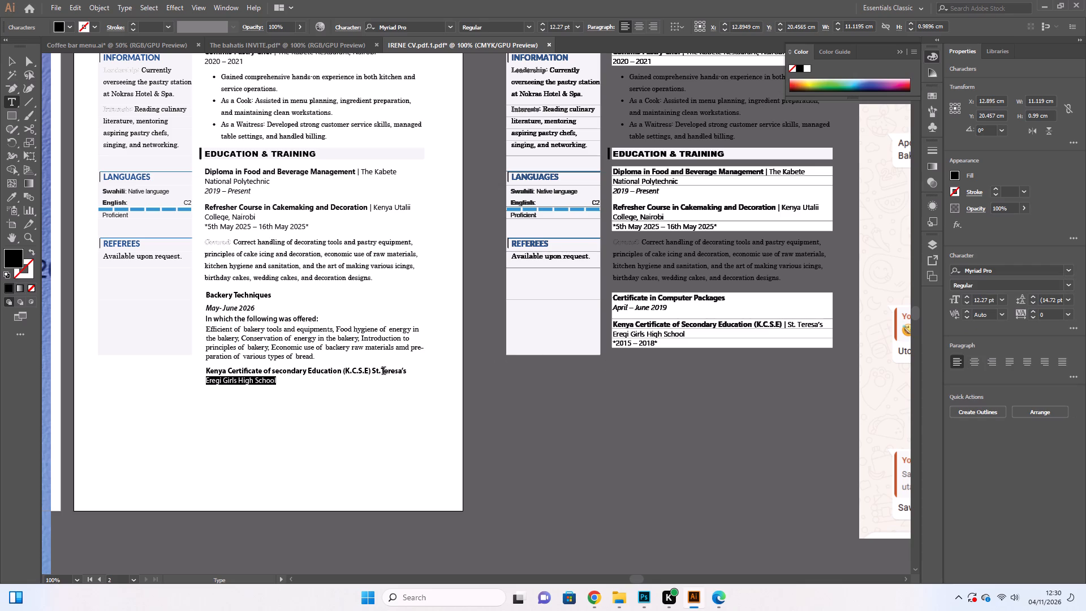
pyautogui.moveTo(373, 370); pyautogui.dragTo(428, 370)
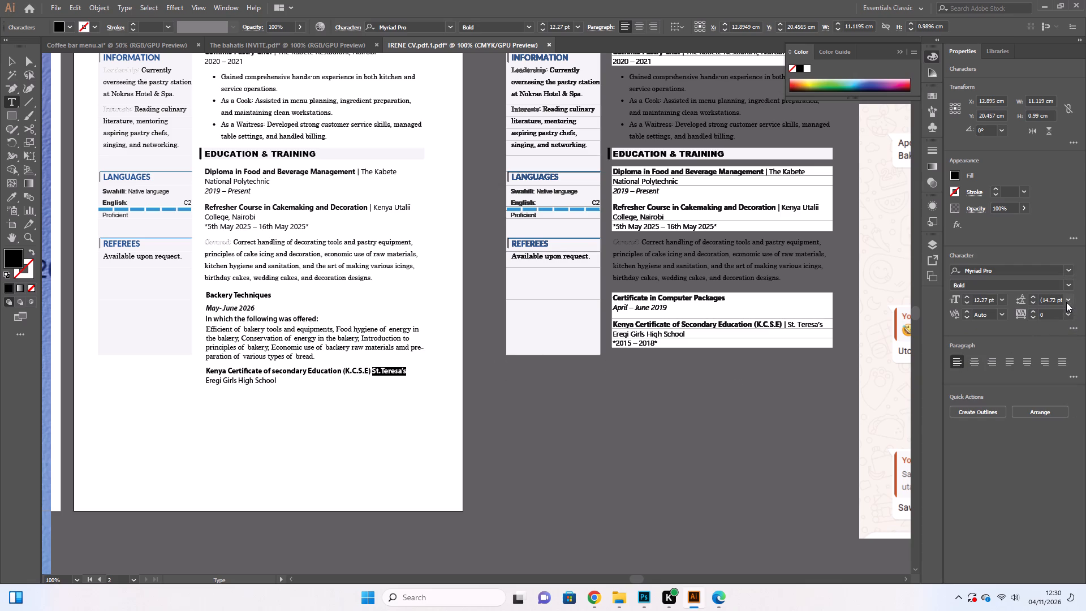
pyautogui.click(1067, 286)
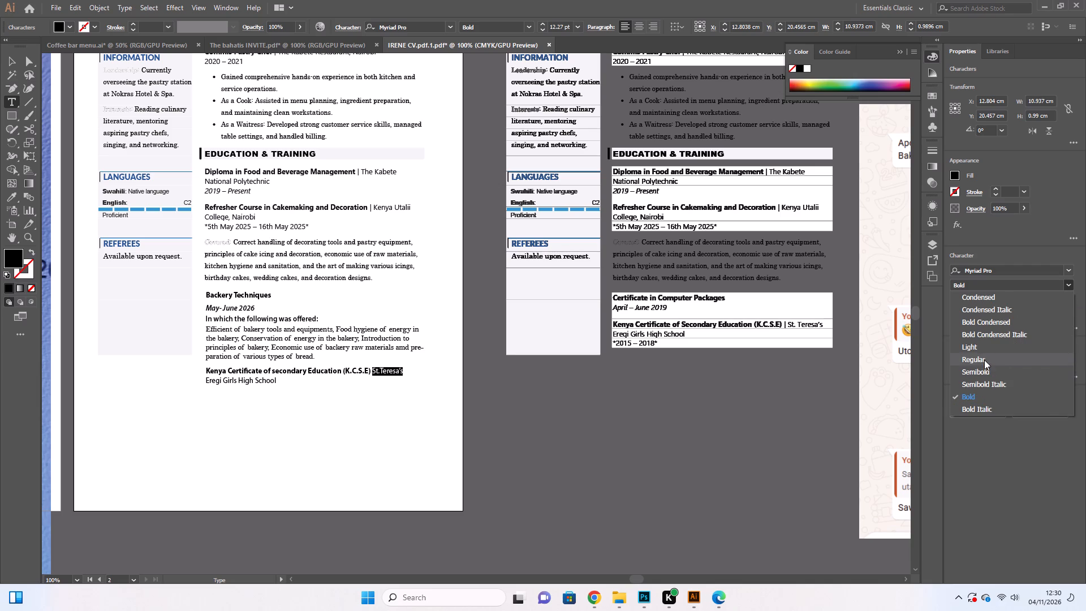
pyautogui.click(984, 360)
pyautogui.click(11, 63)
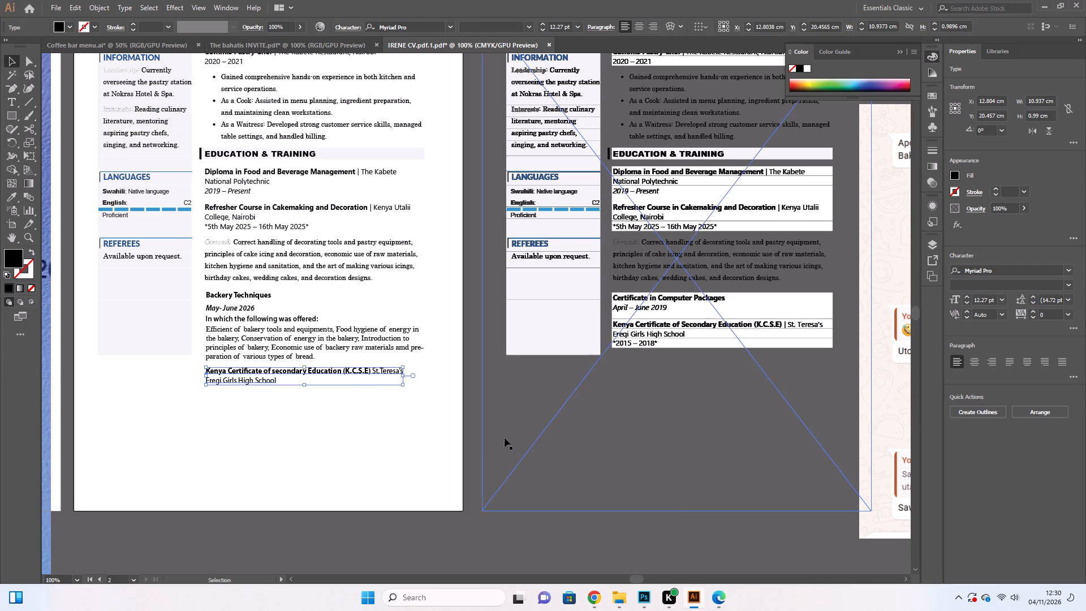
pyautogui.click(505, 438)
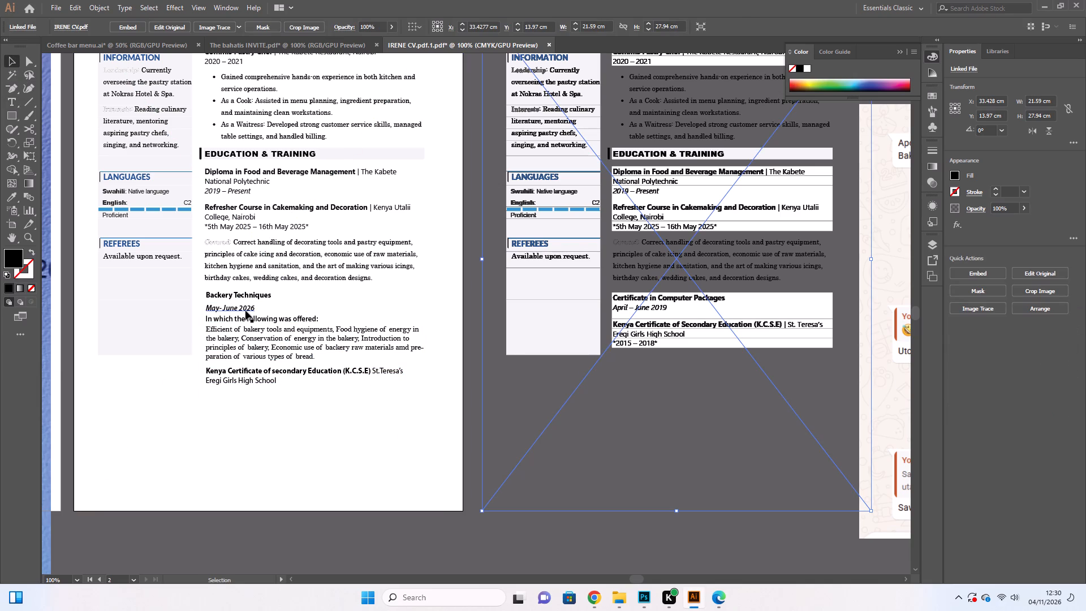
# Duplicate the "May- June 2026" line directly beneath the high school name and change the copy's text to "2015-2018".
pyautogui.keyDown('alt'); pyautogui.moveTo(245, 311); pyautogui.dragTo(245, 395); pyautogui.keyUp('alt')
pyautogui.click(7, 100)
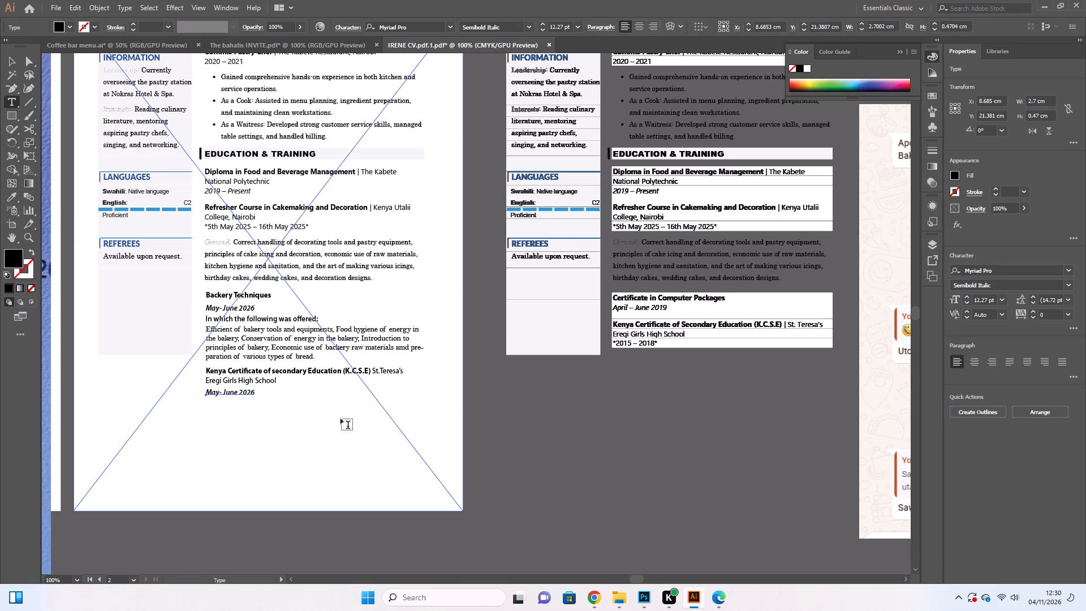
pyautogui.click(254, 391)
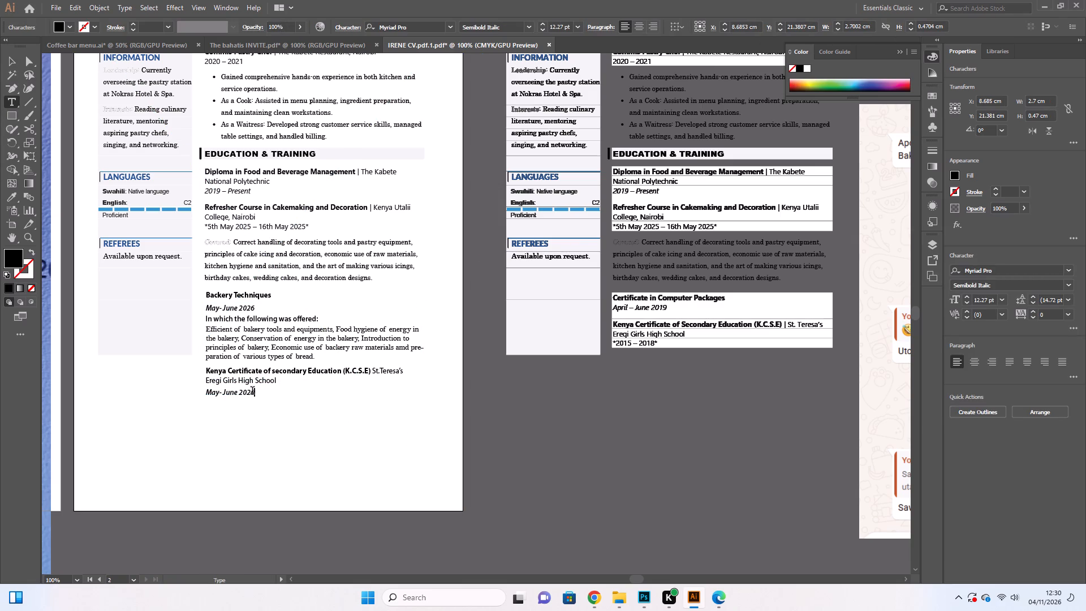
pyautogui.write('201')
pyautogui.press('5')
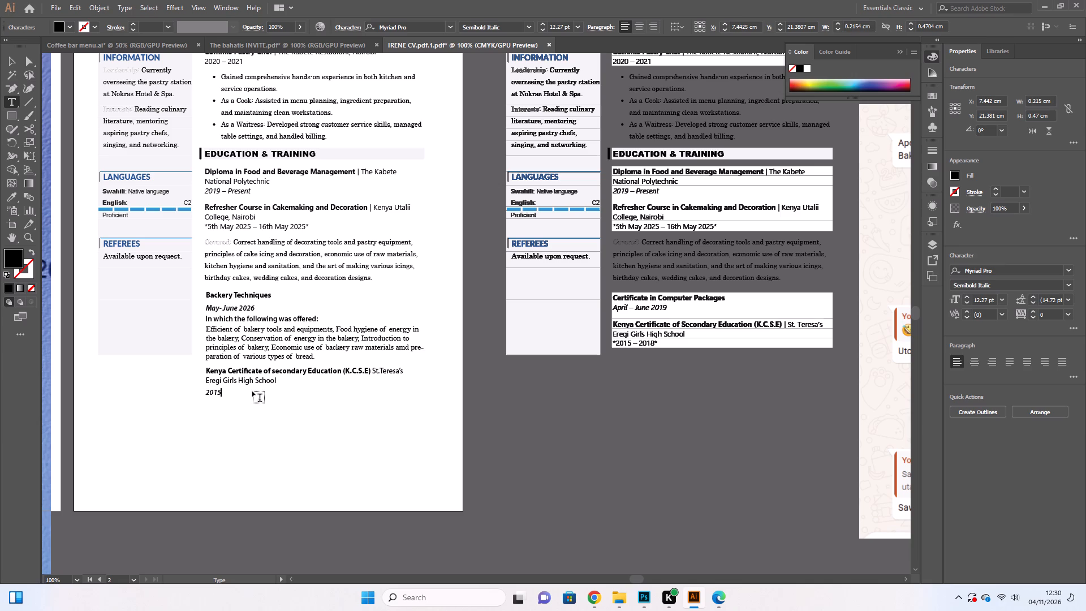
pyautogui.press('-')
pyautogui.press('2')
pyautogui.press('0')
pyautogui.write('18')
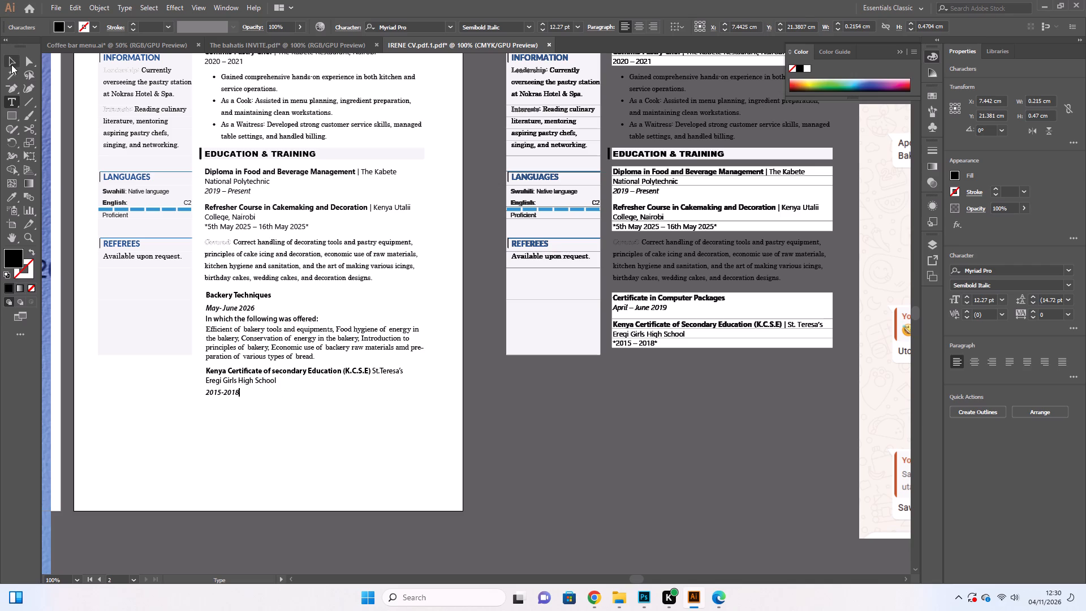
pyautogui.click(11, 64)
# Set the "2015-2018" date line to the Semibold font style.
pyautogui.click(1067, 285)
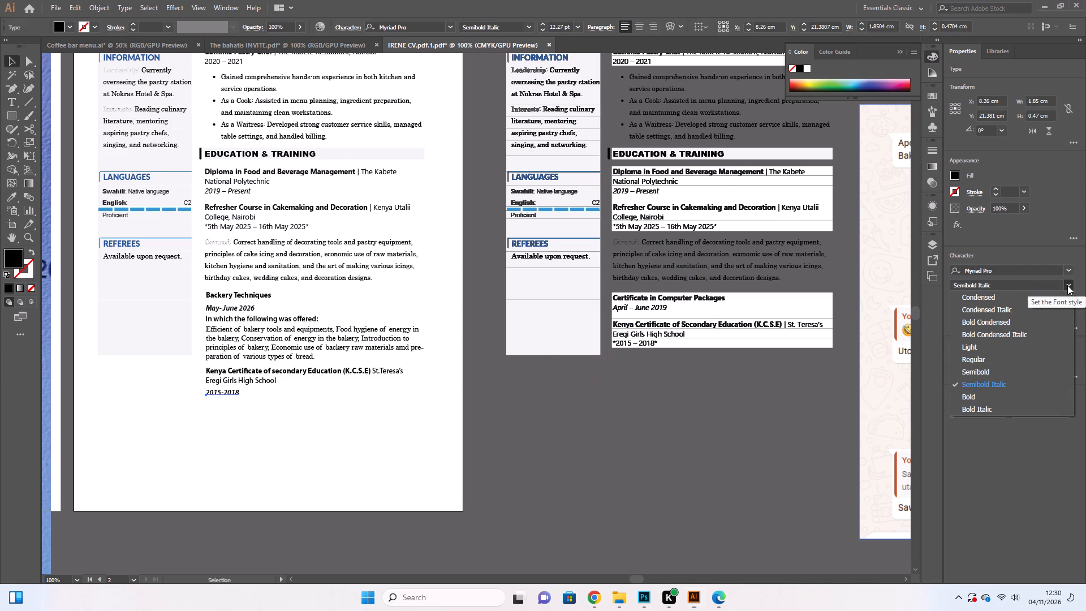
pyautogui.click(1016, 372)
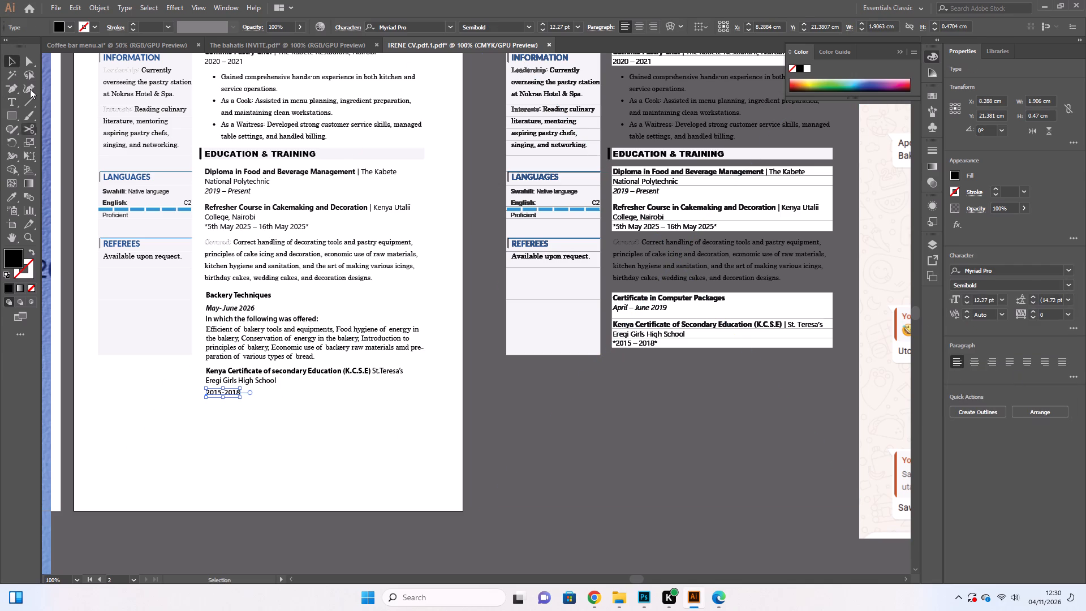
pyautogui.click(8, 57)
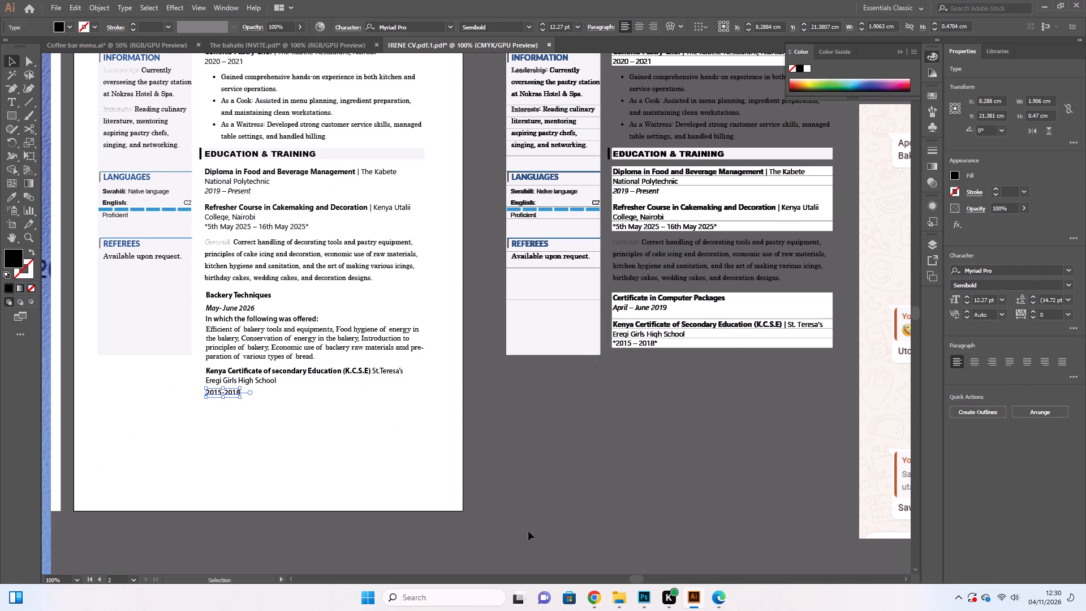
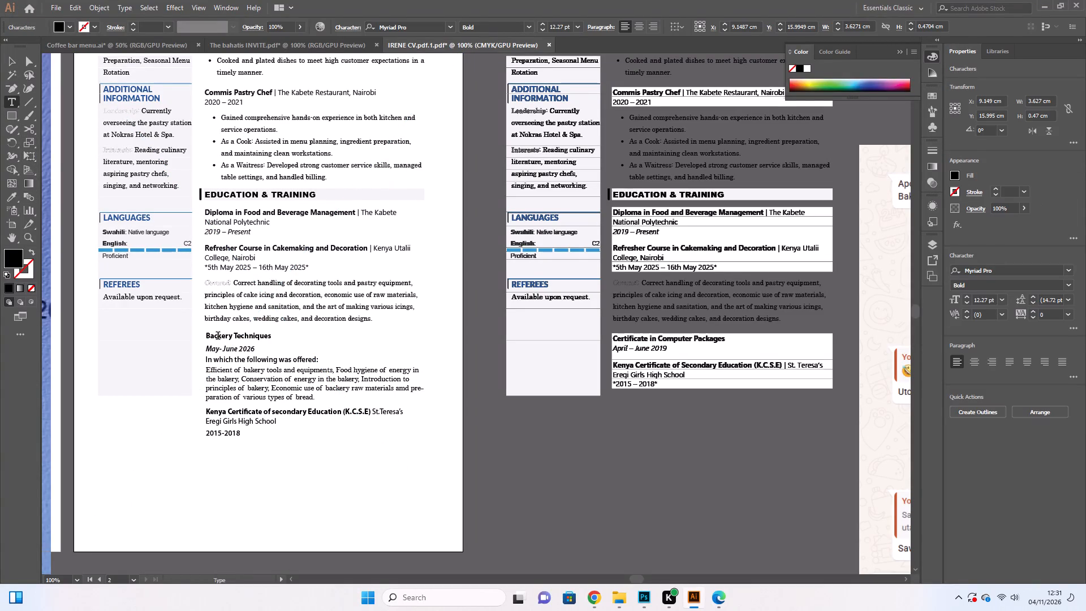
# Correct the education entry's title to "Bakery Techniques" by removing the extra "c".
pyautogui.press('BackSpace')
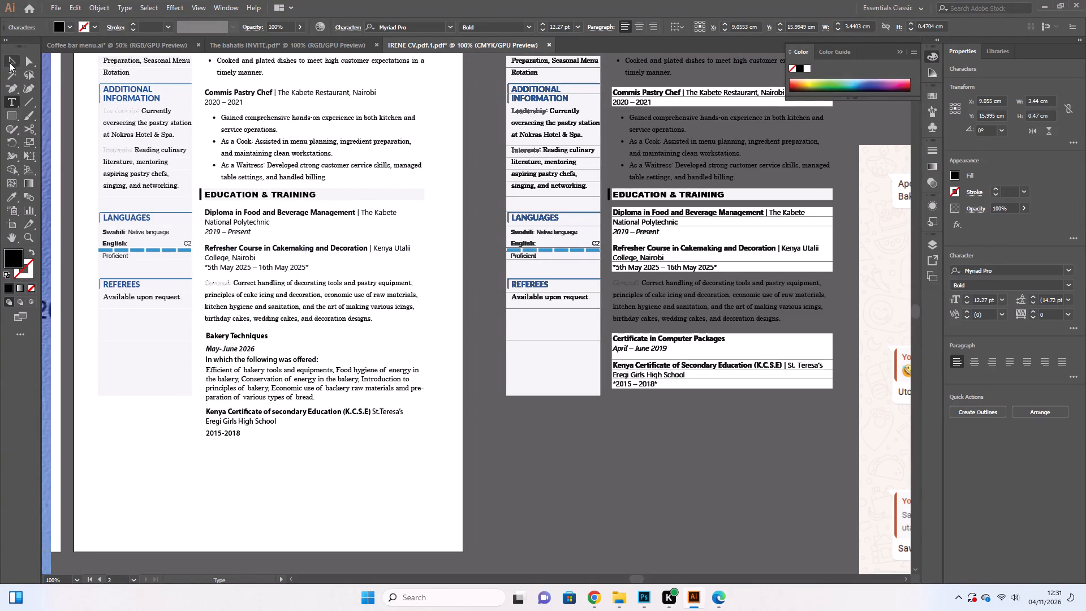
pyautogui.click(8, 61)
pyautogui.click(549, 507)
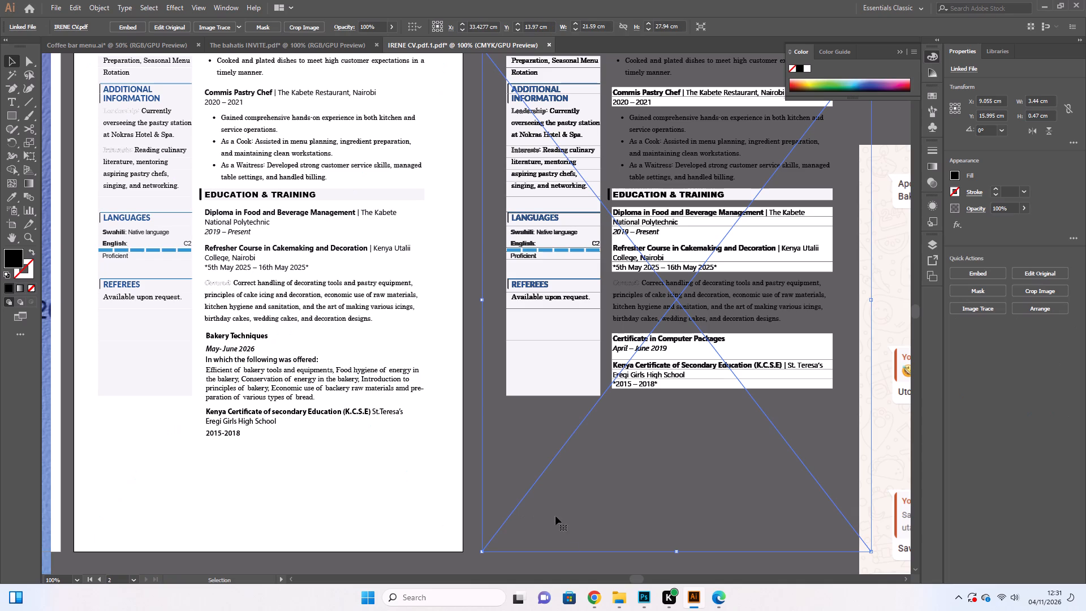
pyautogui.click(569, 549)
# Nudge the "May- June 2026" line up closer beneath the "Bakery Techniques" title.
pyautogui.scroll(3, 569, 549)
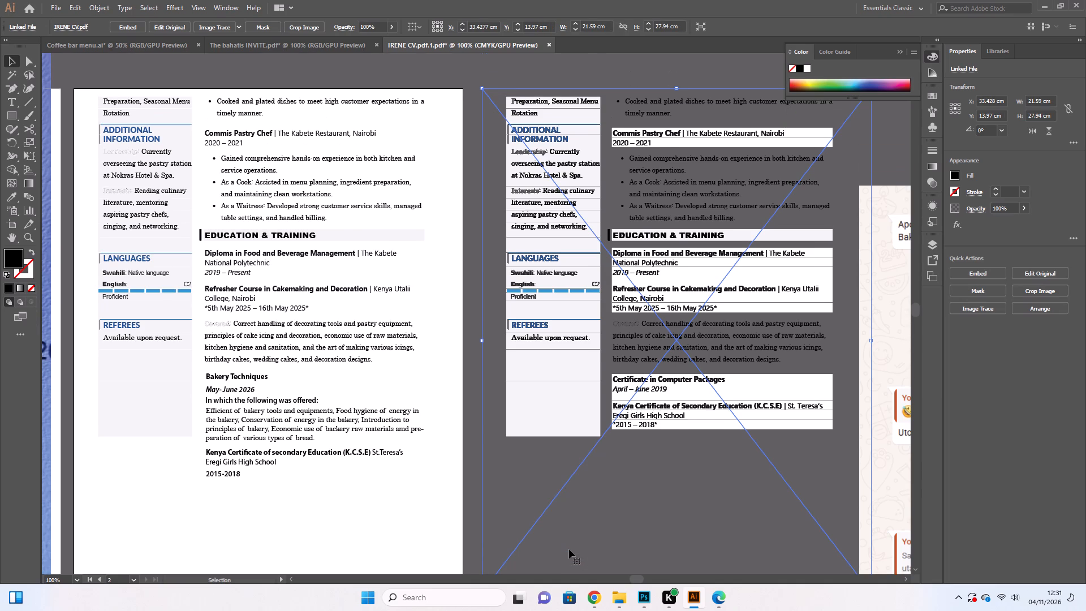
pyautogui.click(248, 388)
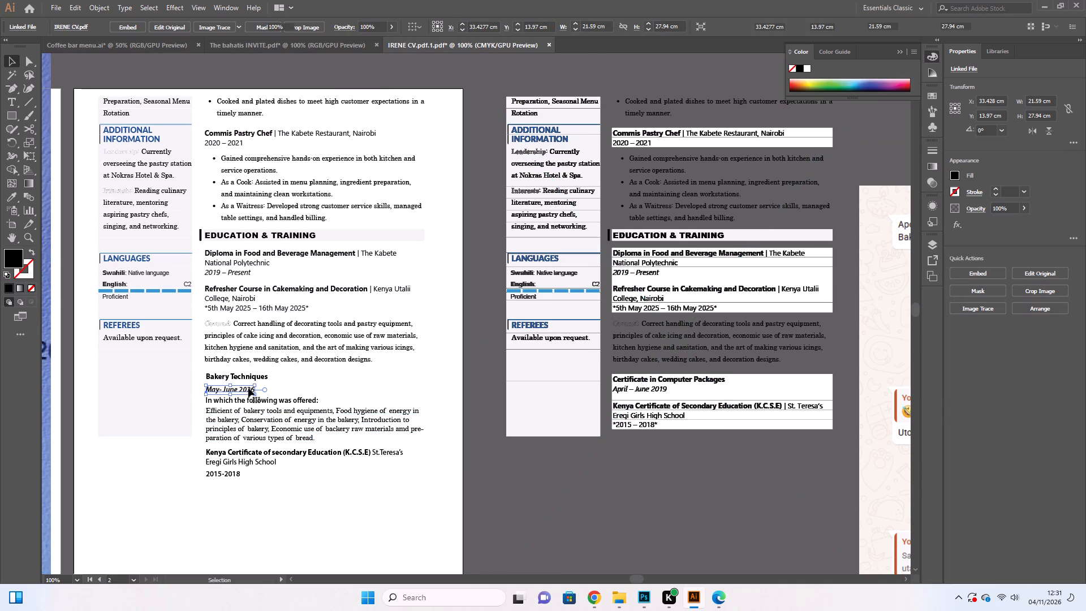
pyautogui.press('Up')
pyautogui.press('Up')
pyautogui.press('Up')
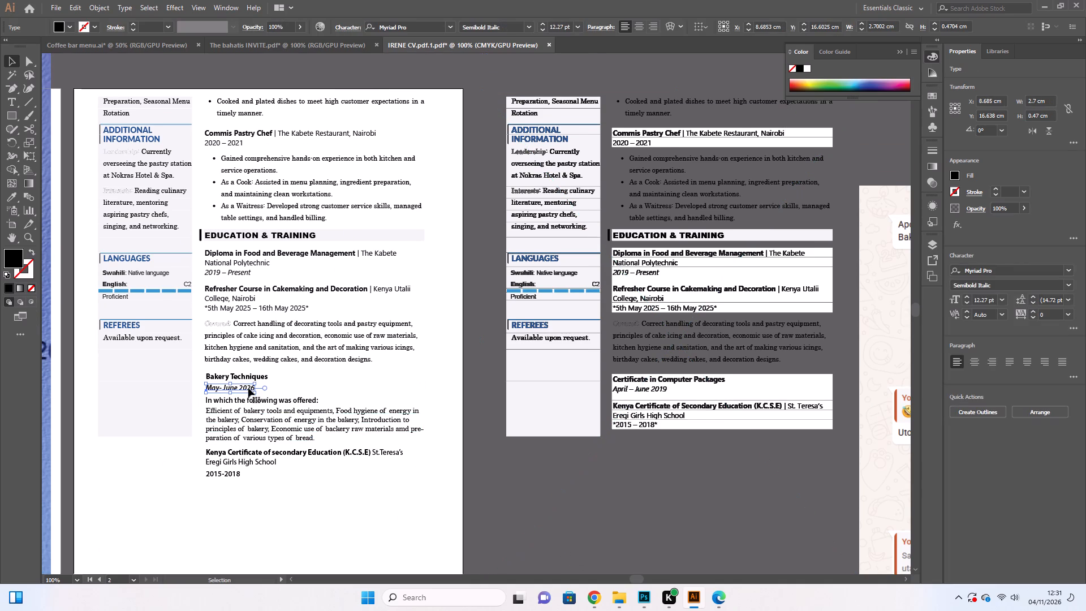
pyautogui.press('Up')
pyautogui.press('Up')
# Nudge the "In which the following was offered:" line and the paragraph below it up slightly together.
pyautogui.click(253, 401)
pyautogui.keyDown('shift'); pyautogui.click(271, 425); pyautogui.keyUp('shift')
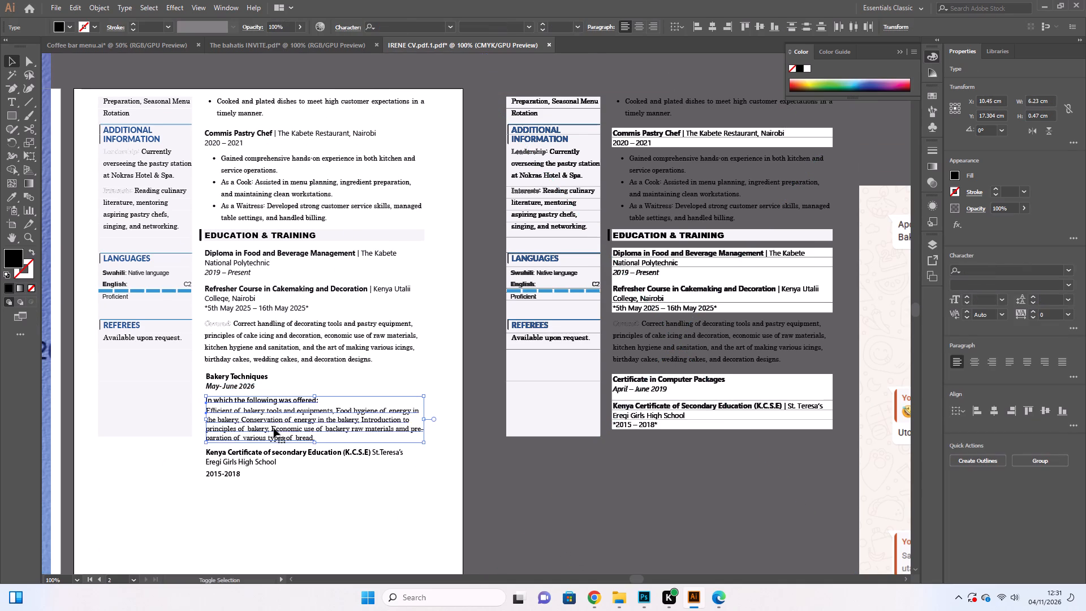
pyautogui.press('Up')
pyautogui.press('Up')
pyautogui.press('Up')
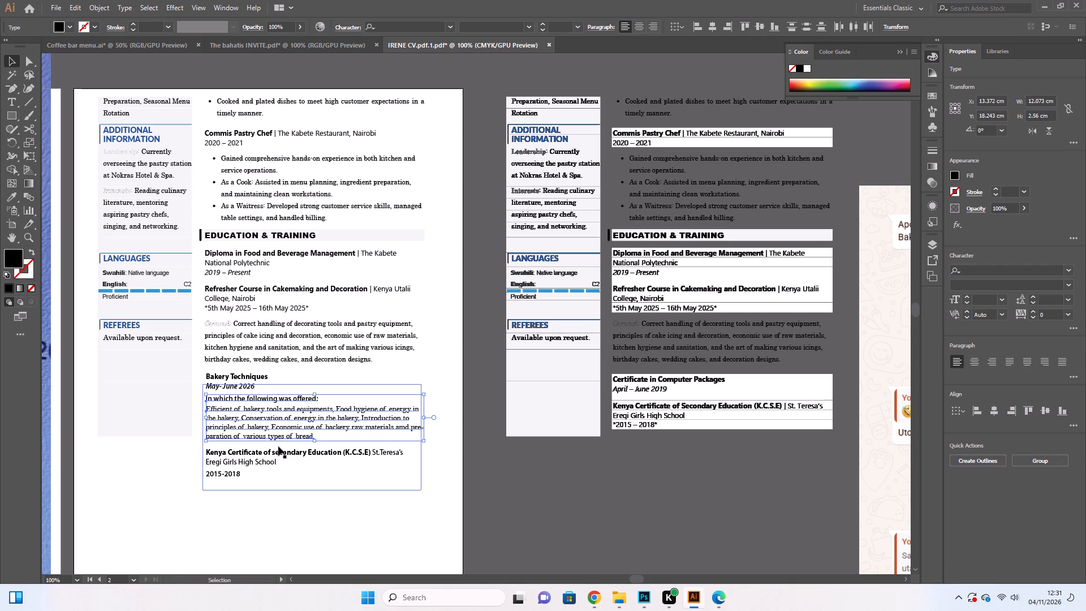
# Nudge the K.C.S.E entry and its "2015-2018" line up together, closer to the bakery course paragraph.
pyautogui.click(256, 450)
pyautogui.keyDown('shift'); pyautogui.click(226, 475); pyautogui.keyUp('shift')
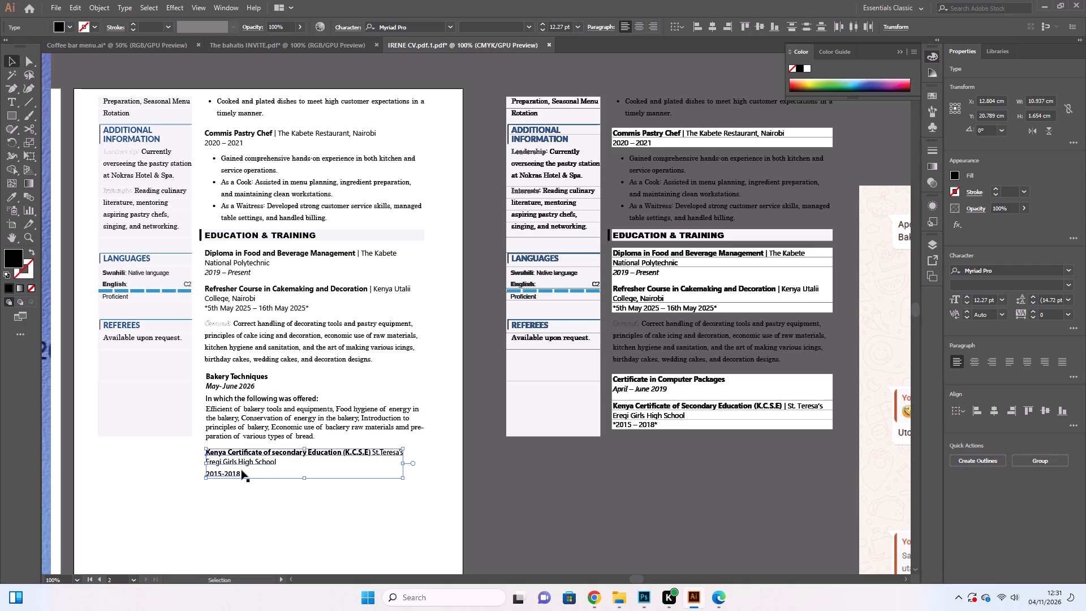
pyautogui.press('Up')
pyautogui.press('Up')
pyautogui.press('Up')
pyautogui.press('Up')
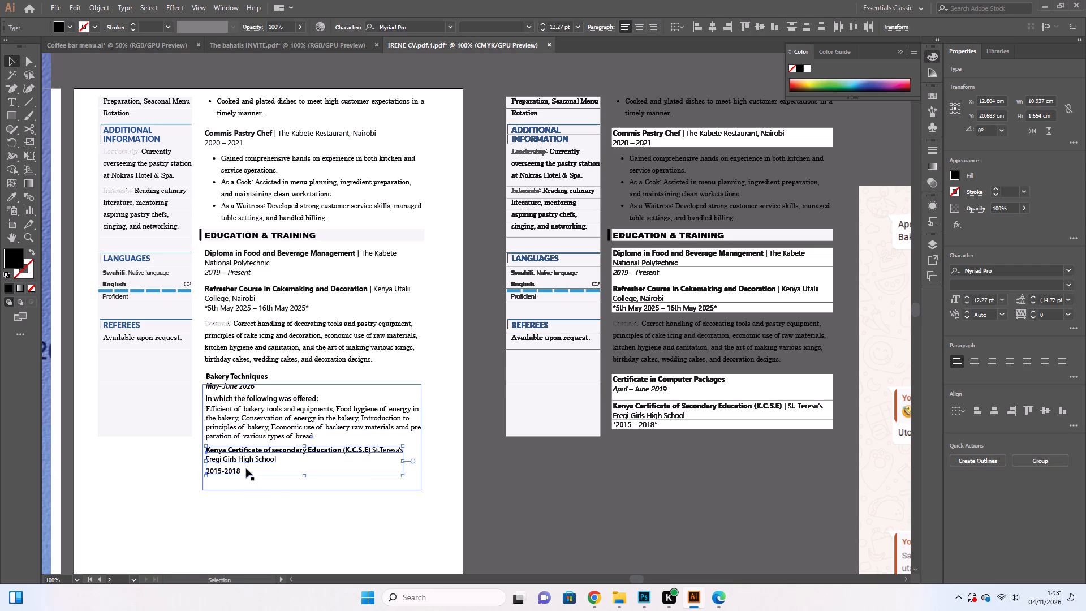
# Delete the linked reference copy of the CV page beside the second artboard.
pyautogui.click(502, 499)
pyautogui.click(622, 406)
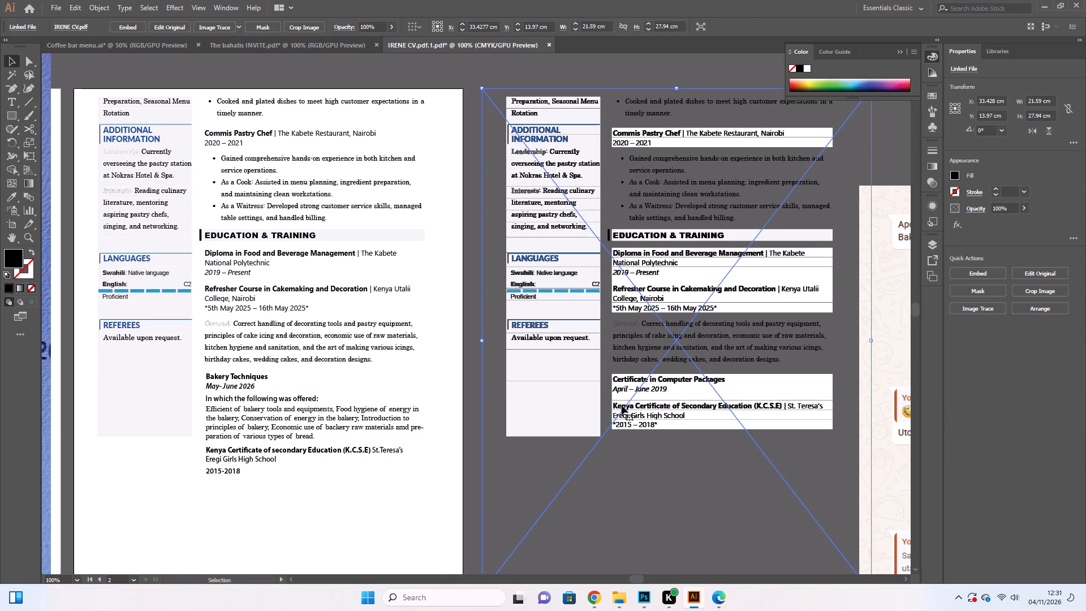
pyautogui.press('BackSpace')
pyautogui.tripleClick(584, 396)
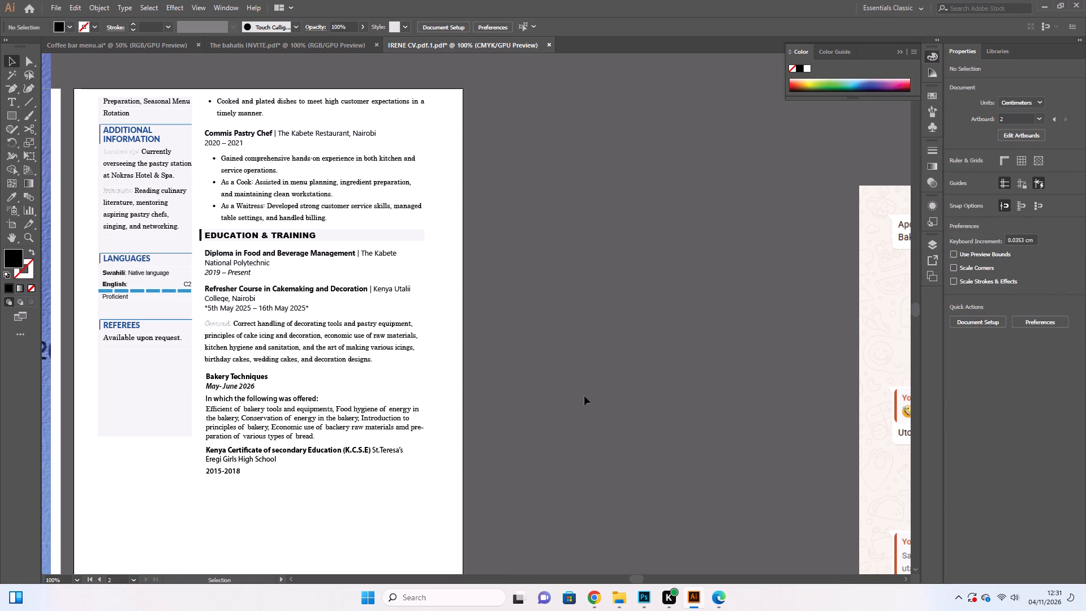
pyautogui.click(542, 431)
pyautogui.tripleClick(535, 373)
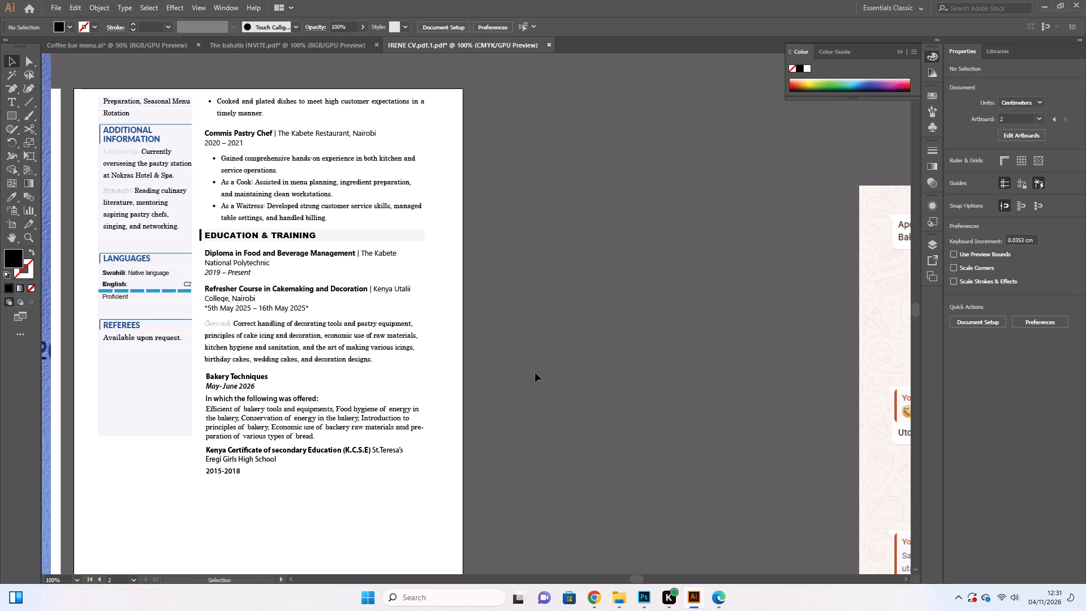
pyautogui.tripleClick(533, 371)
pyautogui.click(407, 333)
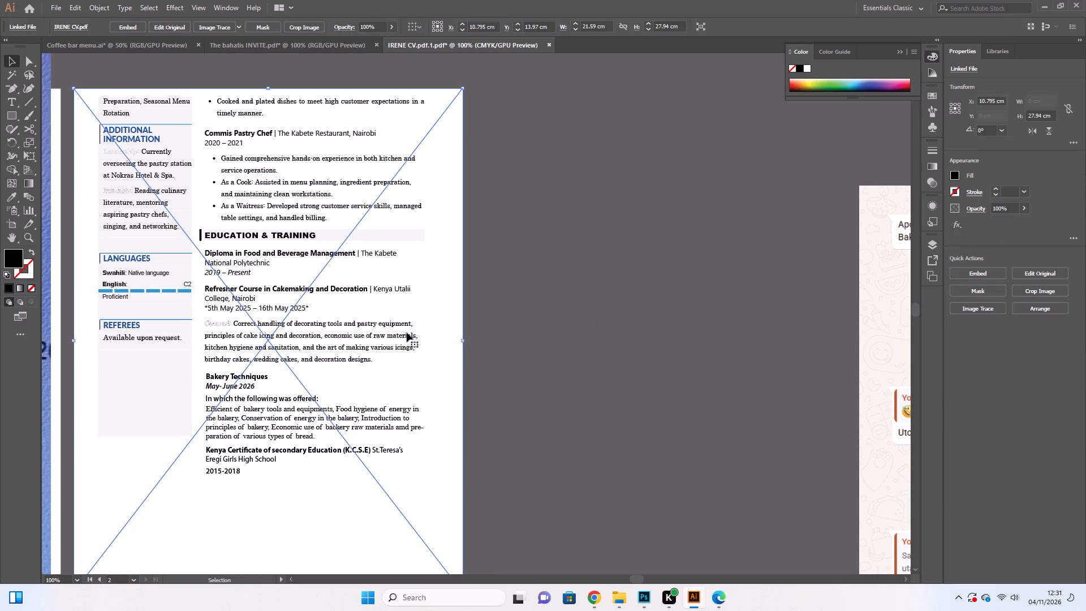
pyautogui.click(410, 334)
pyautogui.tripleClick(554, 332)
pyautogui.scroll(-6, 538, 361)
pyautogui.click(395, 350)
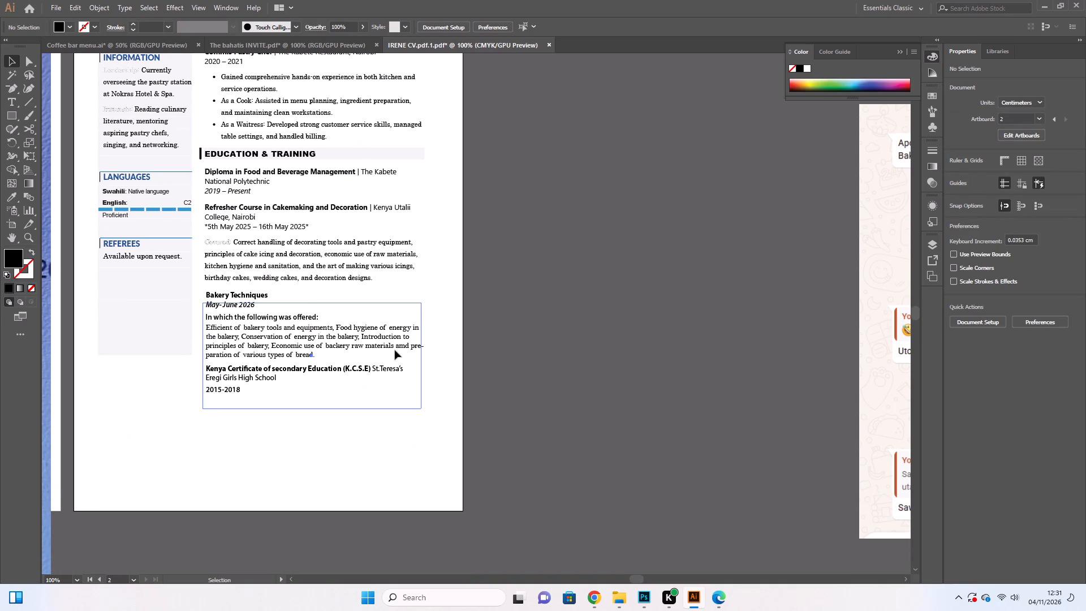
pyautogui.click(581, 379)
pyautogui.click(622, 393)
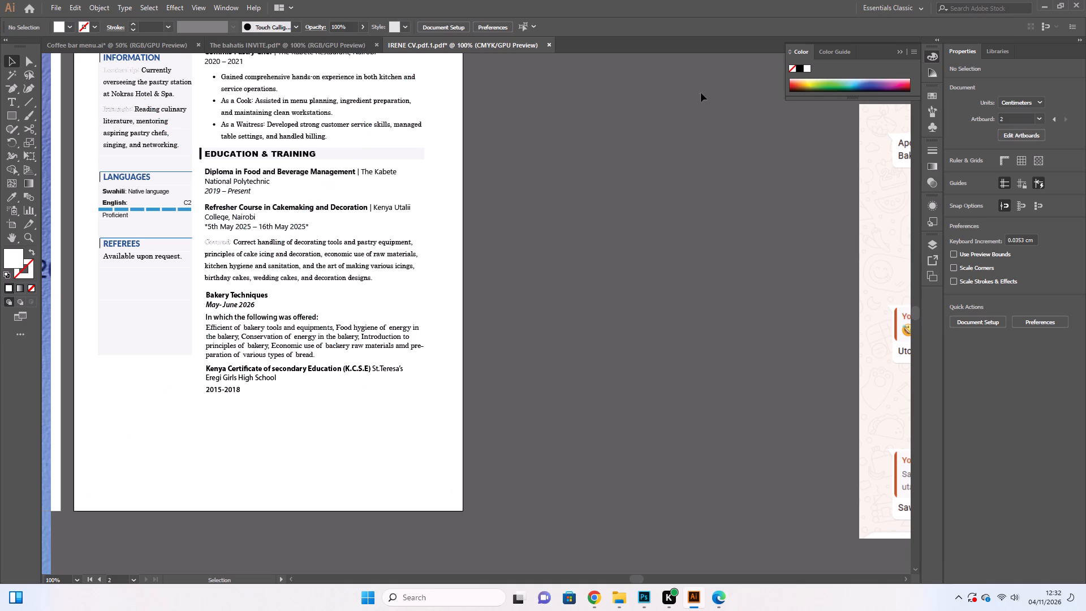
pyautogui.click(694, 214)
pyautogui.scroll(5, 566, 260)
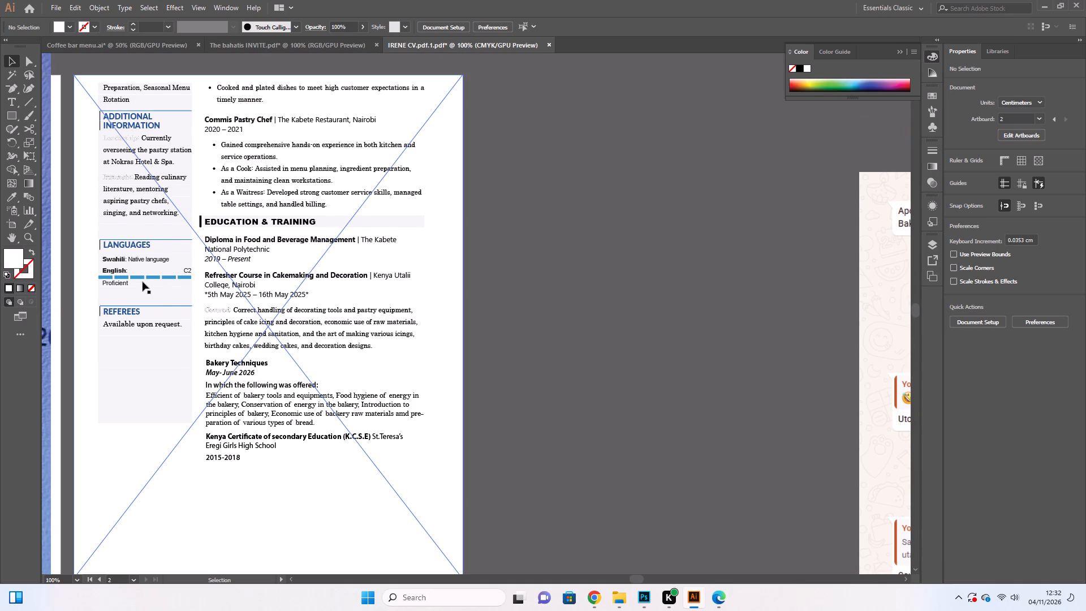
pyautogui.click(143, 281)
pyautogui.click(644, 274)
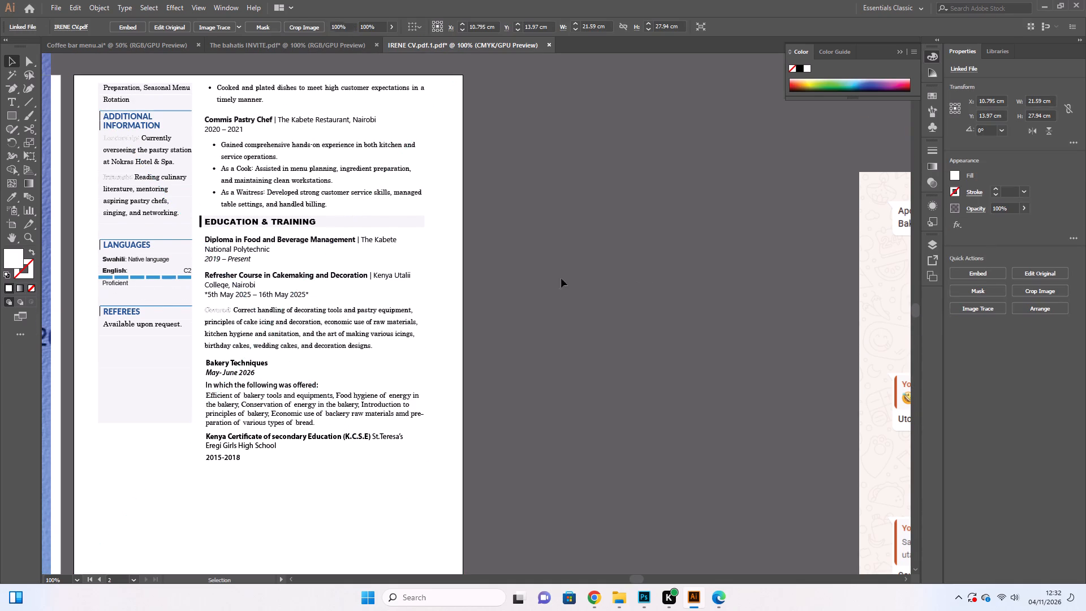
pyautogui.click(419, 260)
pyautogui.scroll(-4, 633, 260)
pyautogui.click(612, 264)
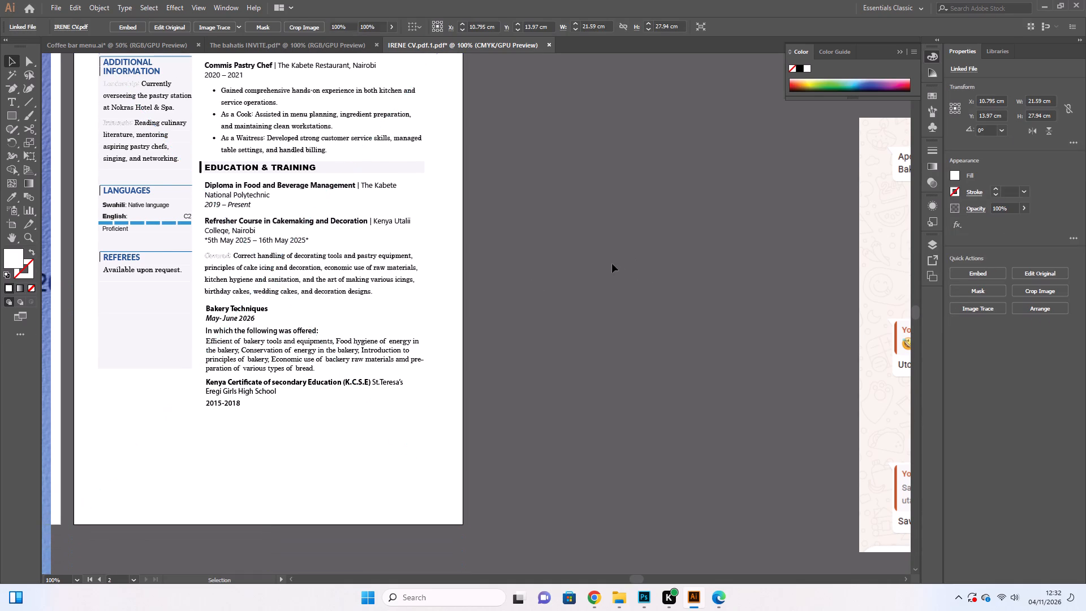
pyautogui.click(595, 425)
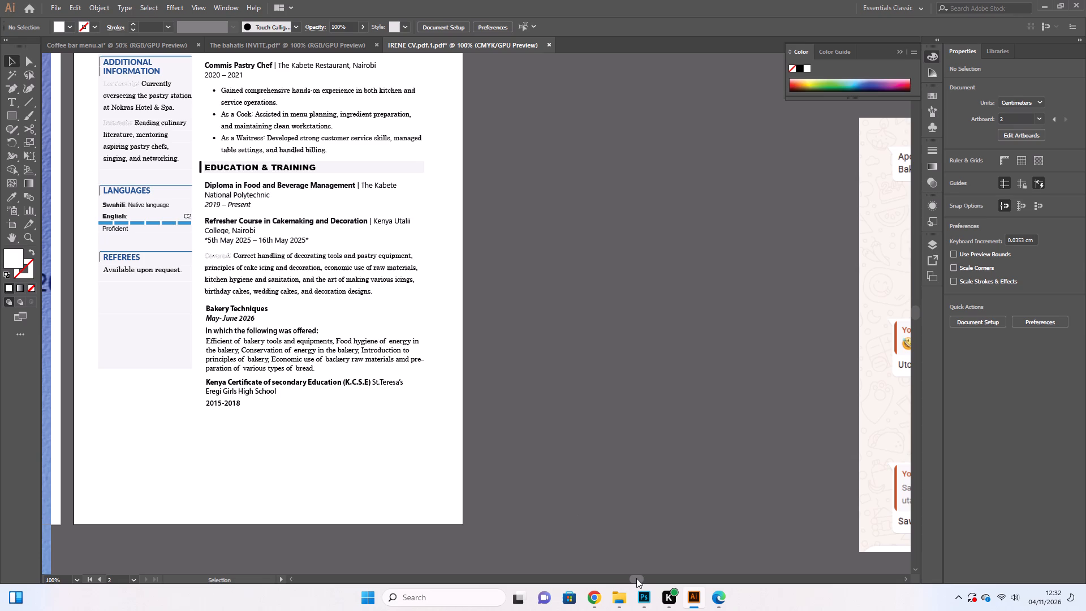
# Move the certificate photo off the CV pages onto the empty canvas beyond the second page.
pyautogui.click(636, 578)
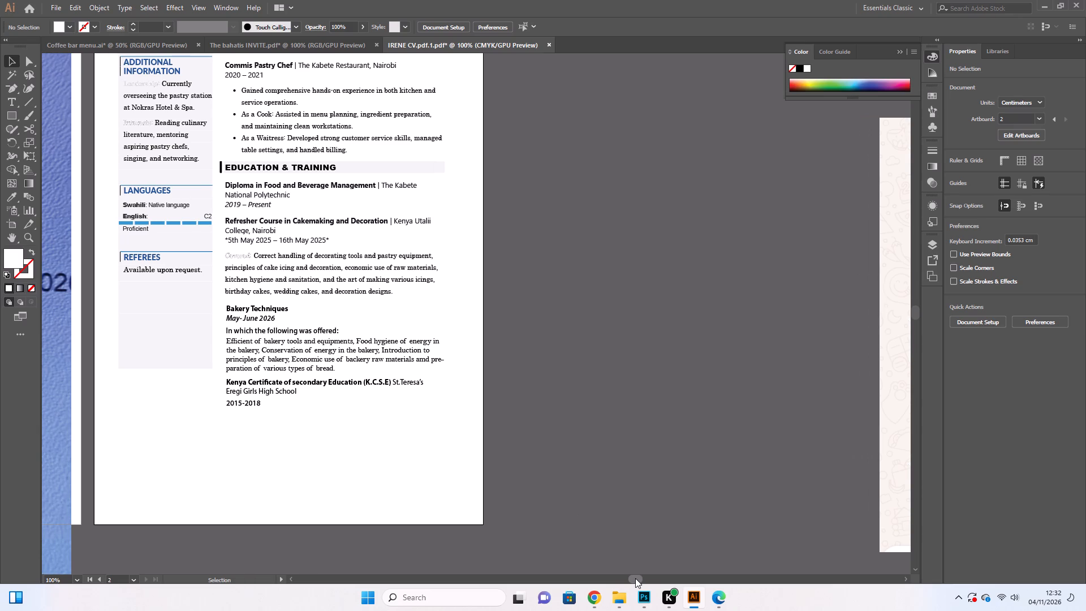
pyautogui.moveTo(635, 578); pyautogui.dragTo(625, 574)
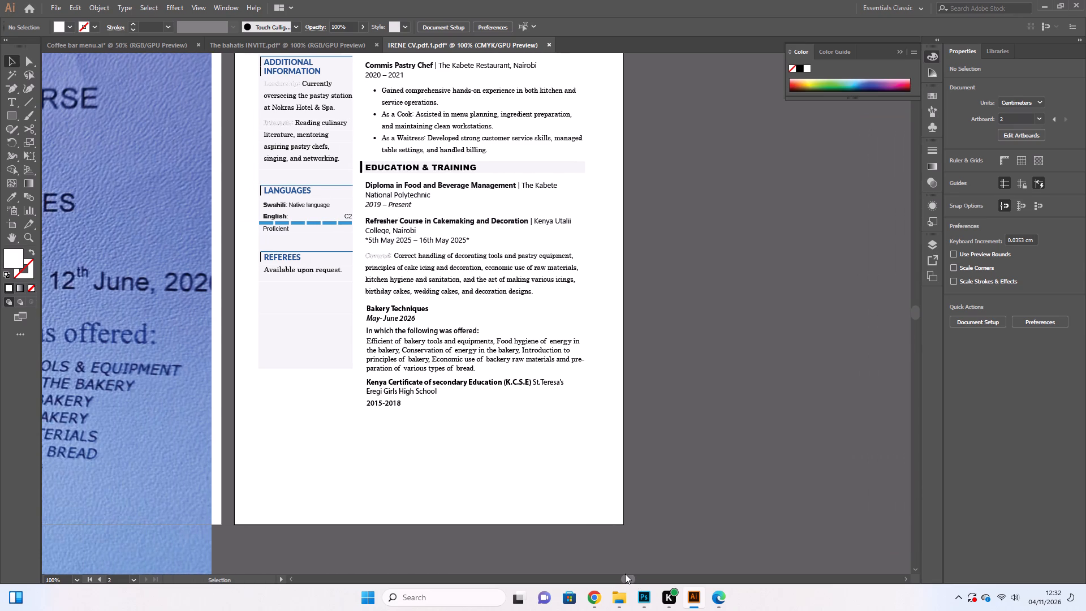
pyautogui.moveTo(625, 574); pyautogui.dragTo(617, 569)
pyautogui.click(317, 432)
pyautogui.moveTo(282, 440); pyautogui.dragTo(304, 439)
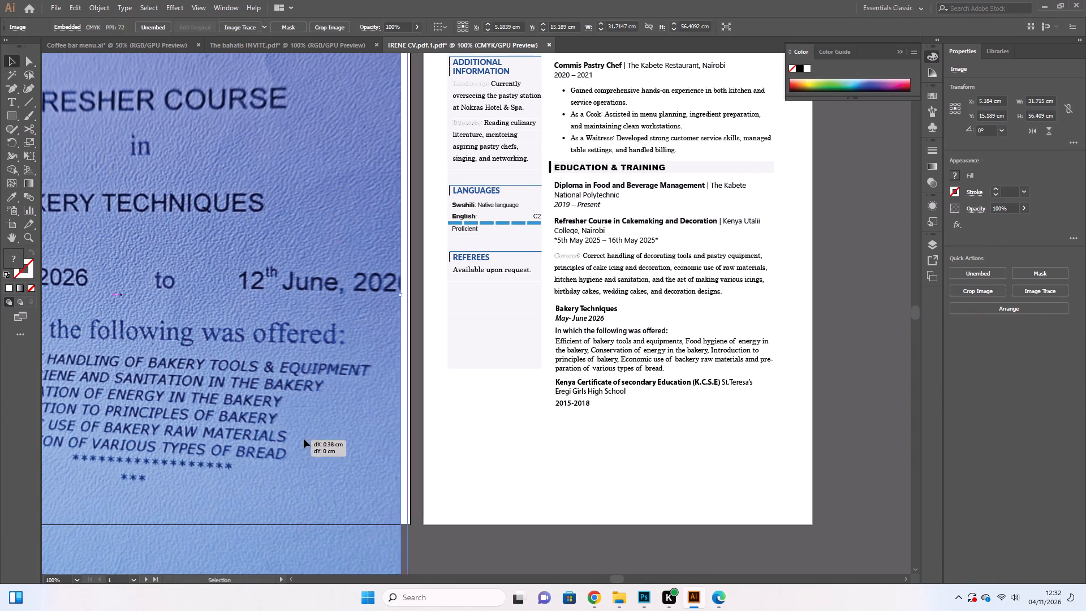
pyautogui.moveTo(304, 439); pyautogui.dragTo(471, 425)
pyautogui.scroll(-6, 410, 494)
pyautogui.moveTo(415, 493); pyautogui.dragTo(577, 468)
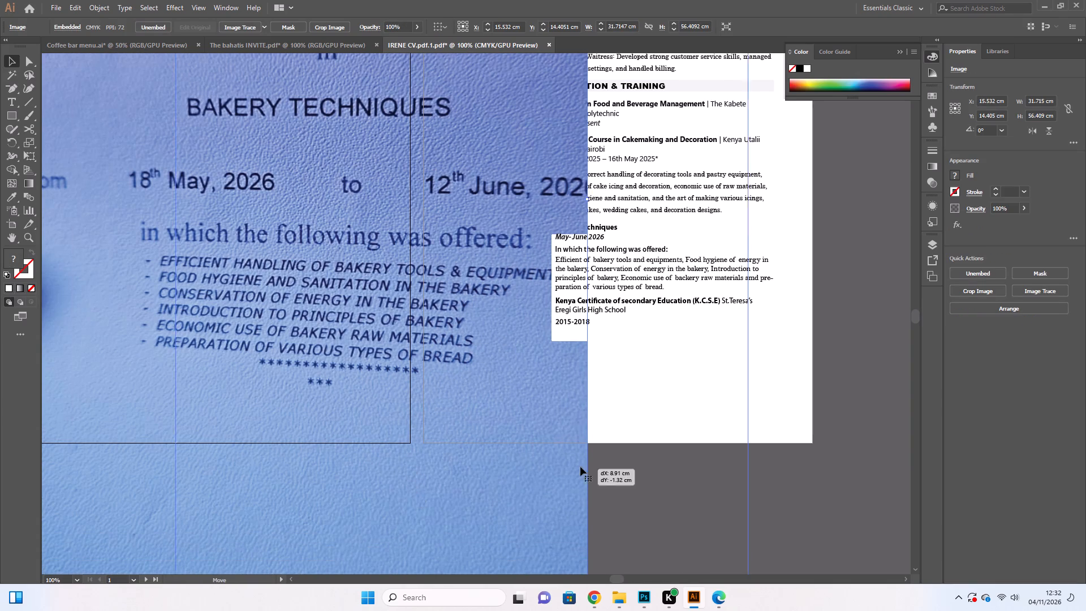
pyautogui.moveTo(535, 502); pyautogui.dragTo(682, 457)
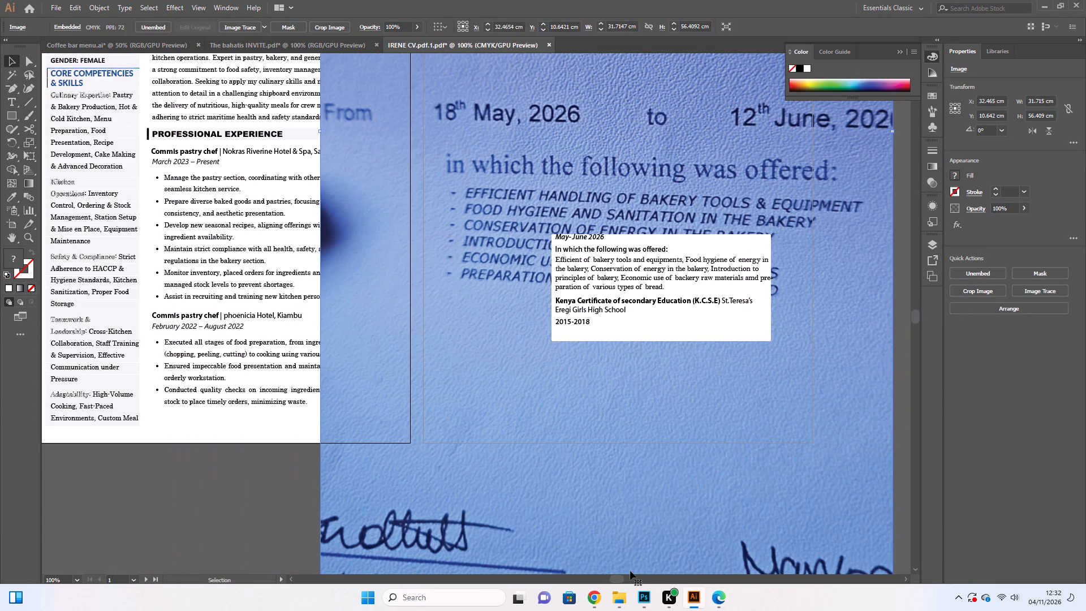
pyautogui.moveTo(613, 579); pyautogui.dragTo(630, 569)
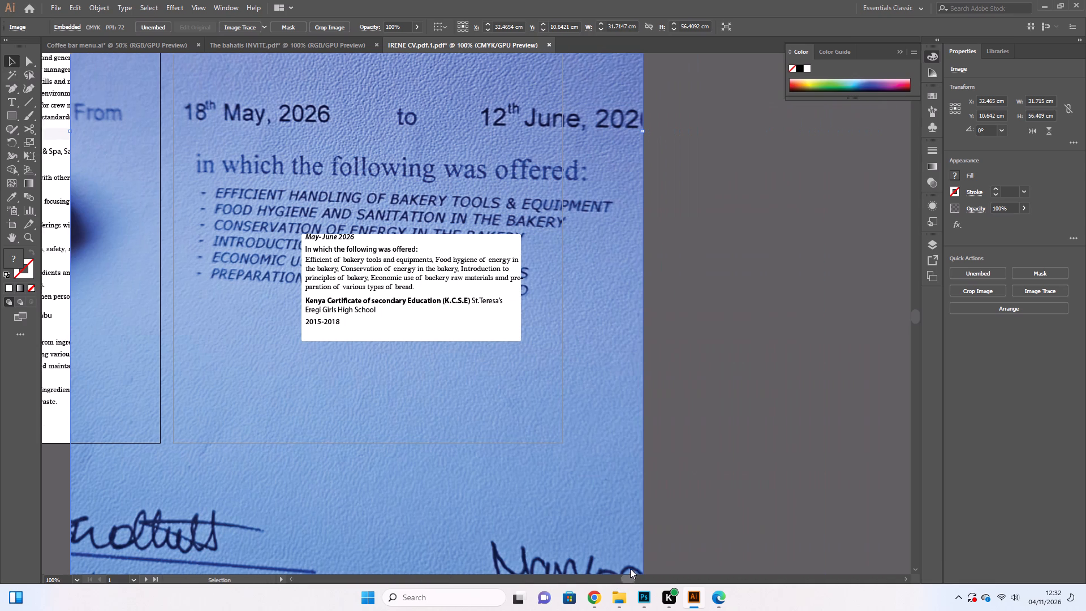
pyautogui.moveTo(630, 569); pyautogui.dragTo(632, 565)
pyautogui.moveTo(201, 470); pyautogui.dragTo(618, 416)
pyautogui.moveTo(535, 434); pyautogui.dragTo(632, 385)
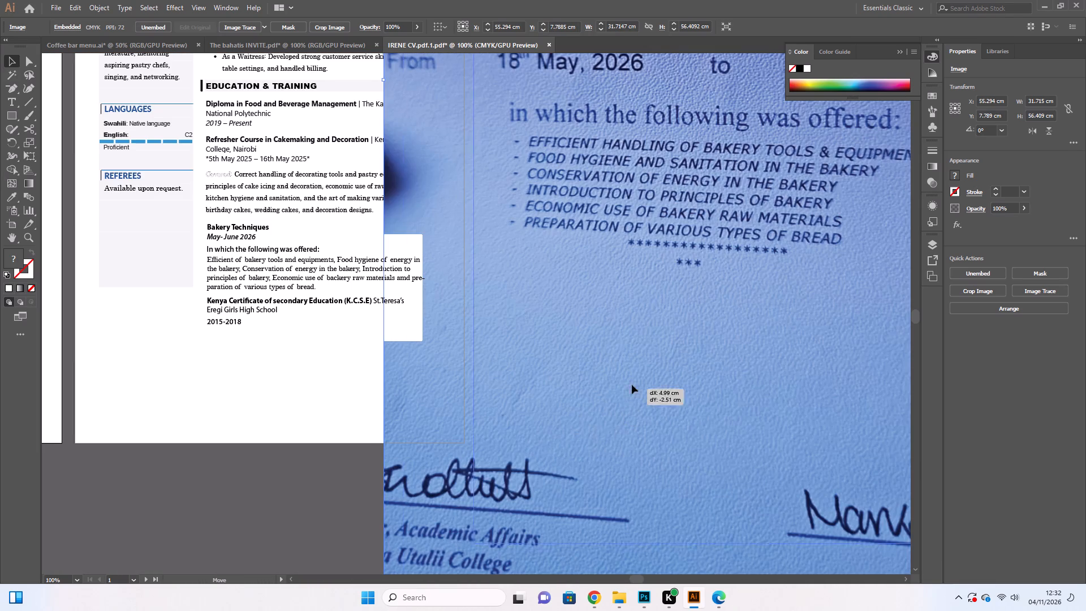
pyautogui.moveTo(632, 385); pyautogui.dragTo(633, 384)
# Lower the certificate photo and scale it down from its top corner to about 18.56 × 35.64 cm.
pyautogui.scroll(18, 589, 378)
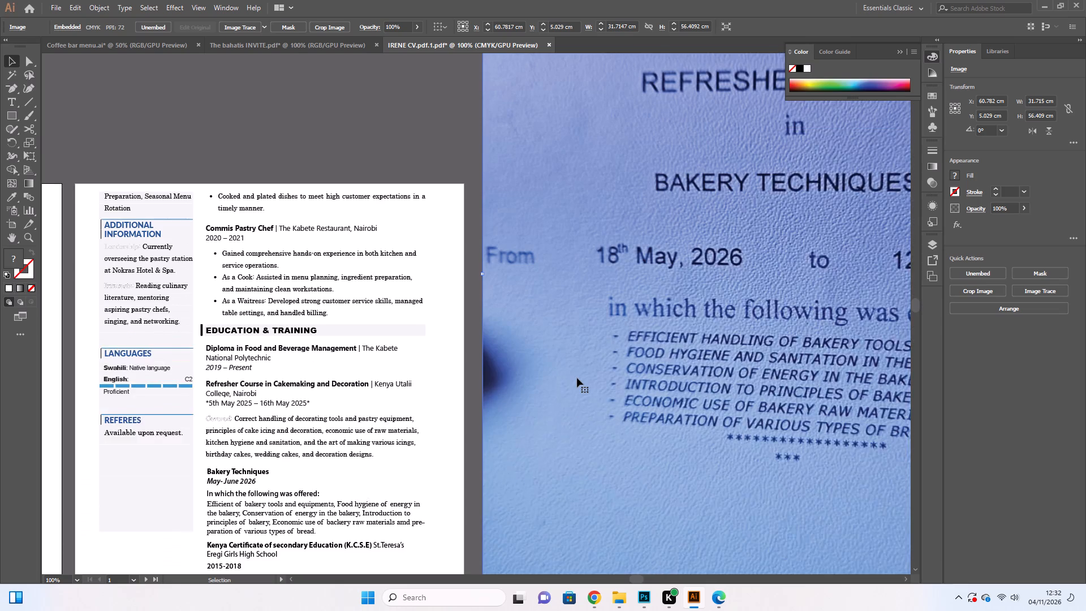
pyautogui.scroll(7, 551, 282)
pyautogui.moveTo(549, 244); pyautogui.dragTo(550, 300)
pyautogui.moveTo(551, 234); pyautogui.dragTo(551, 304)
pyautogui.moveTo(563, 236); pyautogui.dragTo(566, 308)
pyautogui.moveTo(487, 58); pyautogui.dragTo(597, 217)
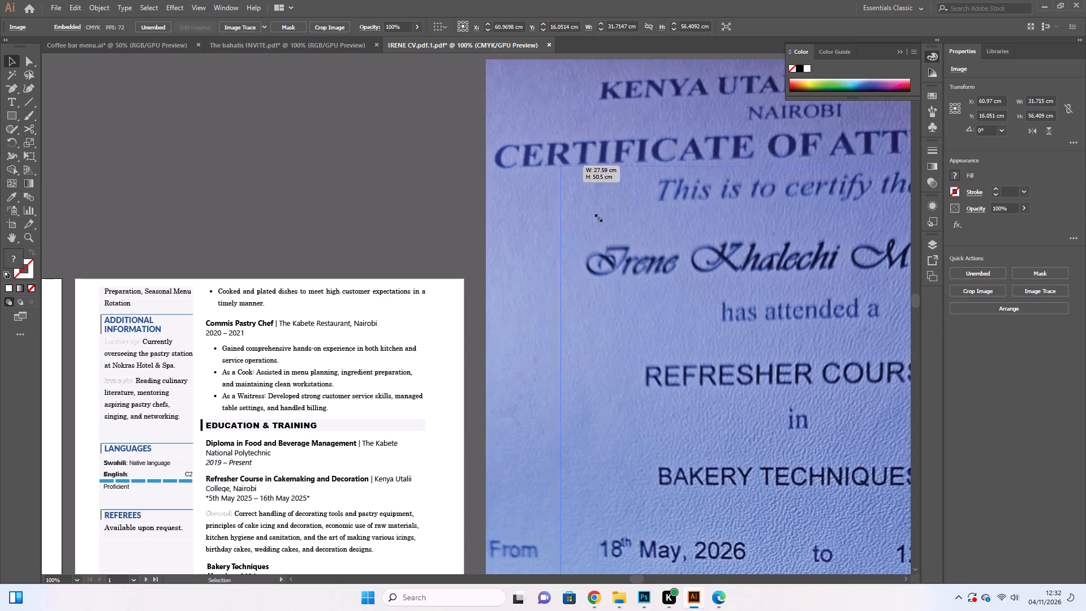
pyautogui.moveTo(597, 217); pyautogui.dragTo(723, 434)
# Place the certificate photo beside the second CV page and shrink it further to about 11.04 × 26.26 cm.
pyautogui.moveTo(757, 485); pyautogui.dragTo(425, 267)
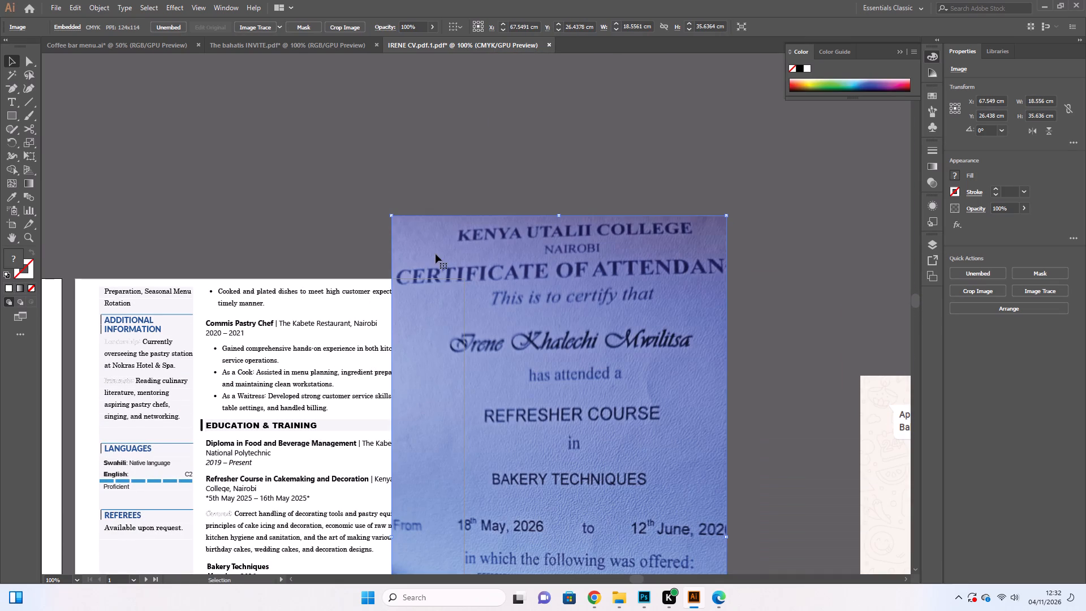
pyautogui.moveTo(389, 214); pyautogui.dragTo(518, 344)
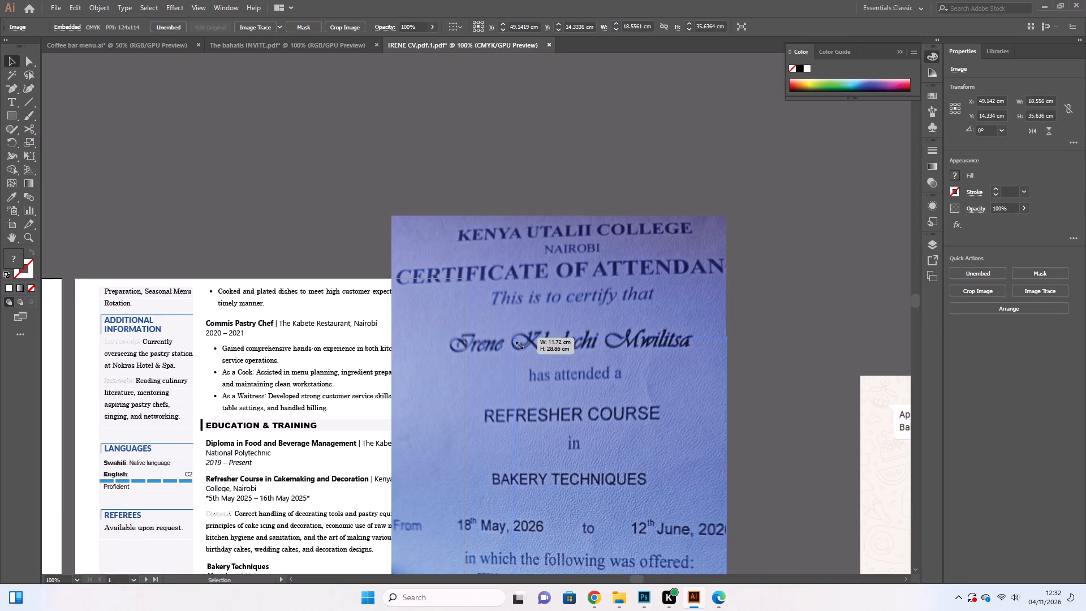
pyautogui.moveTo(518, 344); pyautogui.dragTo(536, 385)
pyautogui.moveTo(584, 457); pyautogui.dragTo(543, 378)
pyautogui.scroll(-9, 543, 374)
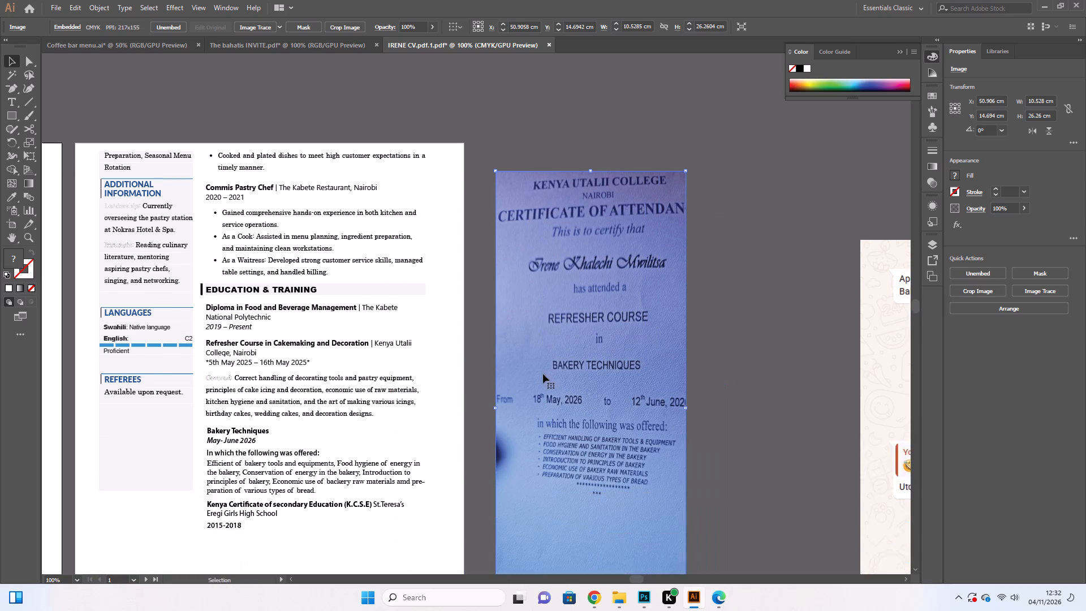
pyautogui.scroll(-11, 543, 374)
pyautogui.moveTo(493, 507); pyautogui.dragTo(486, 508)
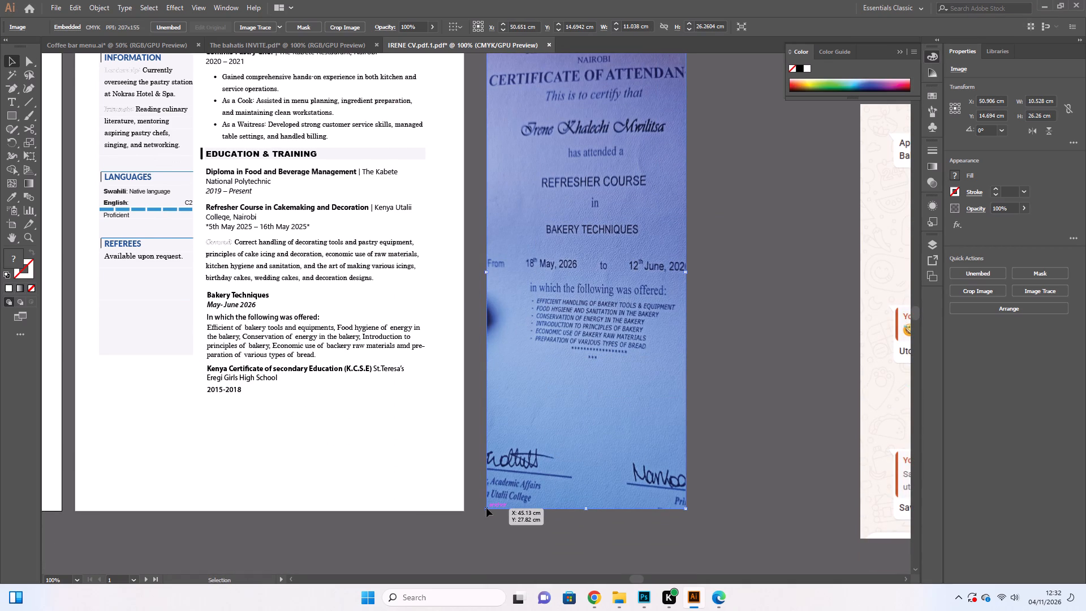
pyautogui.click(775, 348)
# Align the certificate photo's top with the second page's top edge and enlarge it to page height, about 12.73 × 27.94 cm.
pyautogui.scroll(2, 725, 370)
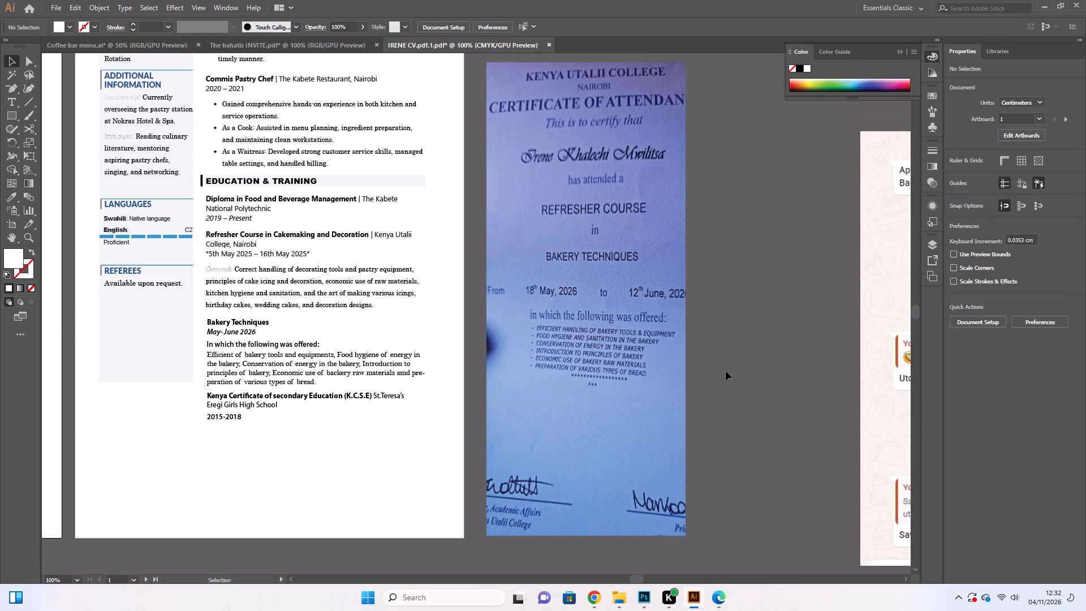
pyautogui.scroll(4, 729, 373)
pyautogui.scroll(-2, 729, 373)
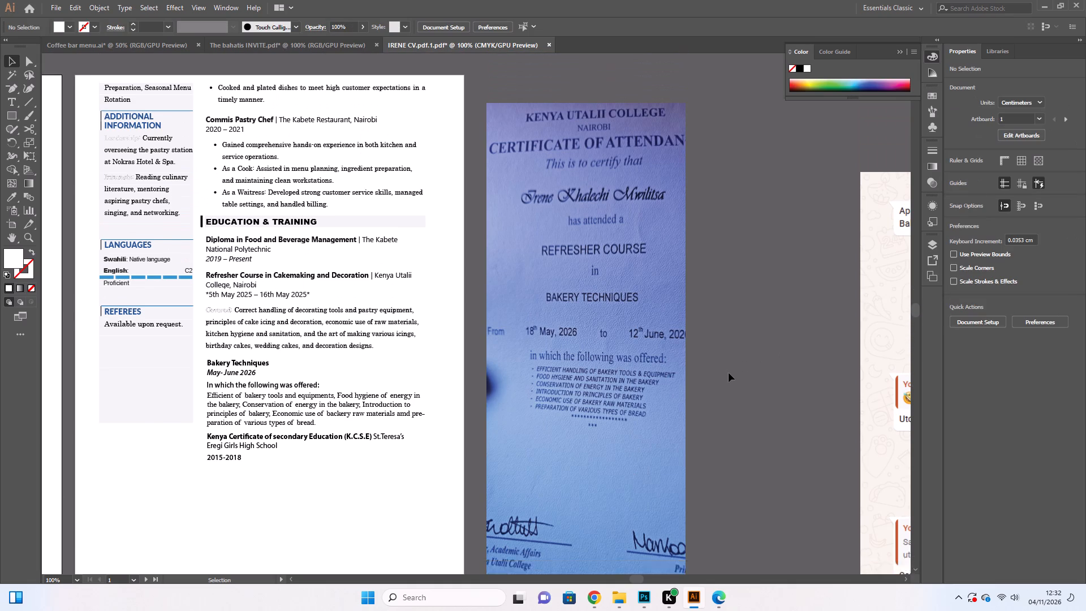
pyautogui.scroll(-2, 729, 373)
pyautogui.scroll(6, 729, 373)
pyautogui.moveTo(642, 381); pyautogui.dragTo(630, 369)
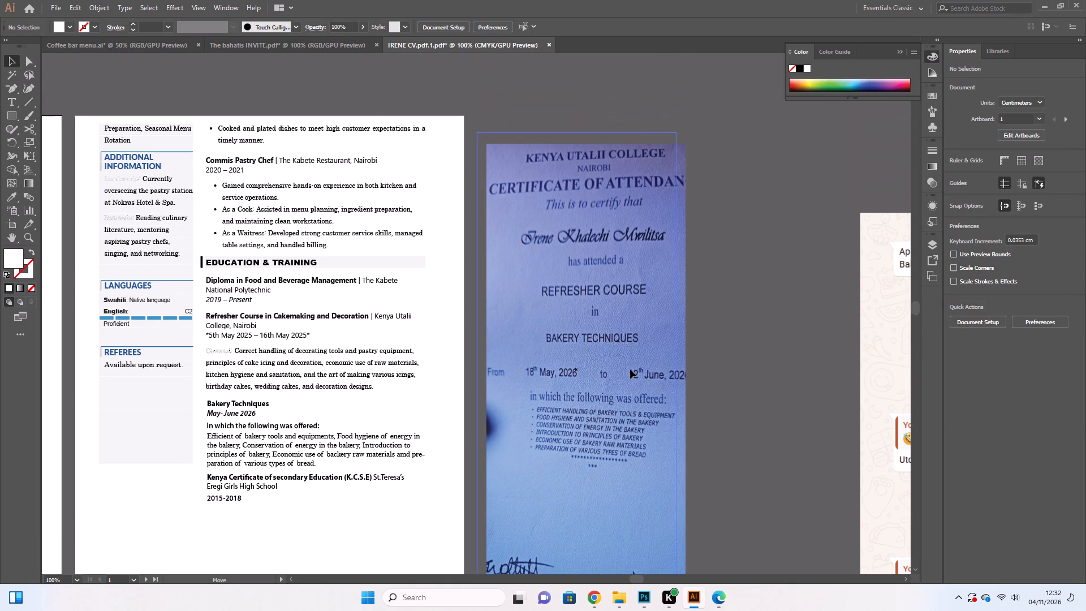
pyautogui.moveTo(630, 369); pyautogui.dragTo(624, 354)
pyautogui.scroll(-3, 670, 353)
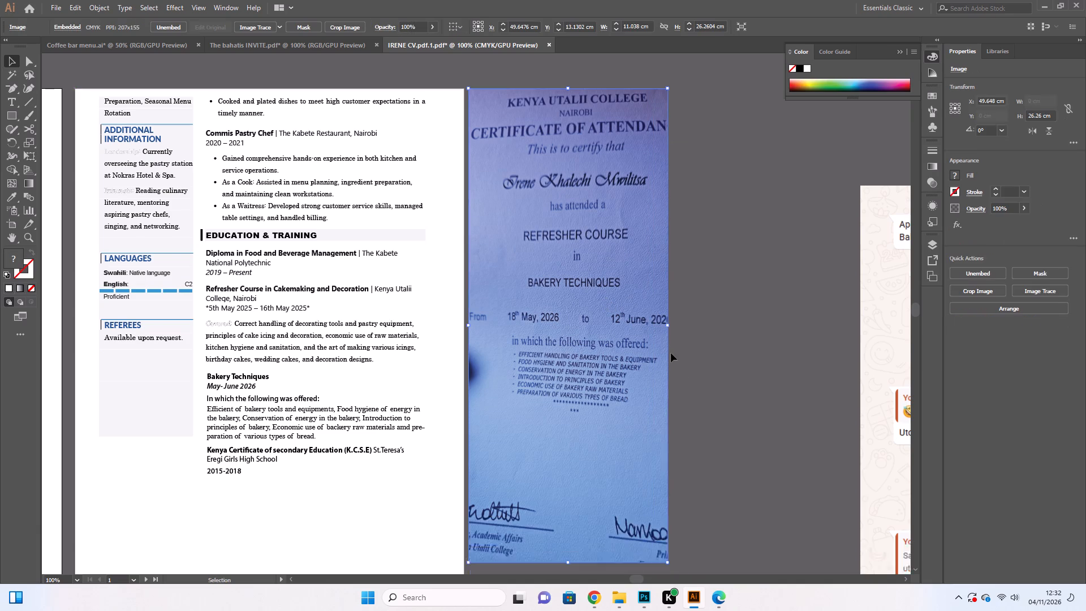
pyautogui.scroll(-4, 671, 353)
pyautogui.moveTo(666, 497); pyautogui.dragTo(699, 523)
pyautogui.click(781, 373)
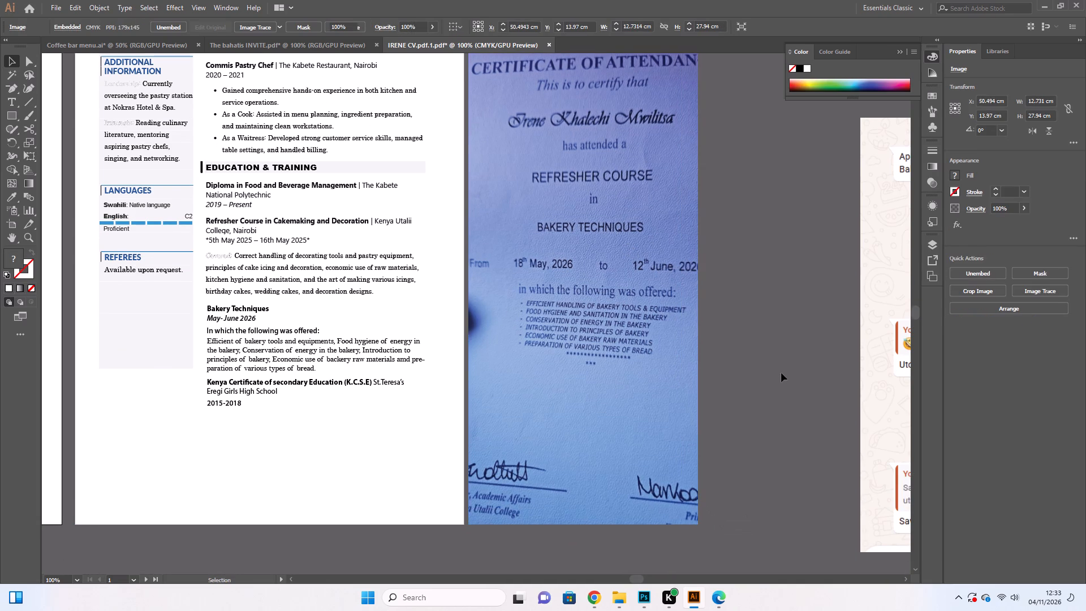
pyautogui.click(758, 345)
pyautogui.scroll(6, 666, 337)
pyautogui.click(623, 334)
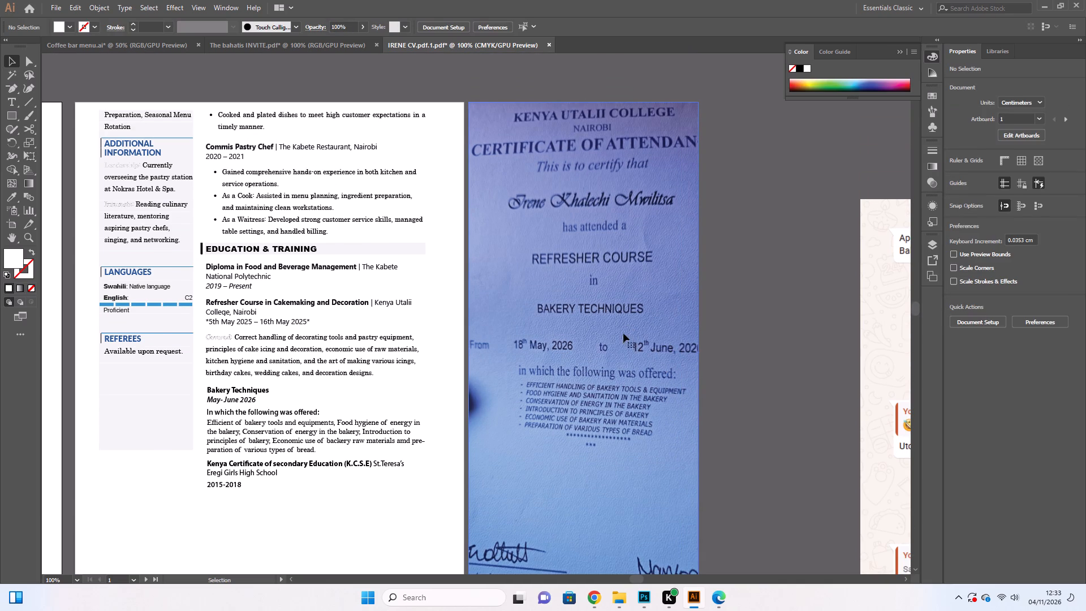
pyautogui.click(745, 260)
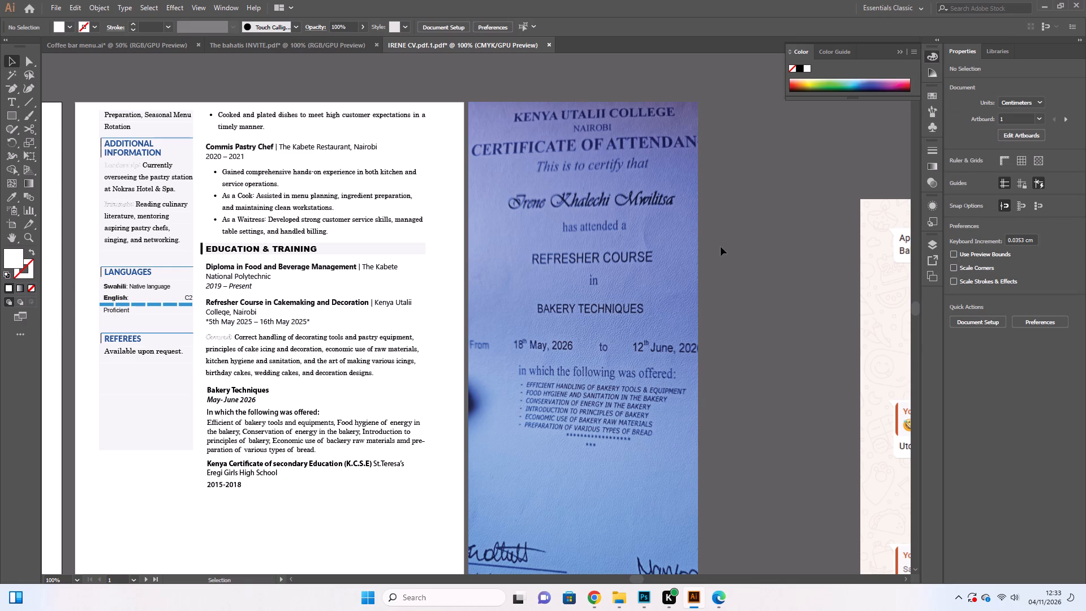
# Check the CV's Bakery Techniques entry against the course details on the certificate photo, and look over both CV pages.
pyautogui.click(717, 242)
pyautogui.scroll(-4, 714, 245)
pyautogui.click(640, 277)
pyautogui.rightClick(640, 277)
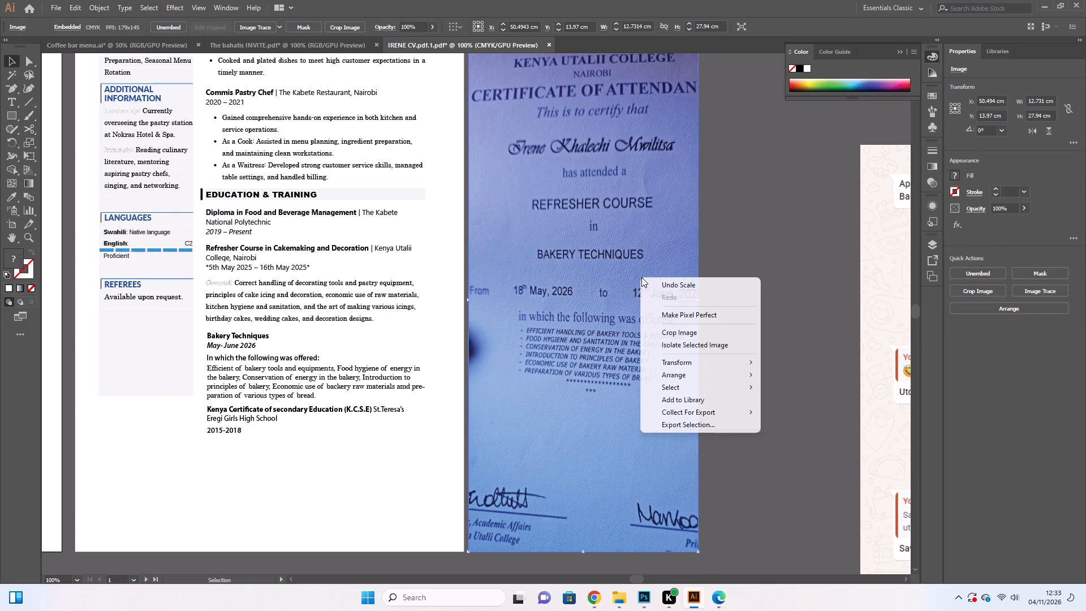
pyautogui.click(744, 239)
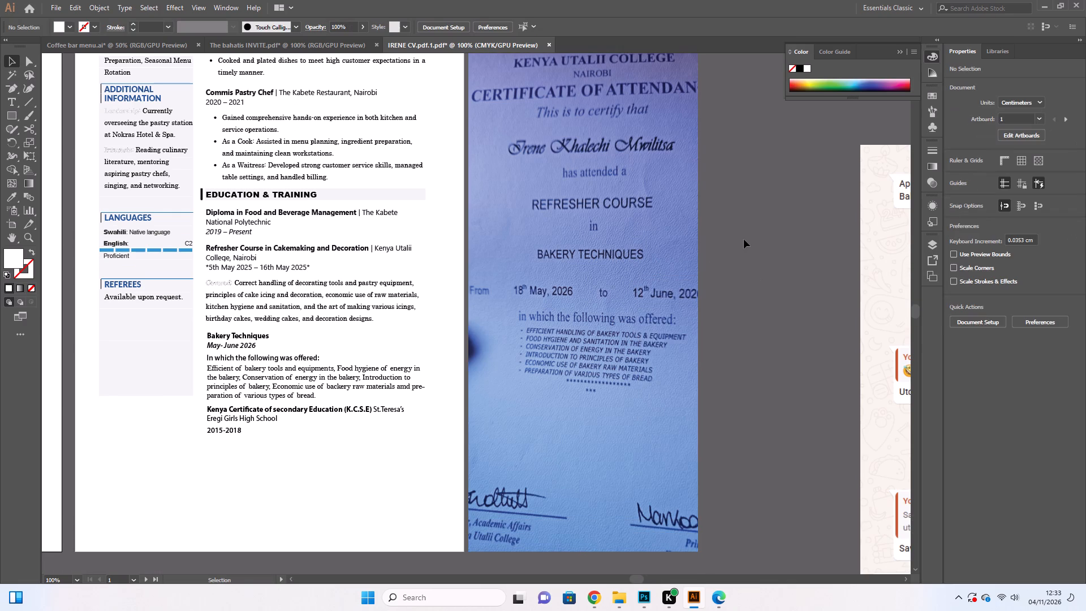
pyautogui.click(734, 339)
pyautogui.click(653, 345)
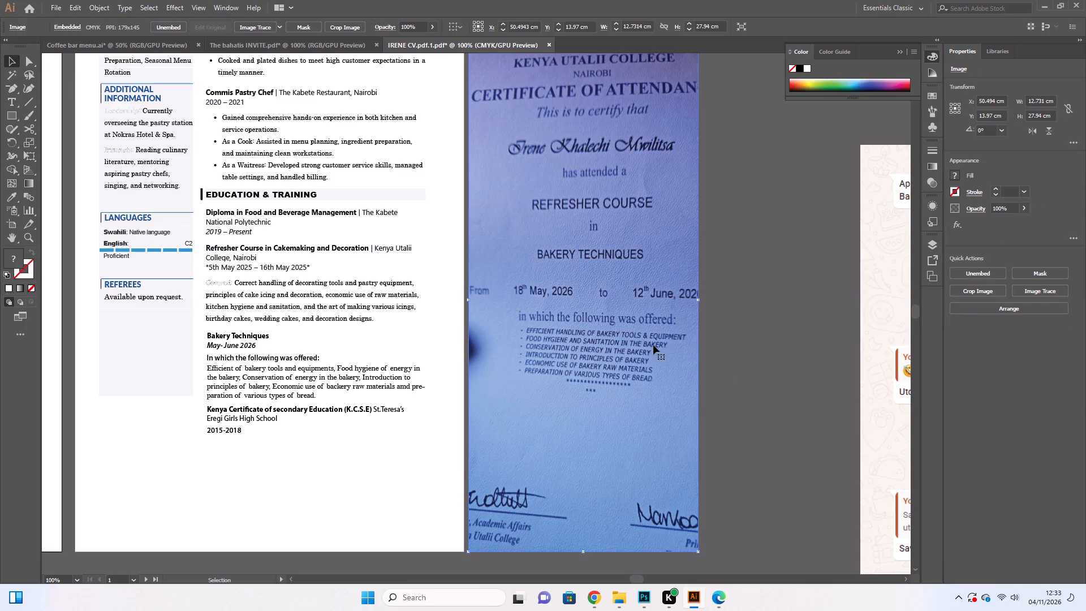
pyautogui.click(743, 373)
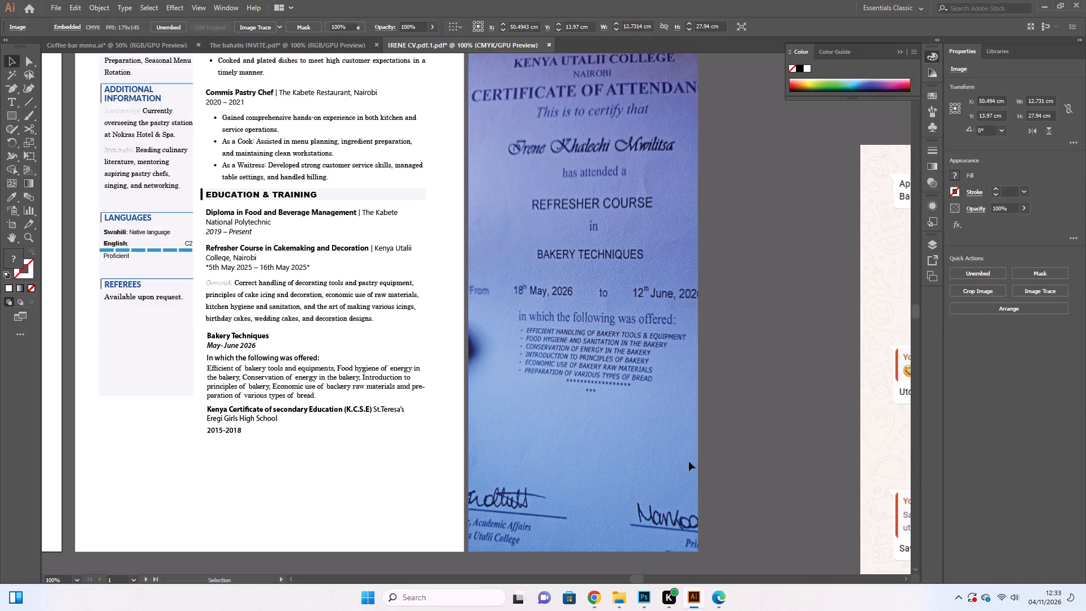
pyautogui.moveTo(632, 578); pyautogui.dragTo(606, 571)
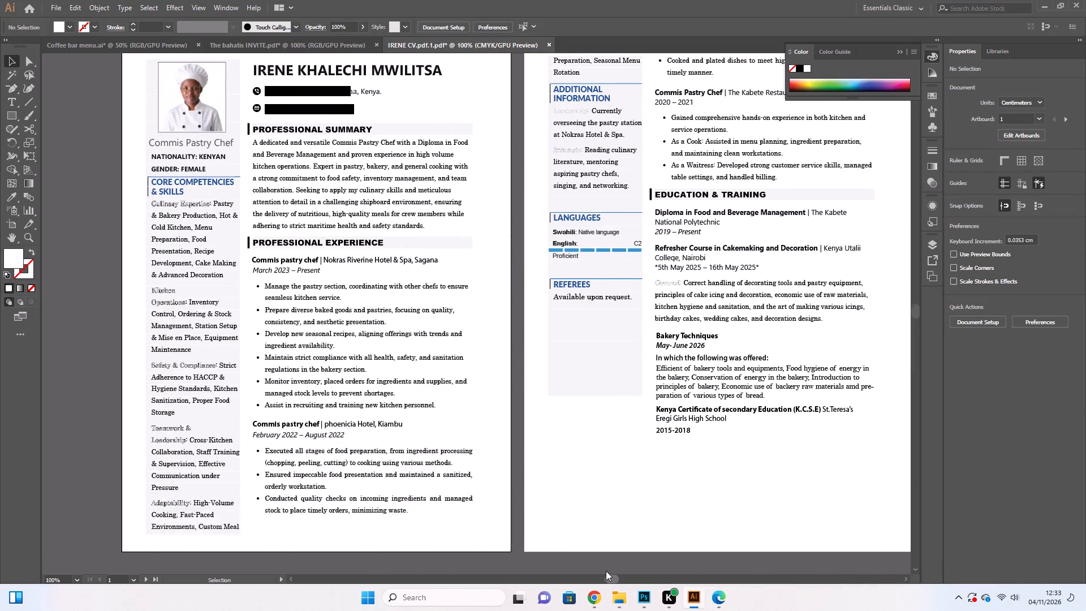
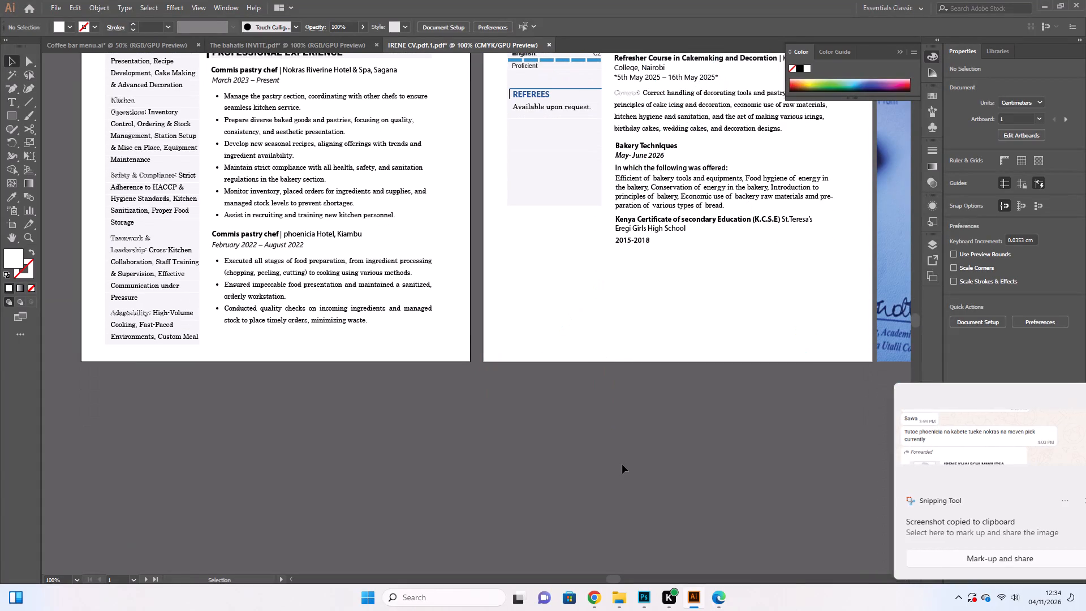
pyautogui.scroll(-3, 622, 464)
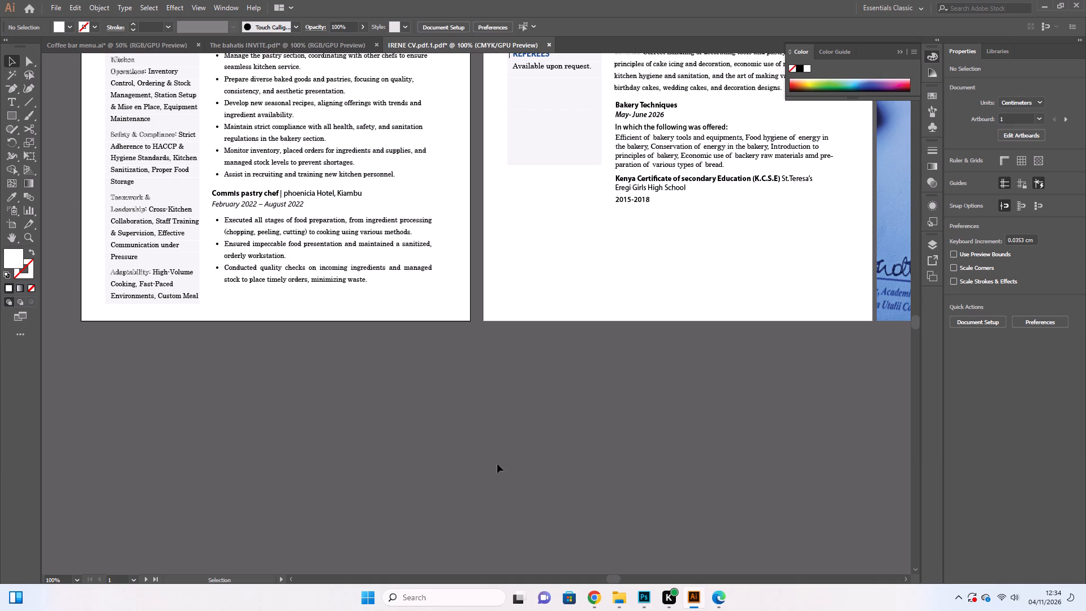
# Paste the chat screenshot with the client's correction request and place it on the empty canvas below the two CV pages.
pyautogui.click(79, 9)
pyautogui.click(110, 75)
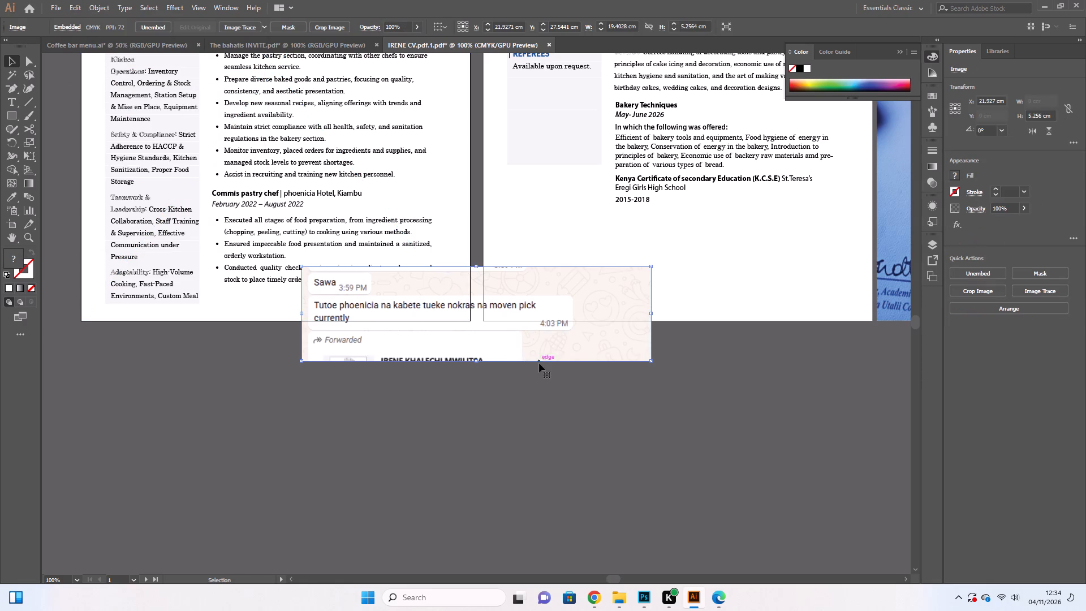
pyautogui.moveTo(548, 322); pyautogui.dragTo(476, 390)
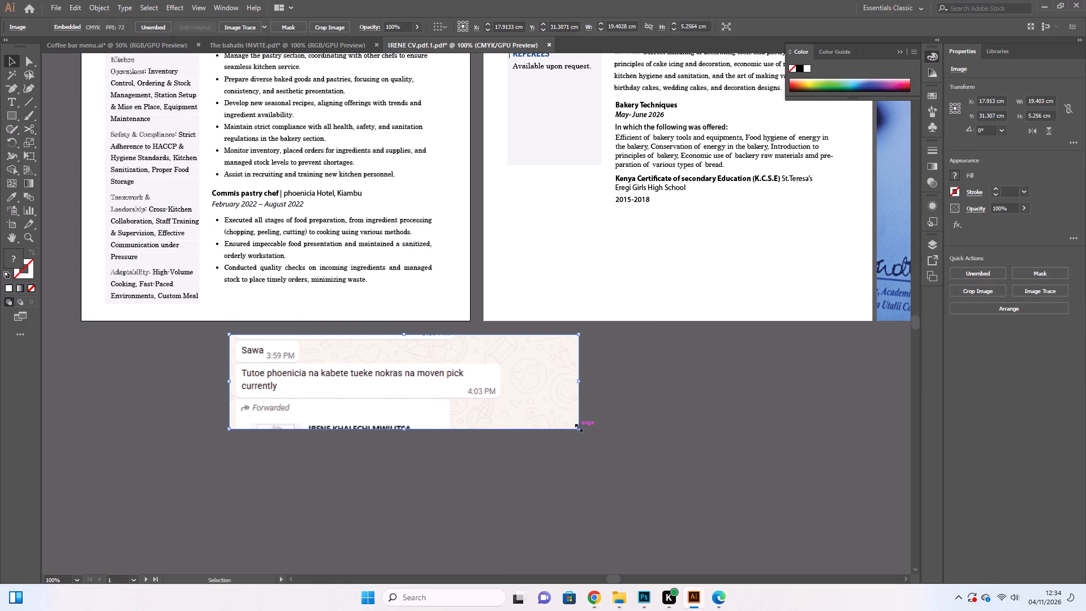
# Enlarge the chat screenshot below the CV pages for reading, then flatten its height, ending at about 31.81 × 8.35 cm.
pyautogui.moveTo(578, 427); pyautogui.dragTo(751, 511)
pyautogui.moveTo(751, 422); pyautogui.dragTo(783, 421)
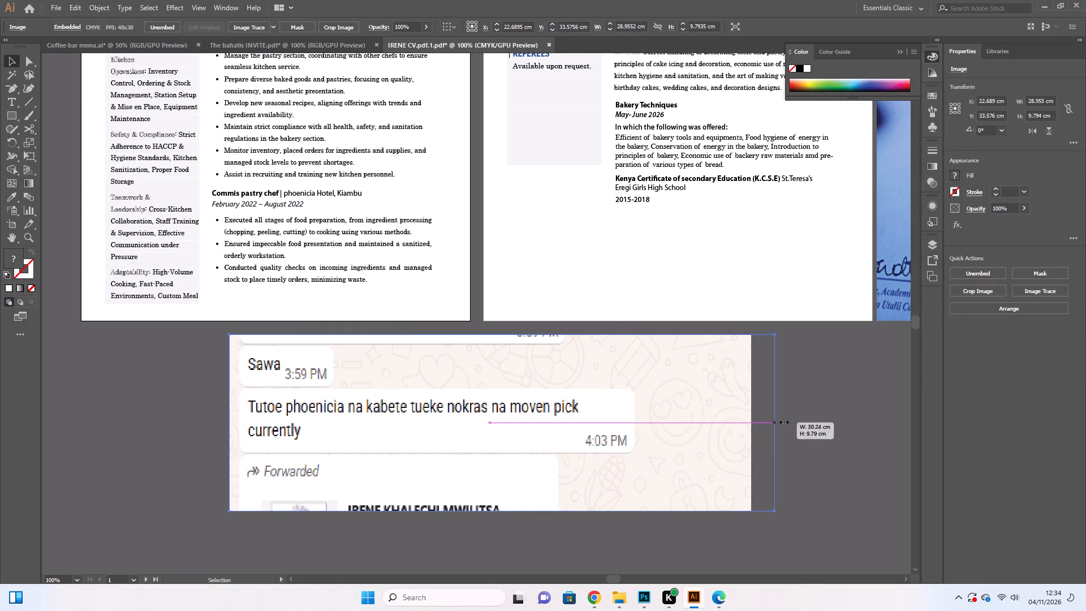
pyautogui.moveTo(783, 421); pyautogui.dragTo(803, 420)
pyautogui.scroll(2, 333, 429)
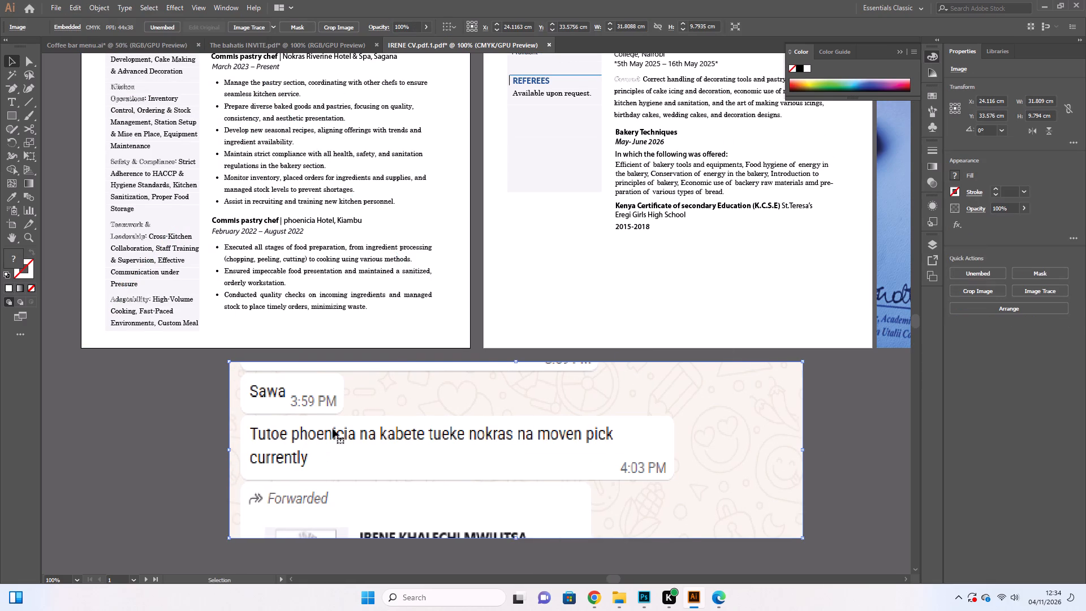
pyautogui.scroll(1, 536, 453)
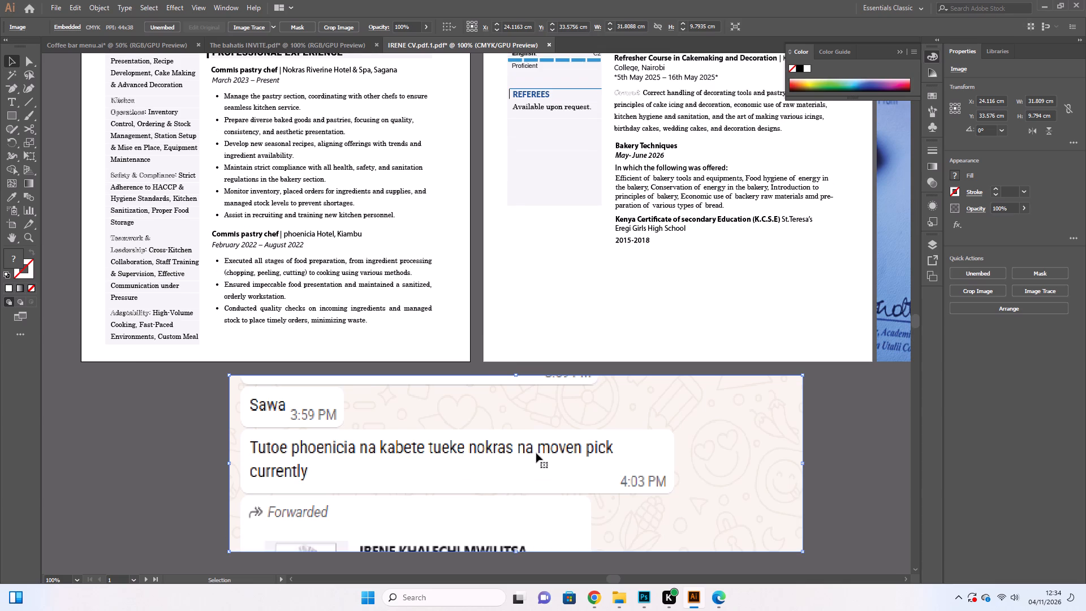
pyautogui.scroll(3, 536, 453)
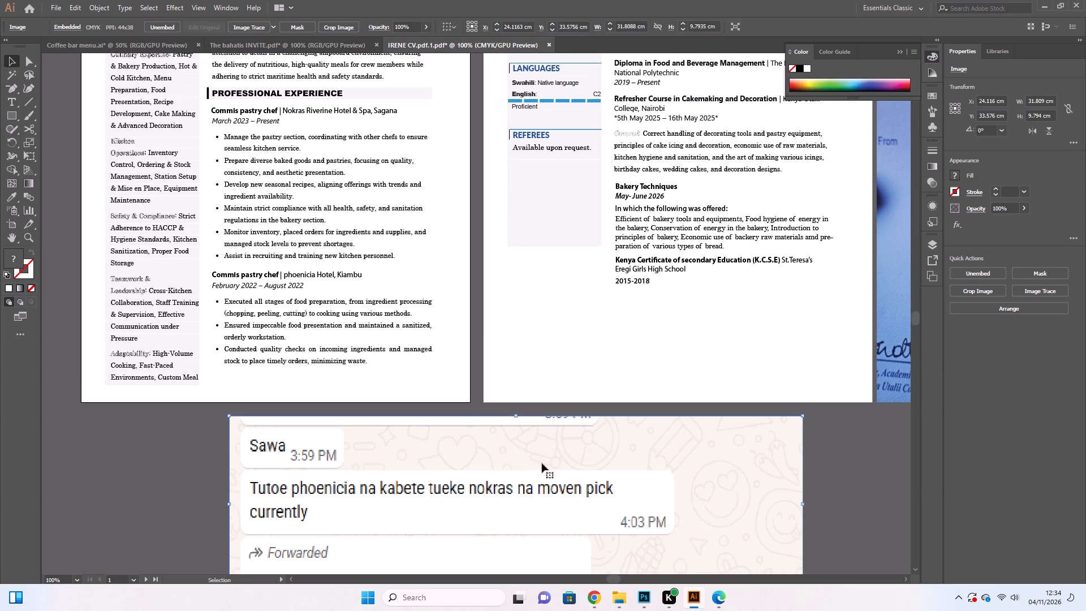
pyautogui.scroll(1, 542, 466)
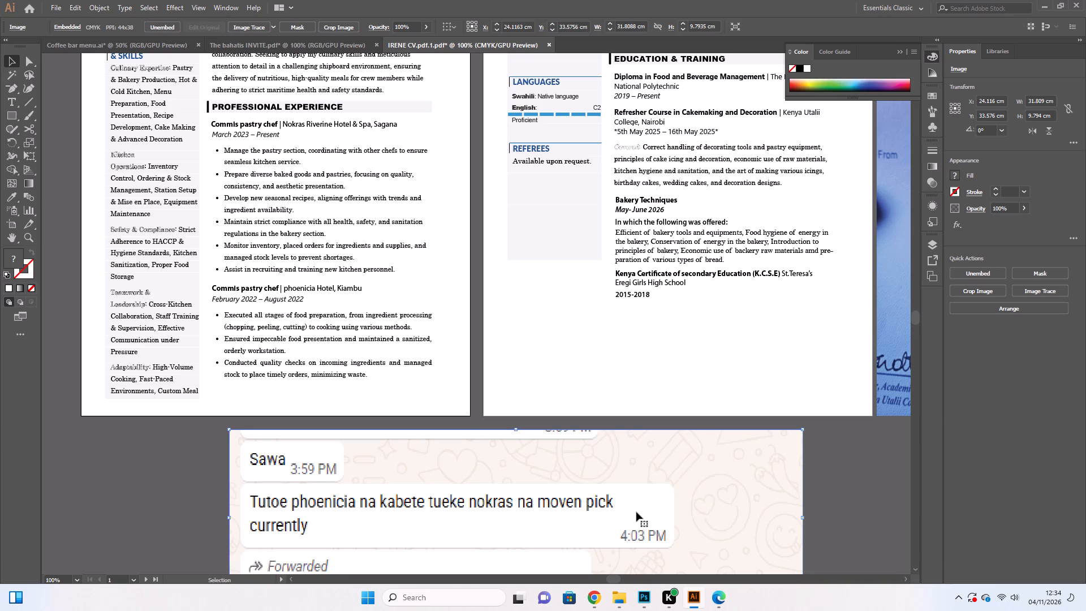
pyautogui.scroll(-4, 636, 512)
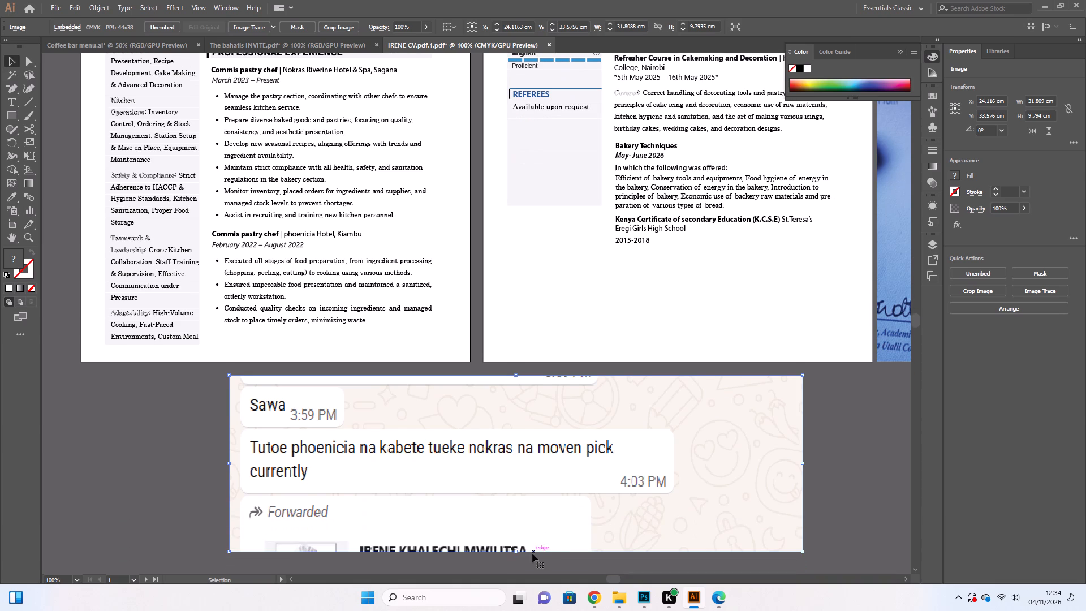
pyautogui.moveTo(518, 553); pyautogui.dragTo(520, 525)
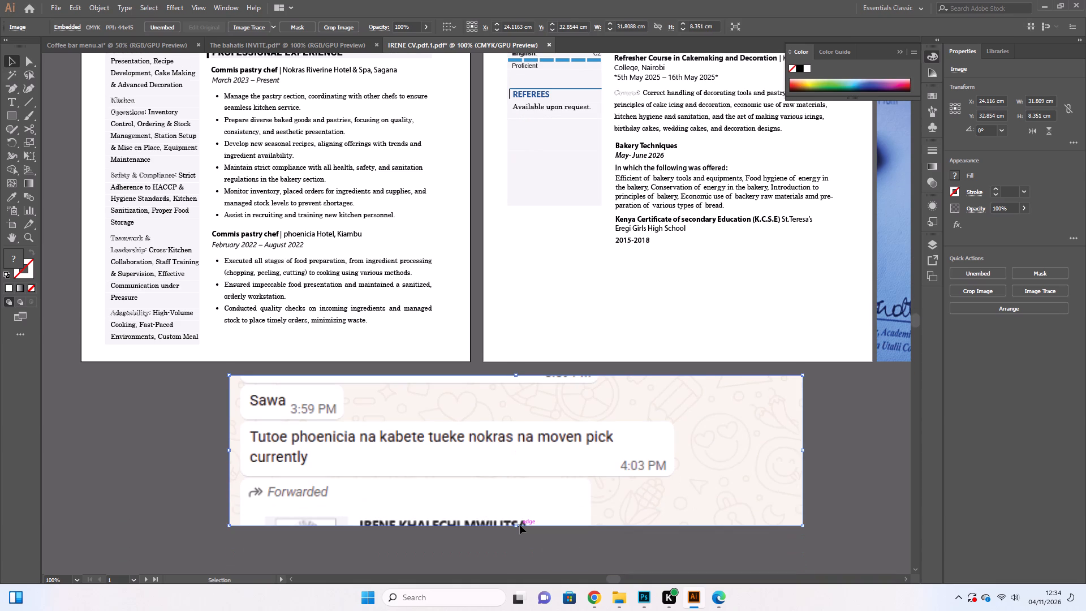
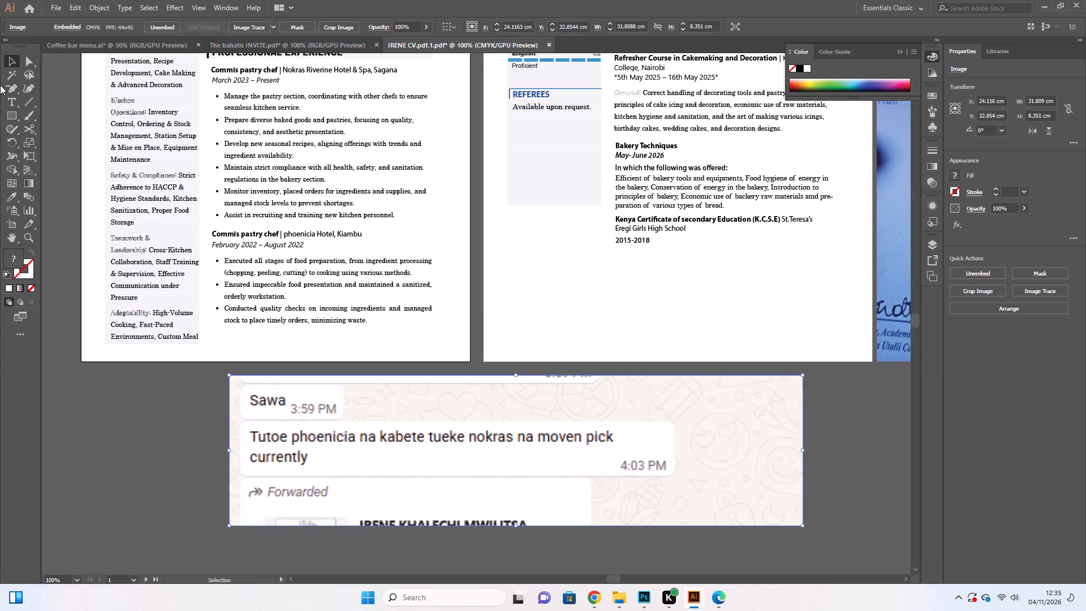
# Compare the client's chat message with the work experience entries on both CV pages.
pyautogui.click(7, 59)
pyautogui.click(568, 437)
pyautogui.scroll(3, 568, 437)
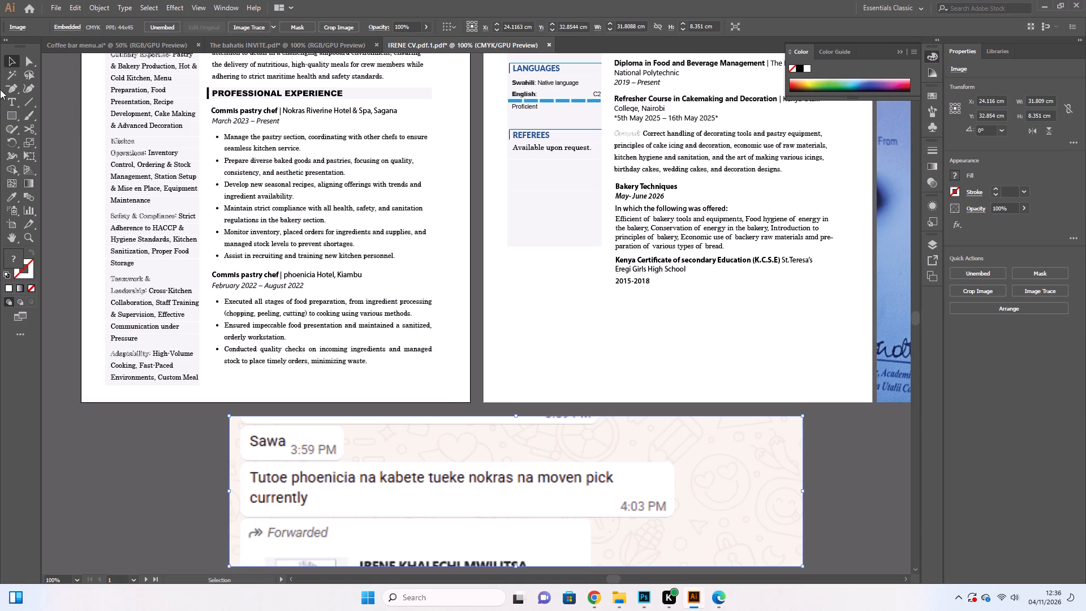
pyautogui.click(14, 101)
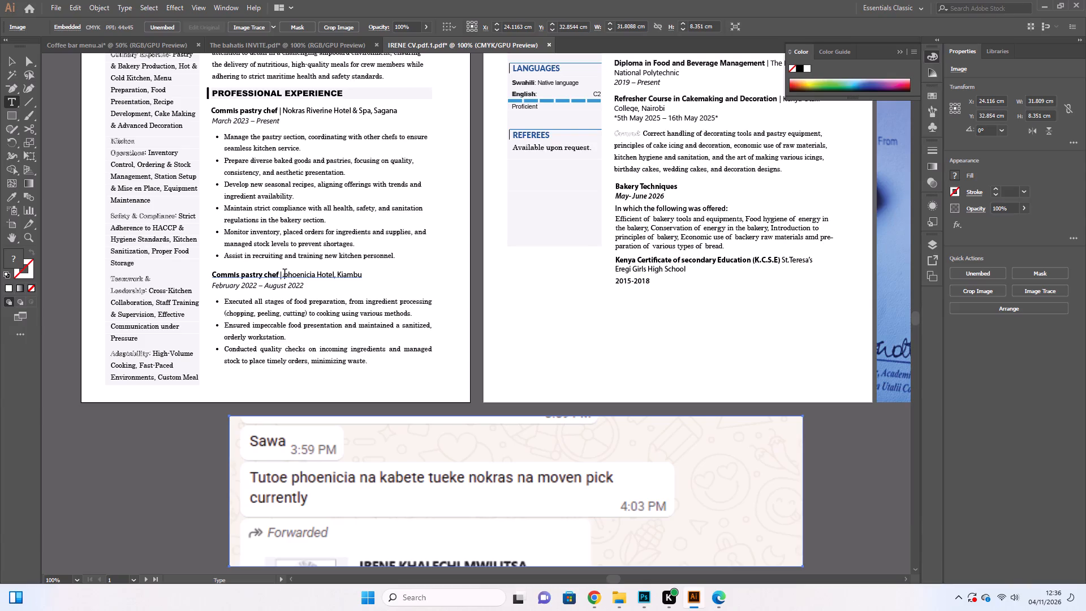
pyautogui.scroll(4, 285, 274)
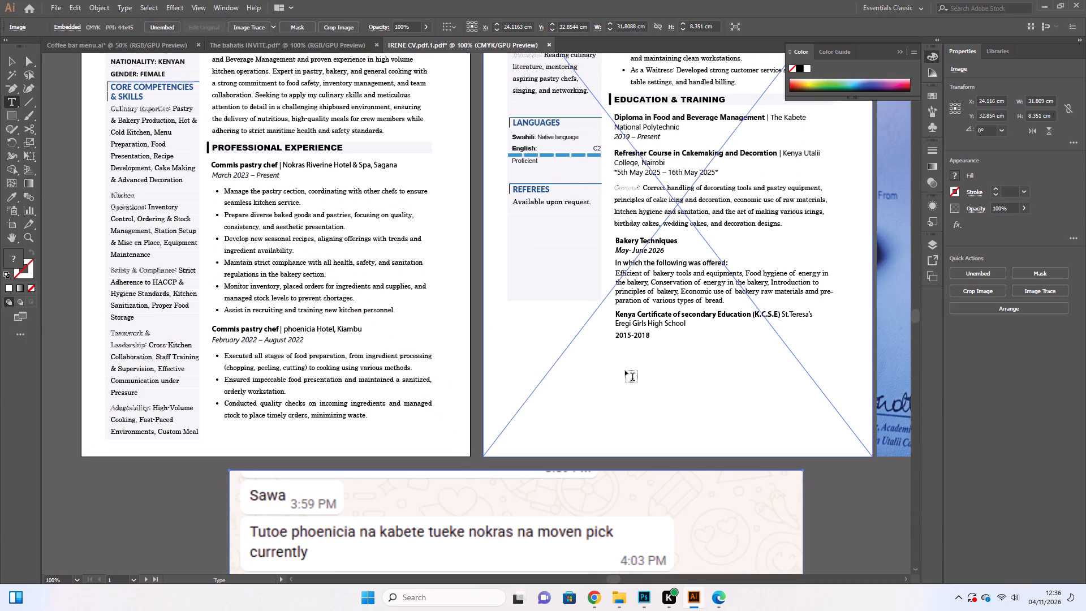
pyautogui.scroll(1, 682, 388)
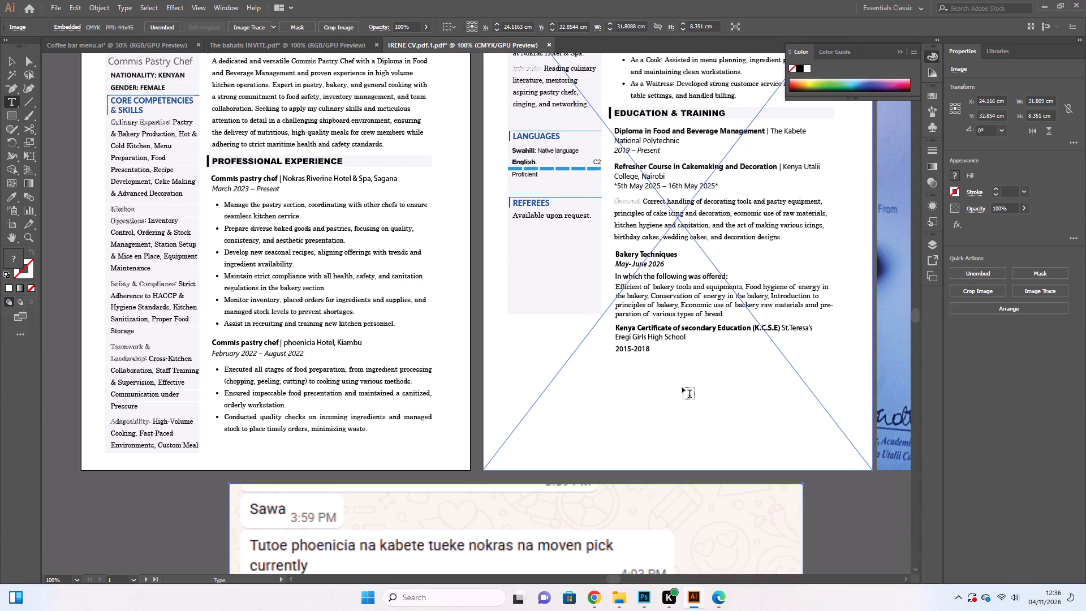
pyautogui.scroll(9, 682, 388)
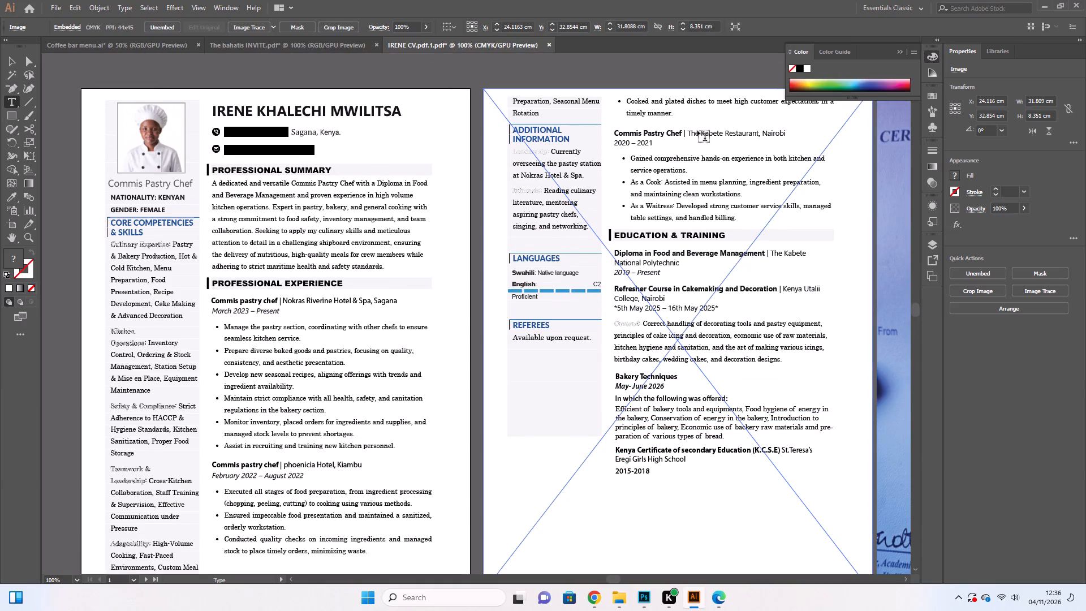
pyautogui.scroll(3, 689, 183)
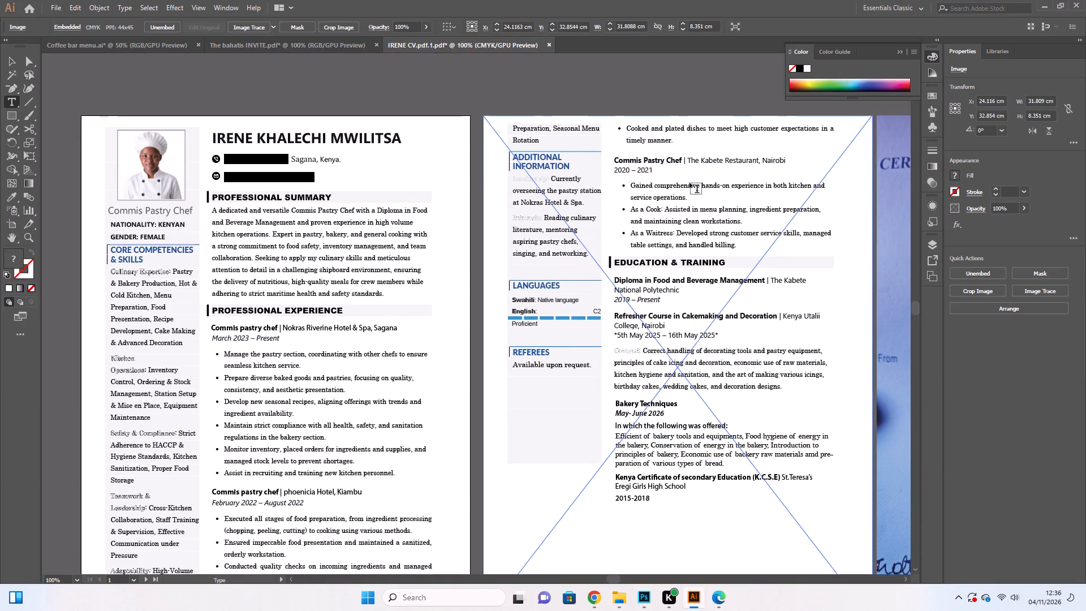
pyautogui.scroll(1, 689, 183)
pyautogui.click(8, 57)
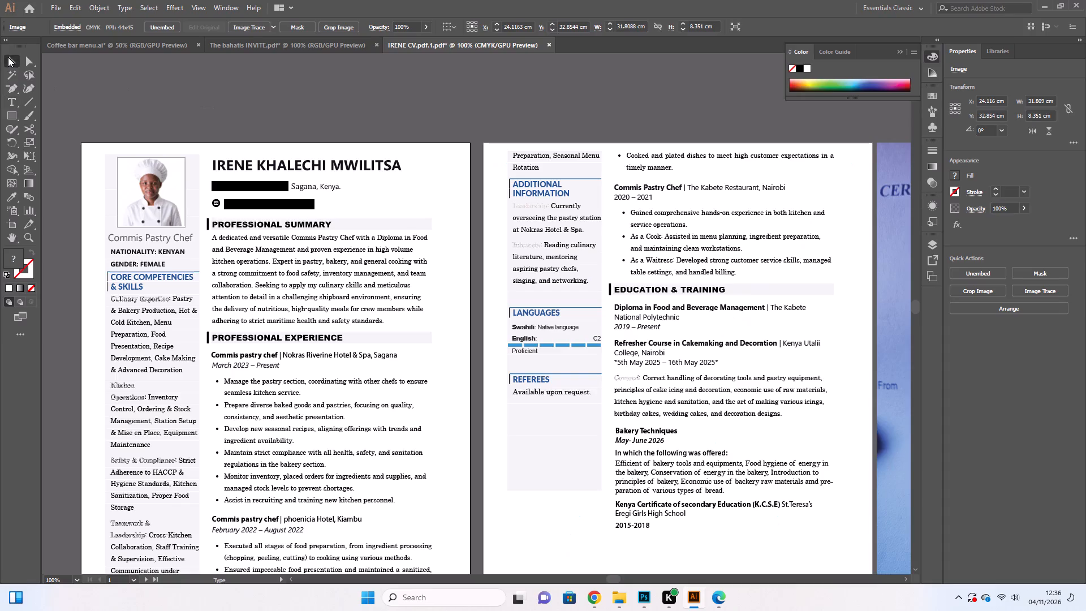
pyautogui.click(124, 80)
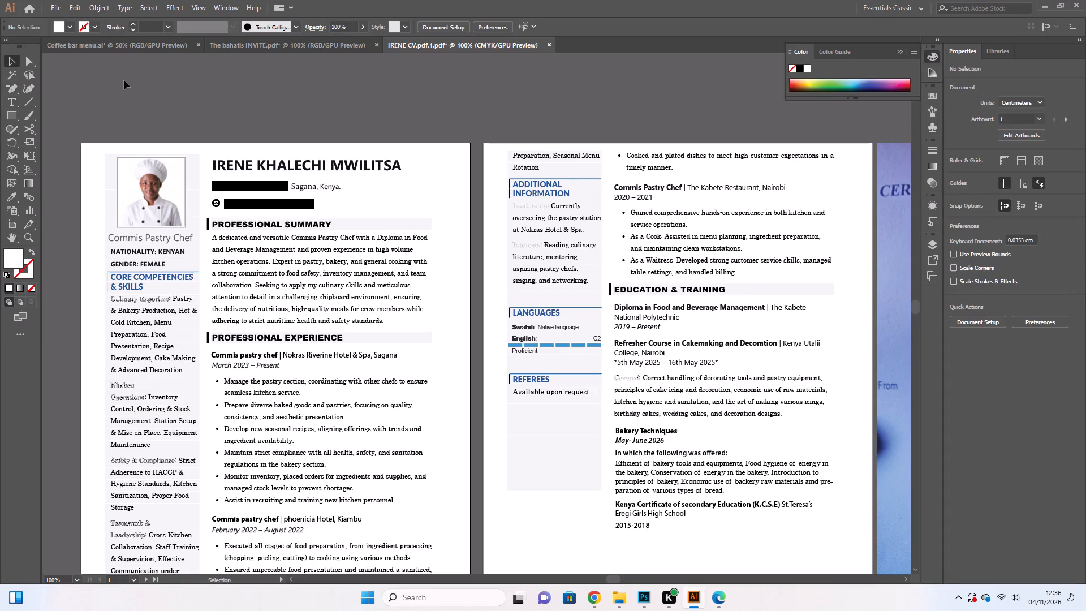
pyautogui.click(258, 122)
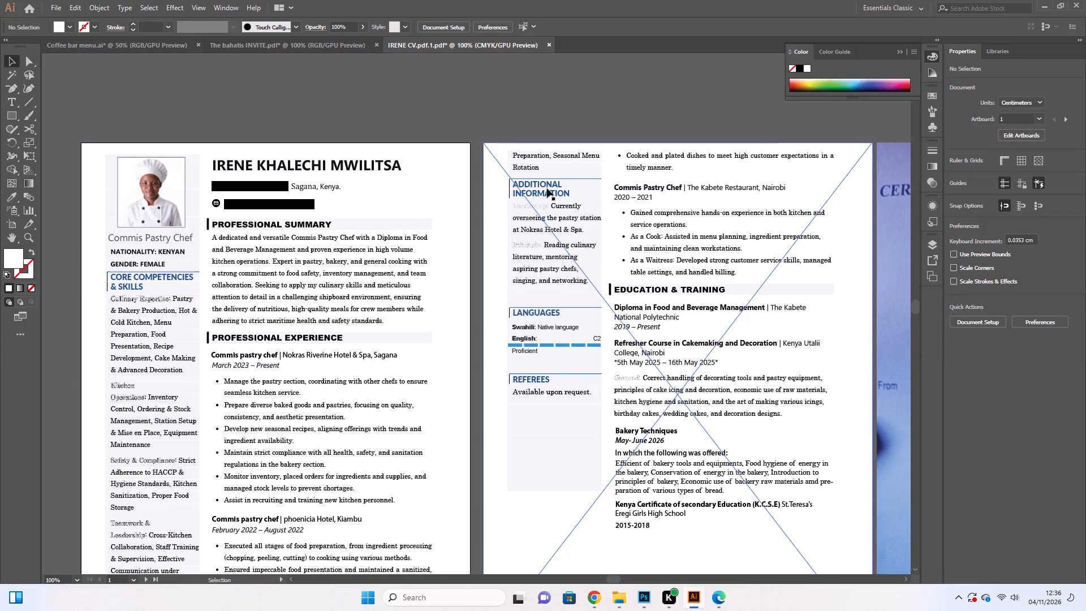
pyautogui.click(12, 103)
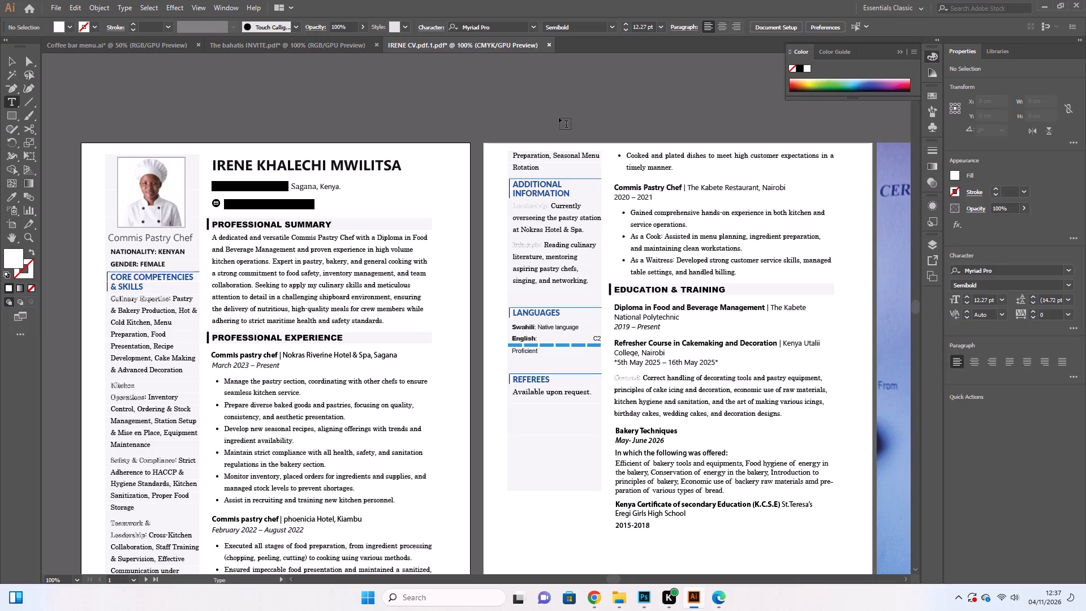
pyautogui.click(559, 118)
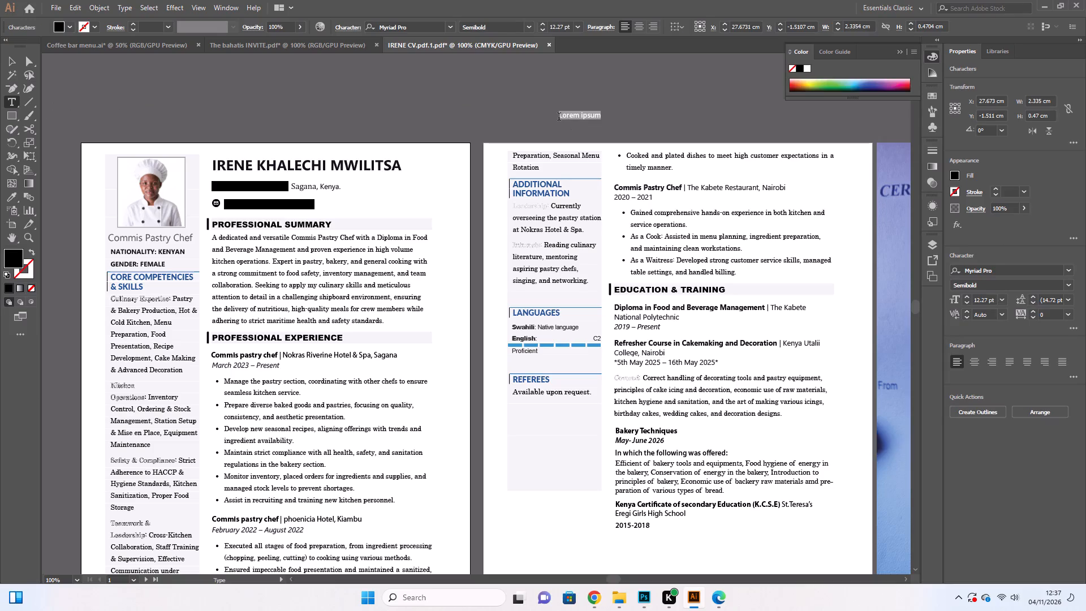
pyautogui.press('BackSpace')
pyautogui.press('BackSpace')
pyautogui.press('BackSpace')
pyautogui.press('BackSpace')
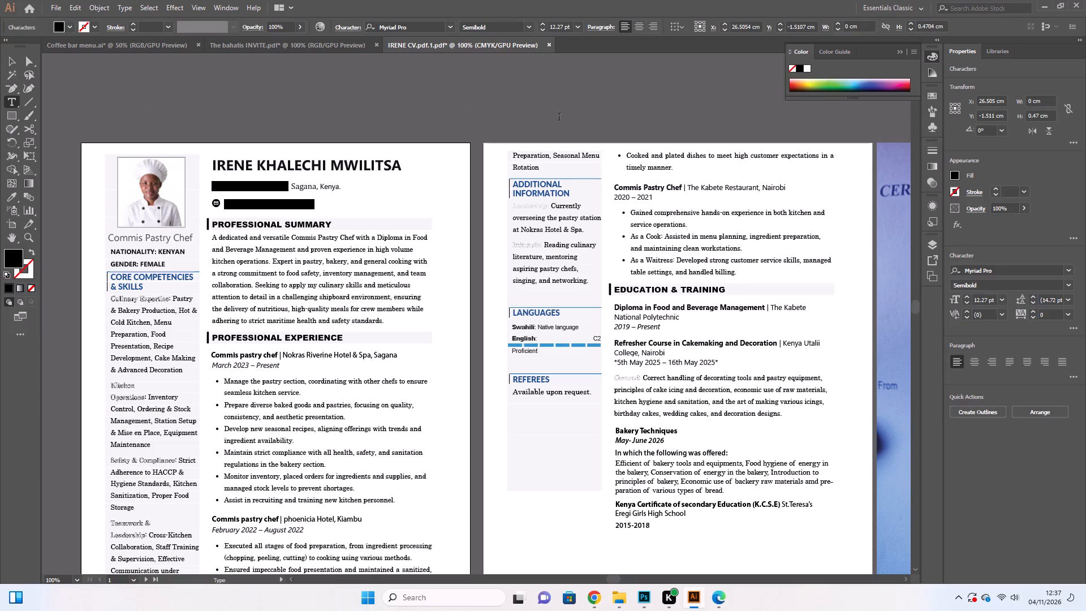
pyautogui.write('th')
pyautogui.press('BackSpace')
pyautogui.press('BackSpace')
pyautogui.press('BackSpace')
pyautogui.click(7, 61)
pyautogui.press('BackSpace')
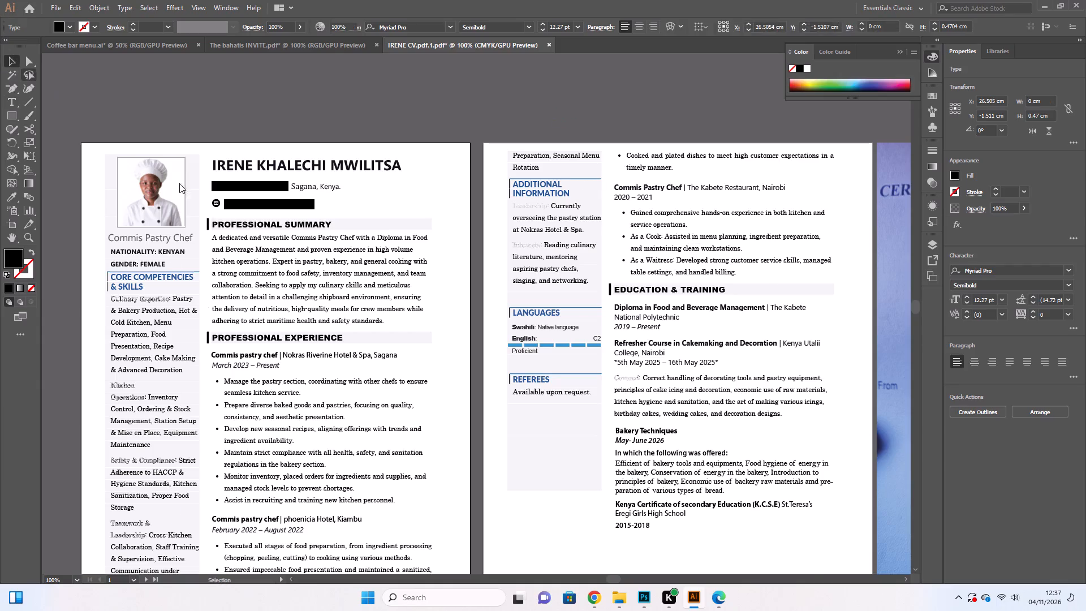
# Add a text note reading "Nokras na moven currently" on the empty canvas beside the chat screenshot.
pyautogui.moveTo(618, 582); pyautogui.dragTo(604, 579)
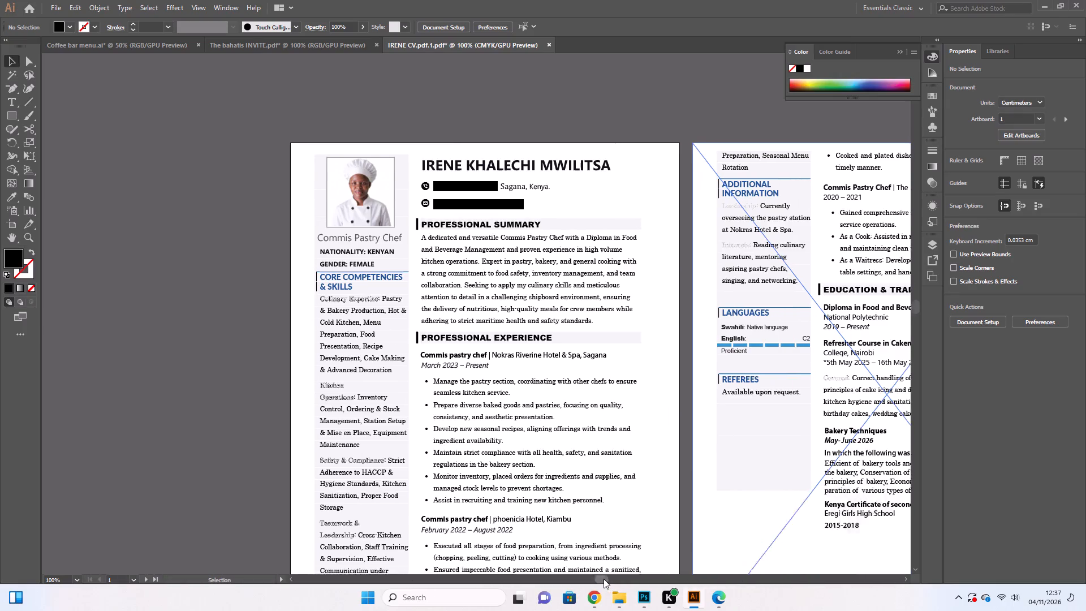
pyautogui.moveTo(604, 579); pyautogui.dragTo(602, 578)
pyautogui.scroll(-15, 593, 527)
pyautogui.scroll(-7, 593, 526)
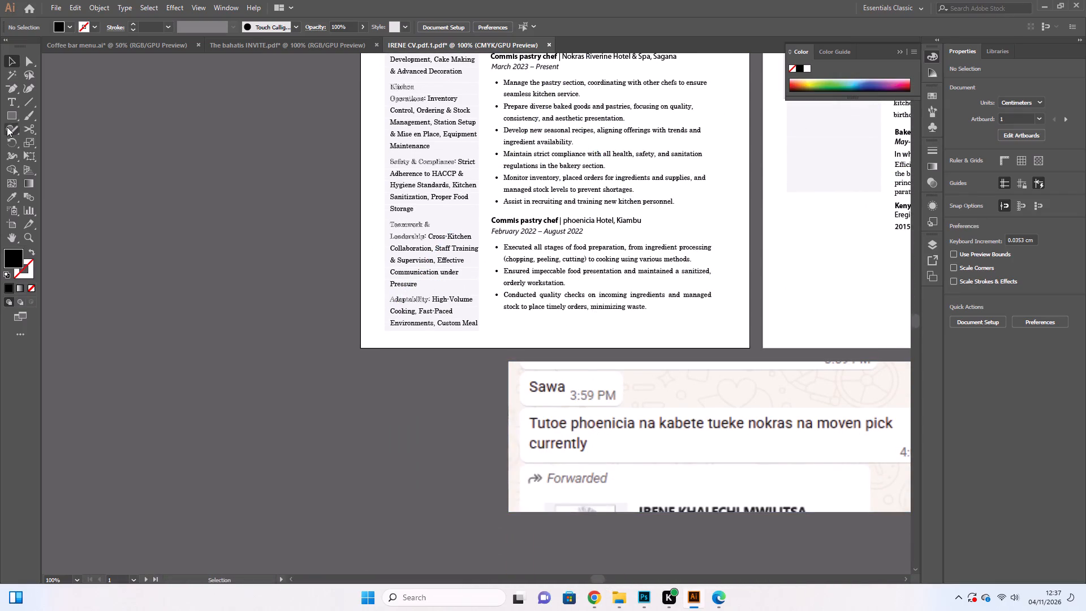
pyautogui.click(16, 98)
pyautogui.click(193, 470)
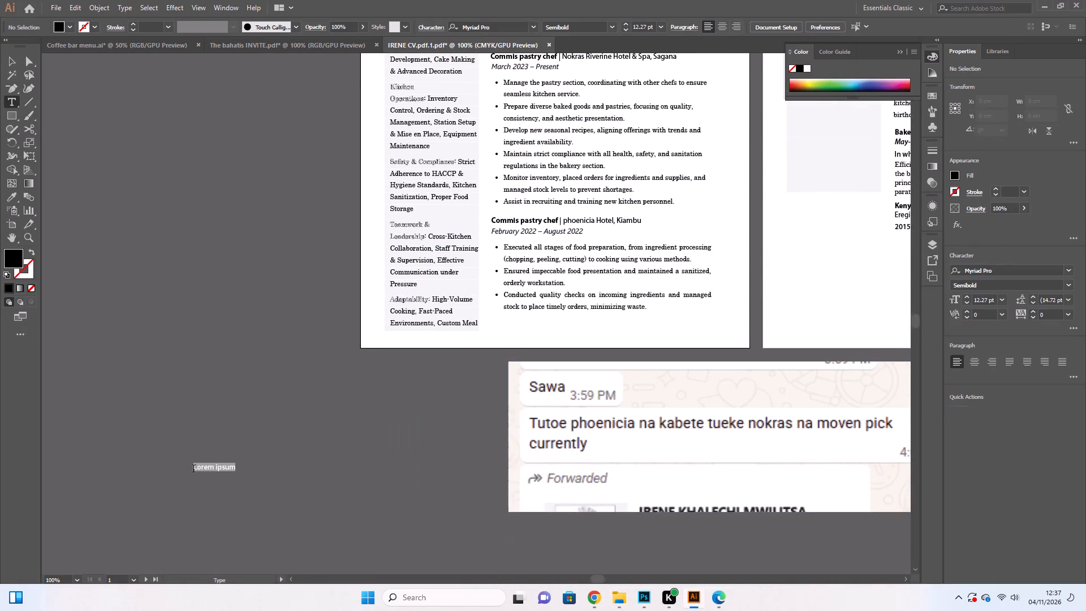
pyautogui.press('BackSpace')
pyautogui.press('BackSpace')
pyautogui.press('BackSpace')
pyautogui.press('BackSpace')
pyautogui.press('BackSpace')
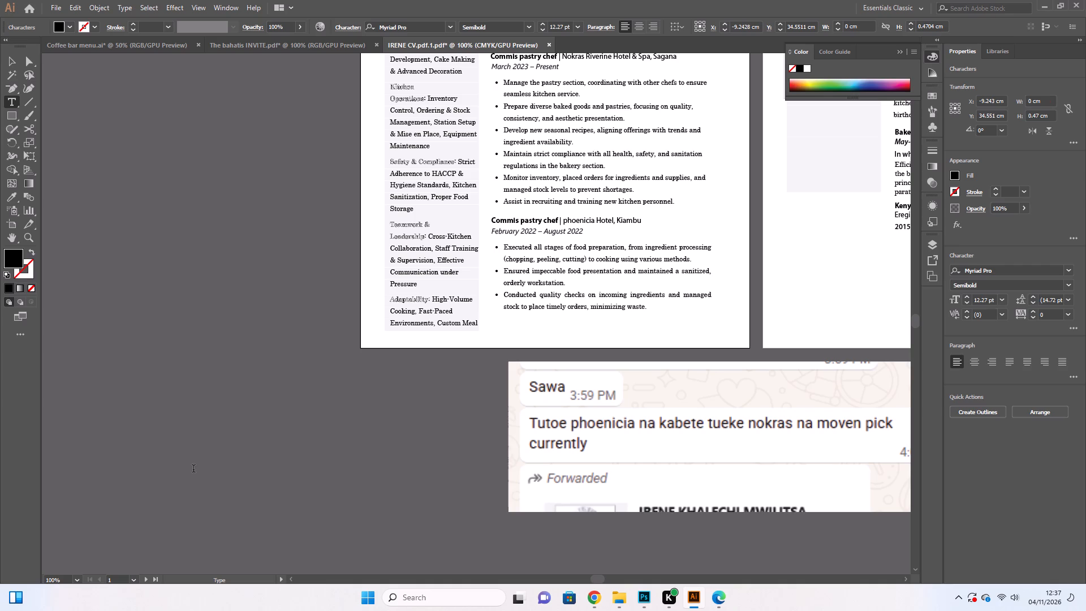
pyautogui.press('n')
pyautogui.write('okras')
pyautogui.press('space')
pyautogui.press('BackSpace')
pyautogui.press('BackSpace')
pyautogui.press('BackSpace')
pyautogui.write('na')
pyautogui.press('space')
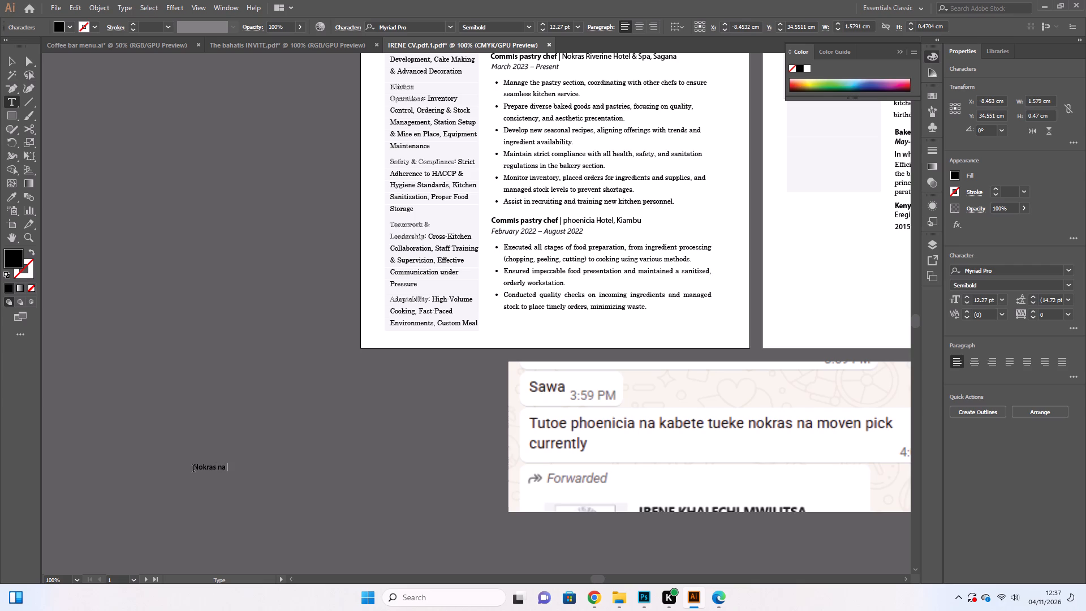
pyautogui.press('m')
pyautogui.press('space')
pyautogui.write('c')
pyautogui.write('urre')
pyautogui.write('nt')
pyautogui.write('ly')
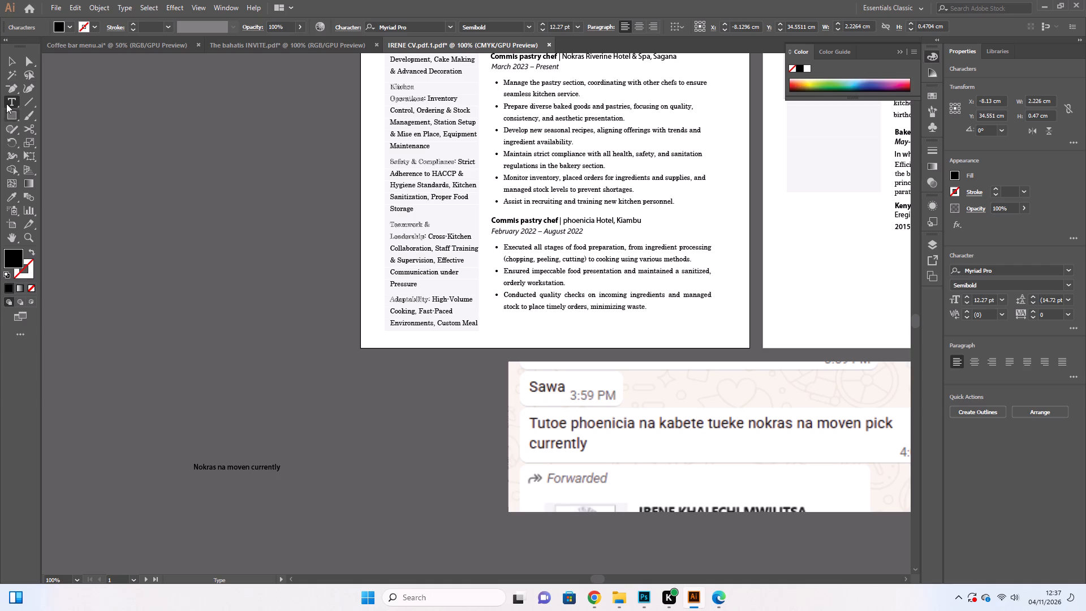
pyautogui.click(11, 58)
pyautogui.click(428, 421)
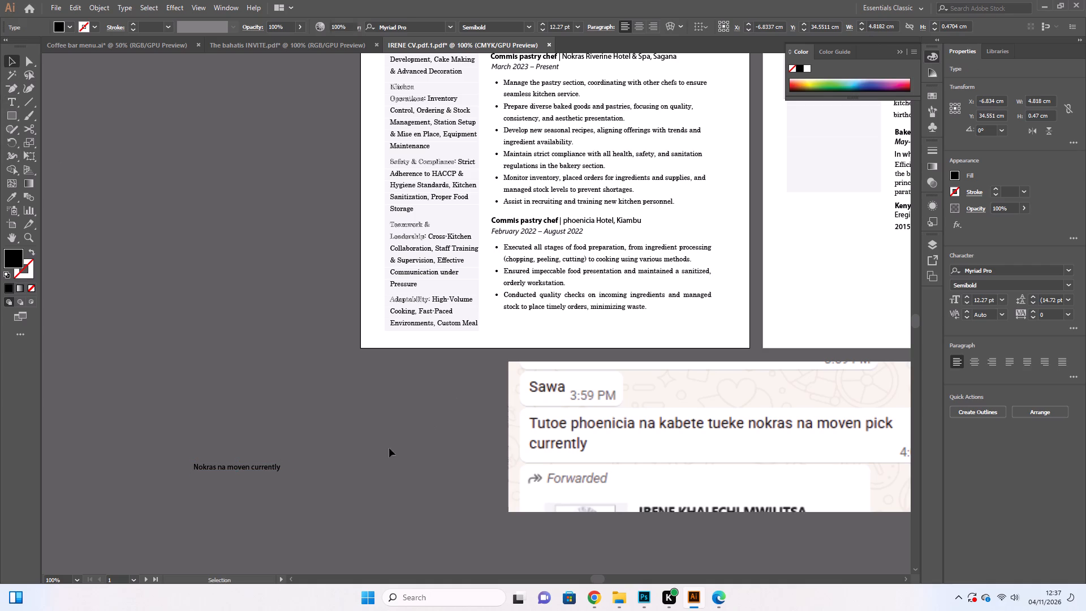
# Move the Nokras note onto the first CV page, beside the dates of the phoenicia Hotel entry.
pyautogui.moveTo(271, 468); pyautogui.dragTo(738, 244)
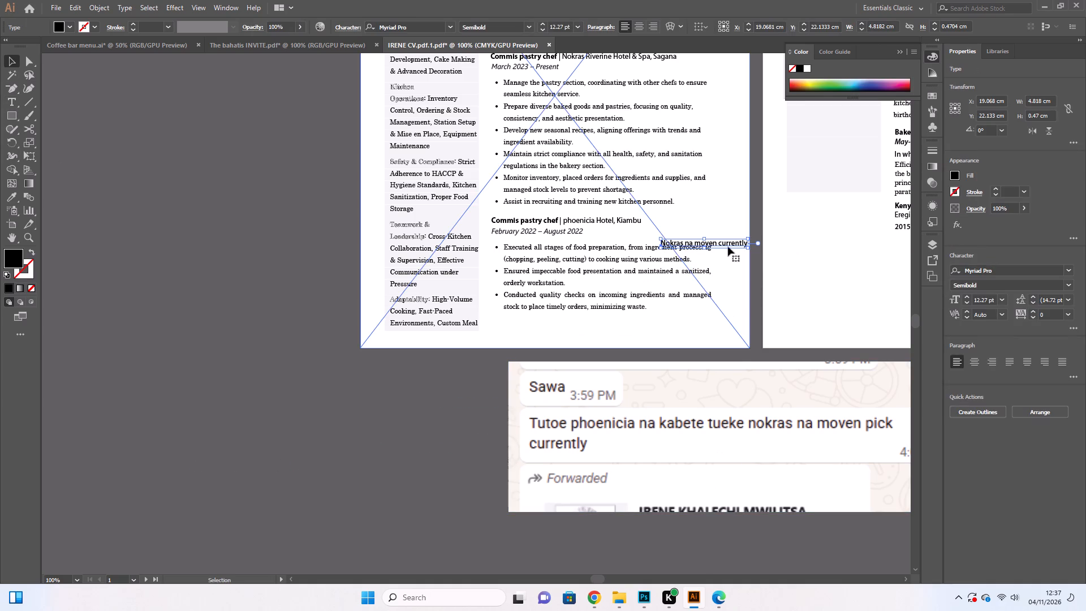
# Nudge the Nokras note up slightly, to about Y 21.69 cm, clear of the first phoenicia Hotel bullet.
pyautogui.moveTo(729, 243); pyautogui.dragTo(727, 235)
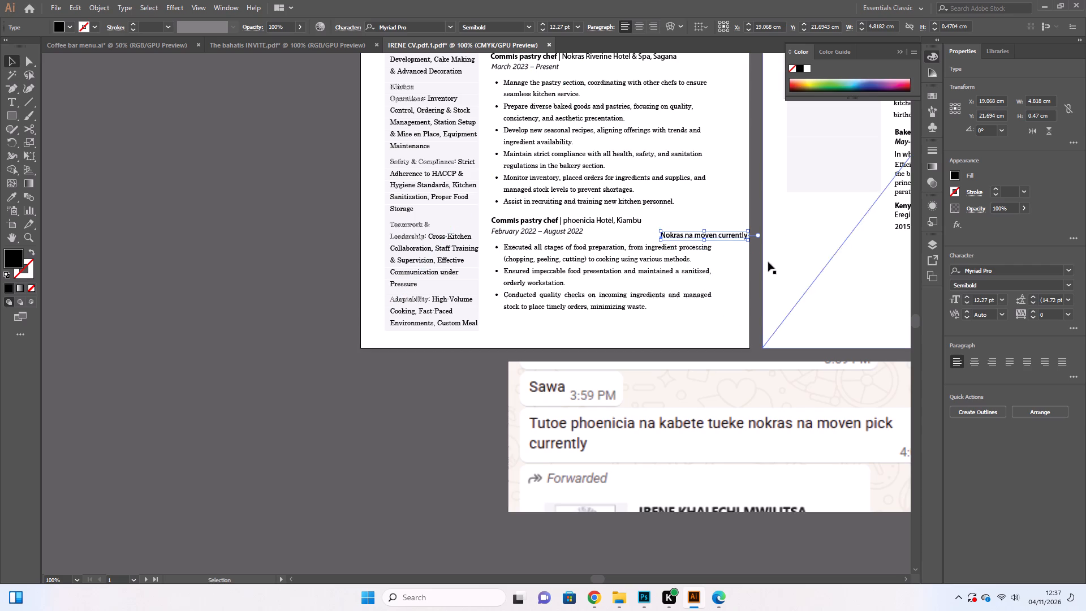
# Insert the "River" part of the hotel name at Nokras in the text note beside the phoenicia Hotel dates.
pyautogui.click(12, 102)
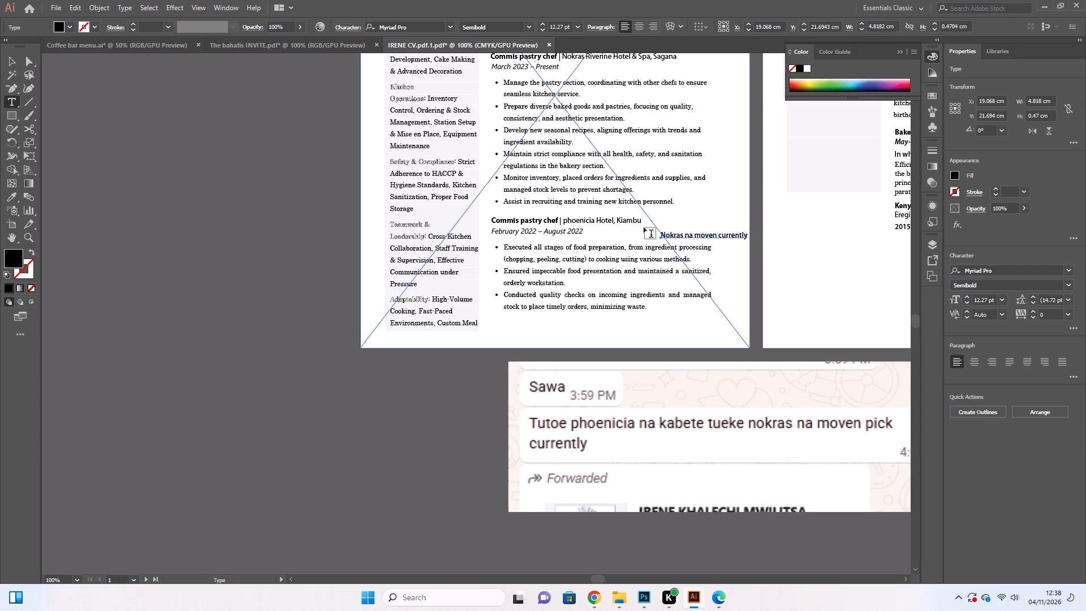
pyautogui.click(661, 236)
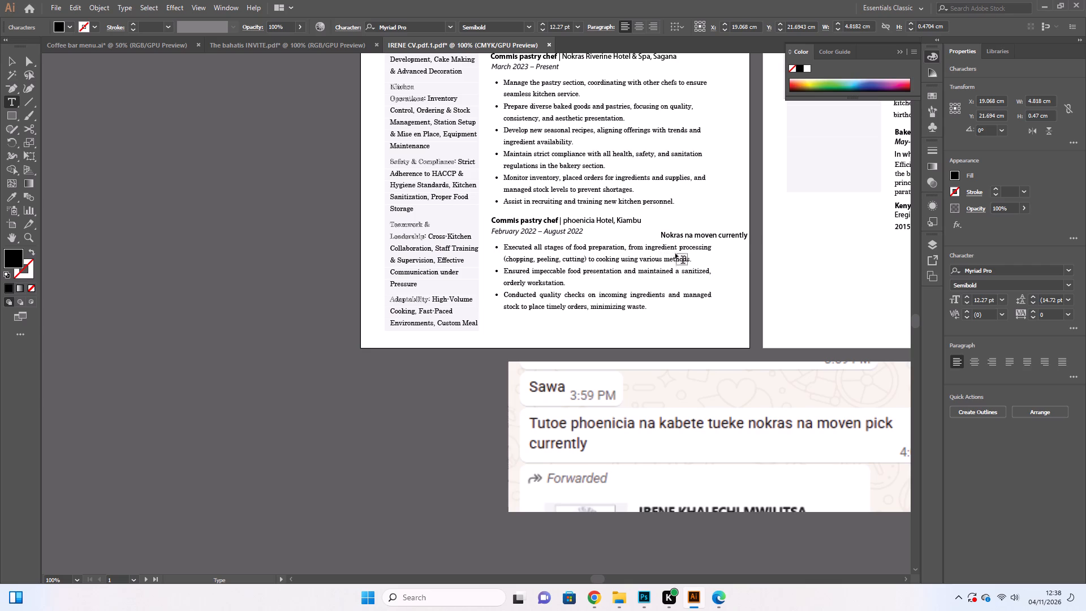
pyautogui.scroll(5, 678, 251)
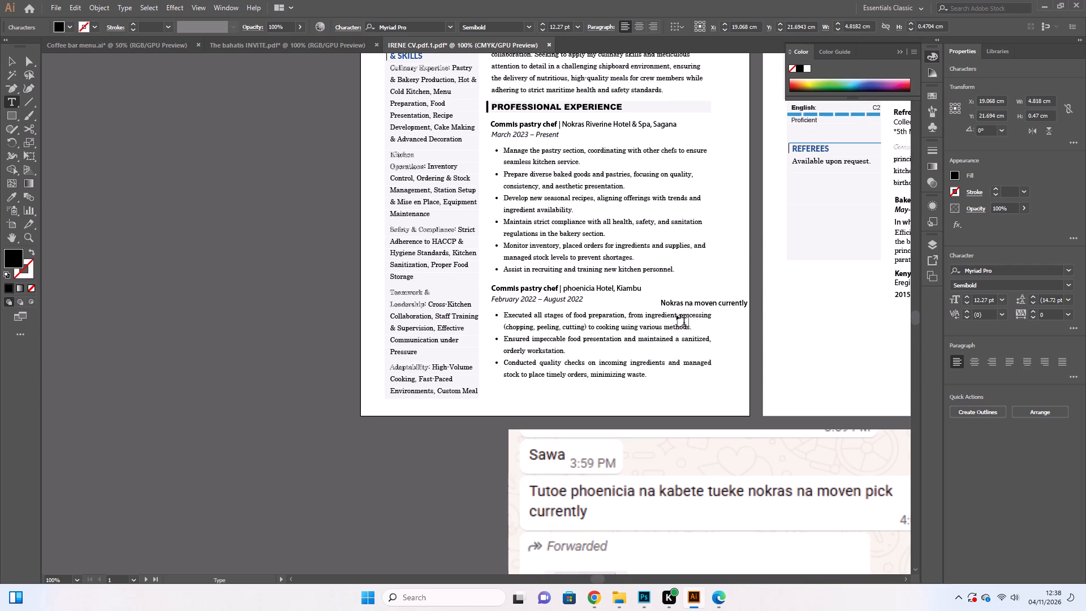
pyautogui.click(682, 303)
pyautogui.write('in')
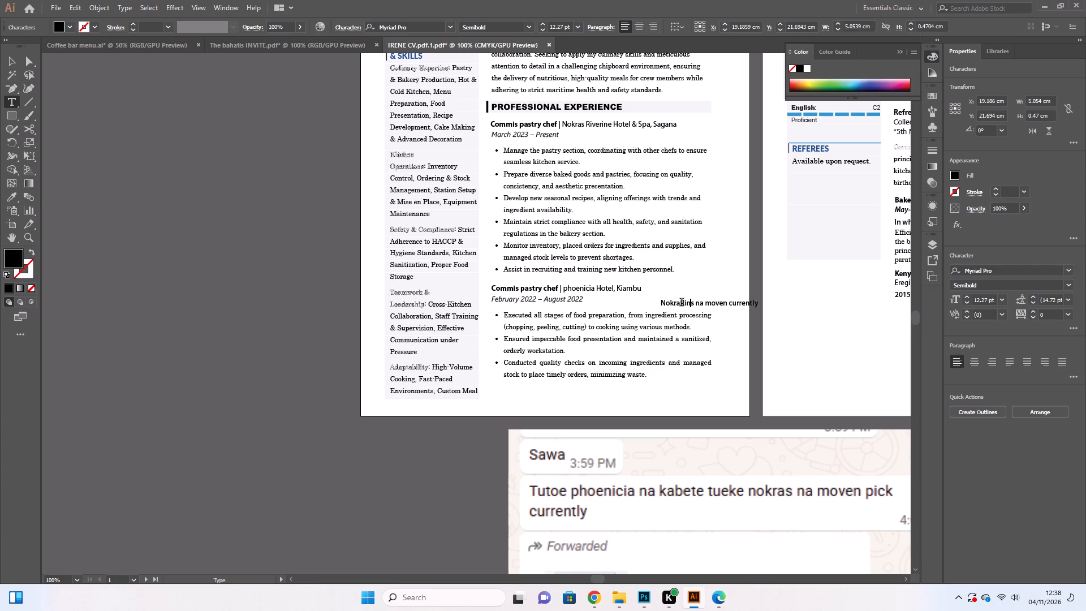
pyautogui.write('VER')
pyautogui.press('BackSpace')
# Insert the hotel's fuller name so the note reads "NokraRiverine Hotel na moven currently".
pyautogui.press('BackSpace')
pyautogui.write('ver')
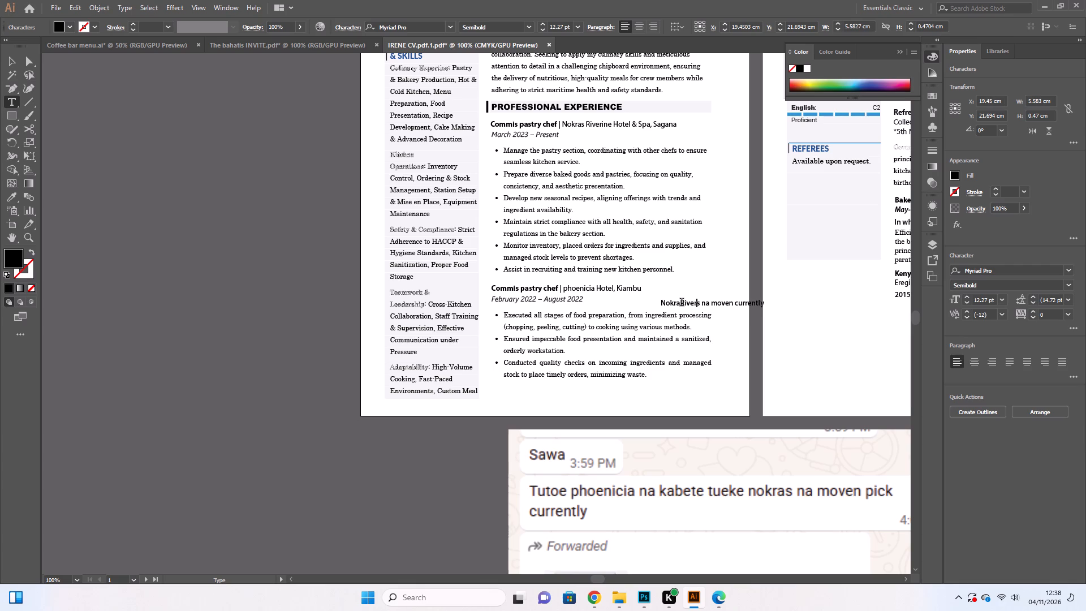
pyautogui.write('ine')
pyautogui.press('space')
pyautogui.press('h')
pyautogui.write('otel')
pyautogui.press('space')
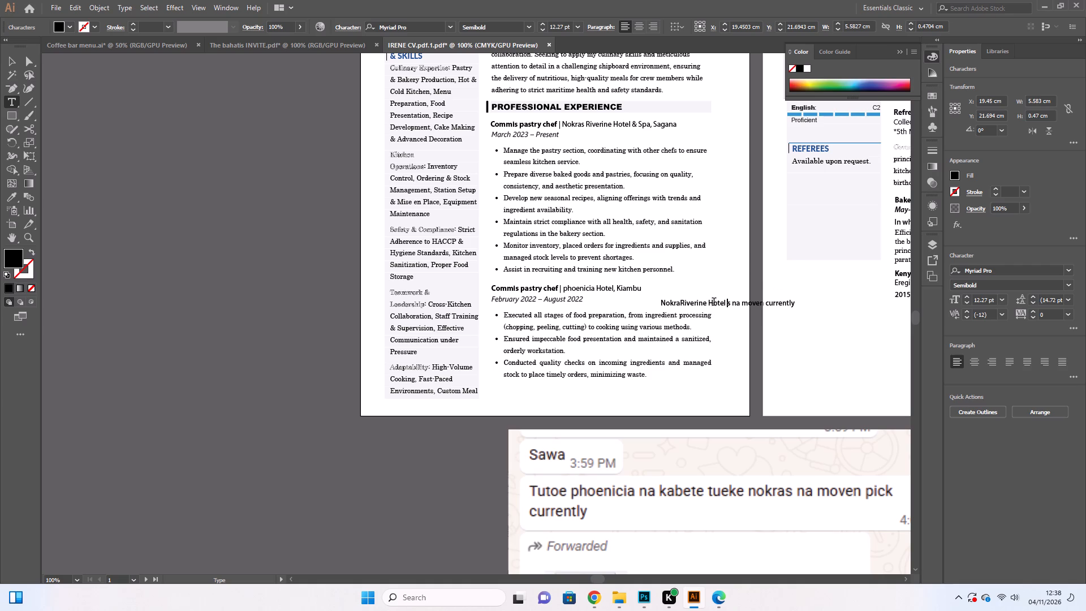
pyautogui.click(730, 306)
pyautogui.press('BackSpace')
pyautogui.press('BackSpace')
pyautogui.click(11, 57)
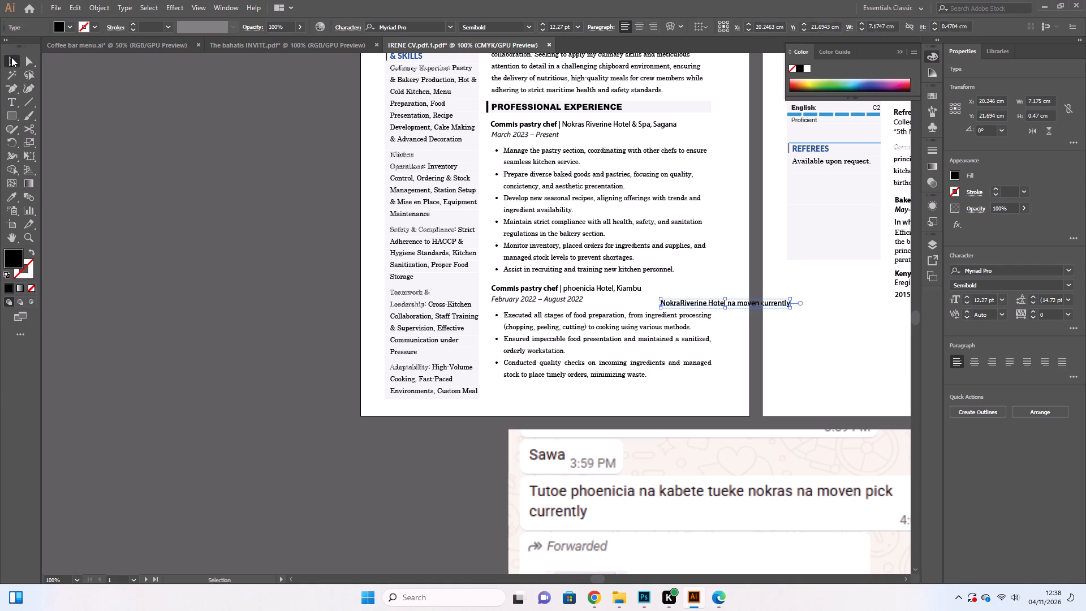
# Move the Riverine Hotel note to the second CV page, just below The Kabete Restaurant heading.
pyautogui.moveTo(594, 575); pyautogui.dragTo(613, 570)
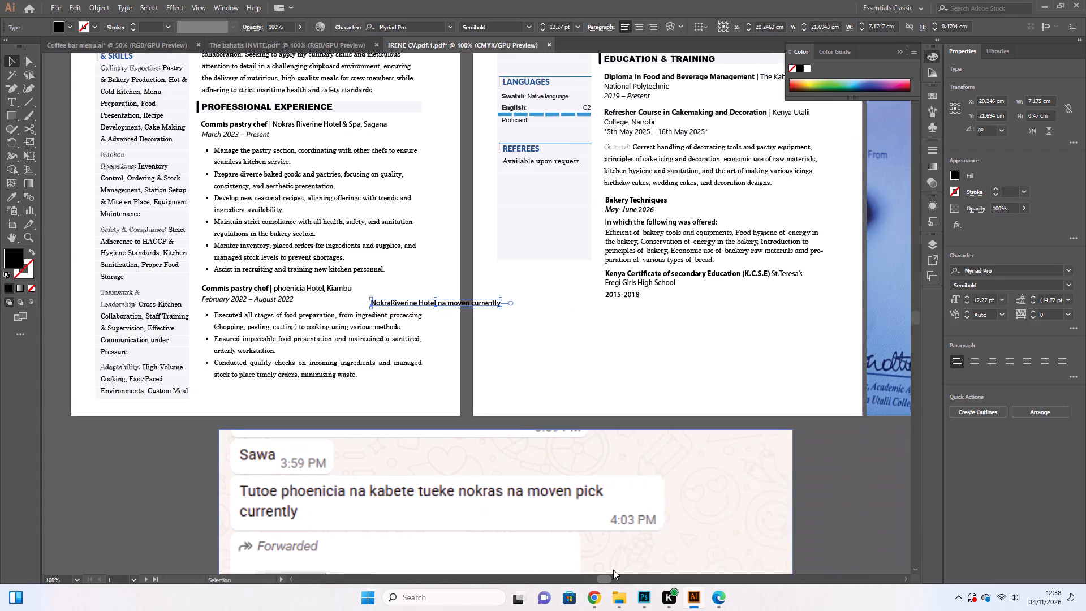
pyautogui.moveTo(613, 570); pyautogui.dragTo(614, 570)
pyautogui.scroll(12, 618, 475)
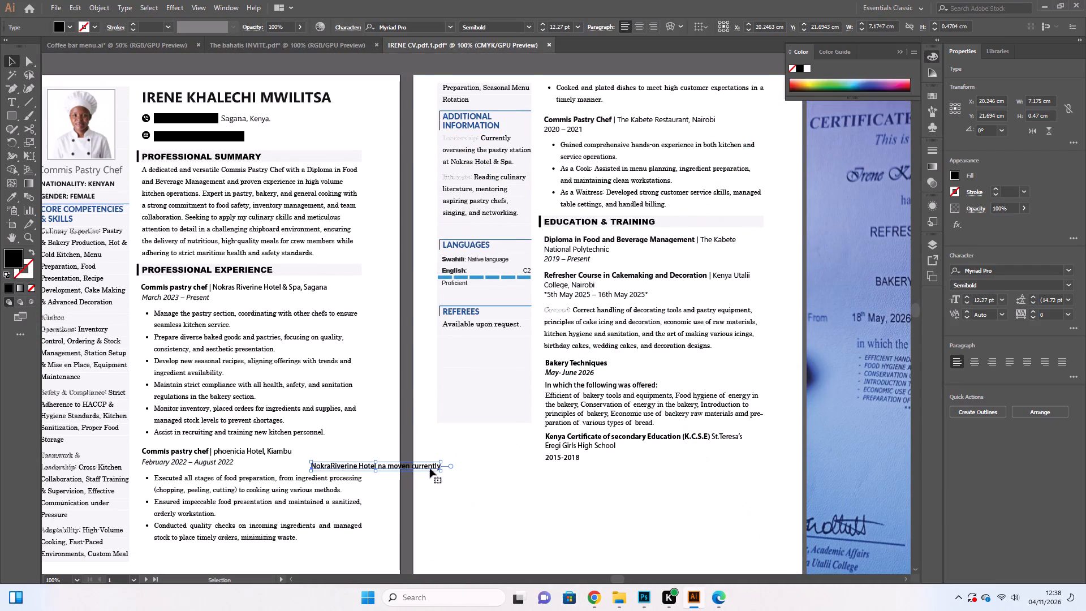
pyautogui.moveTo(430, 467); pyautogui.dragTo(740, 139)
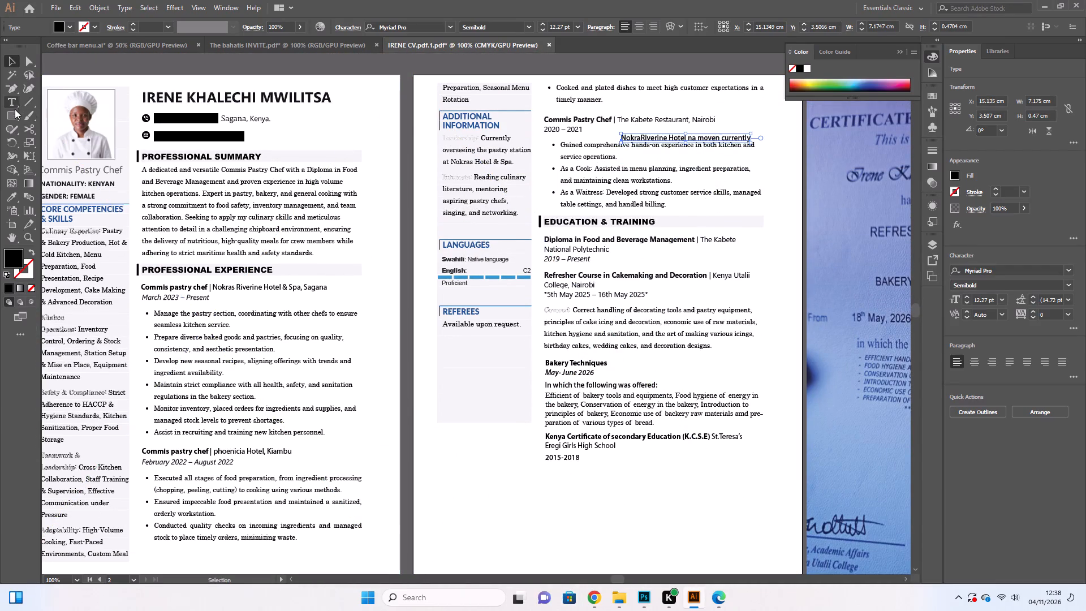
pyautogui.click(15, 112)
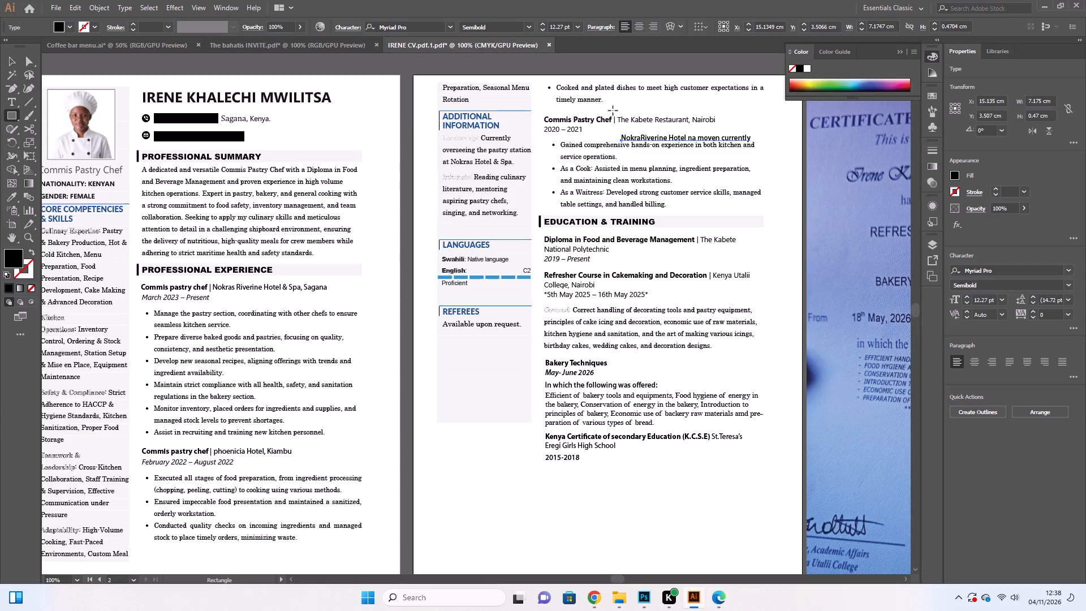
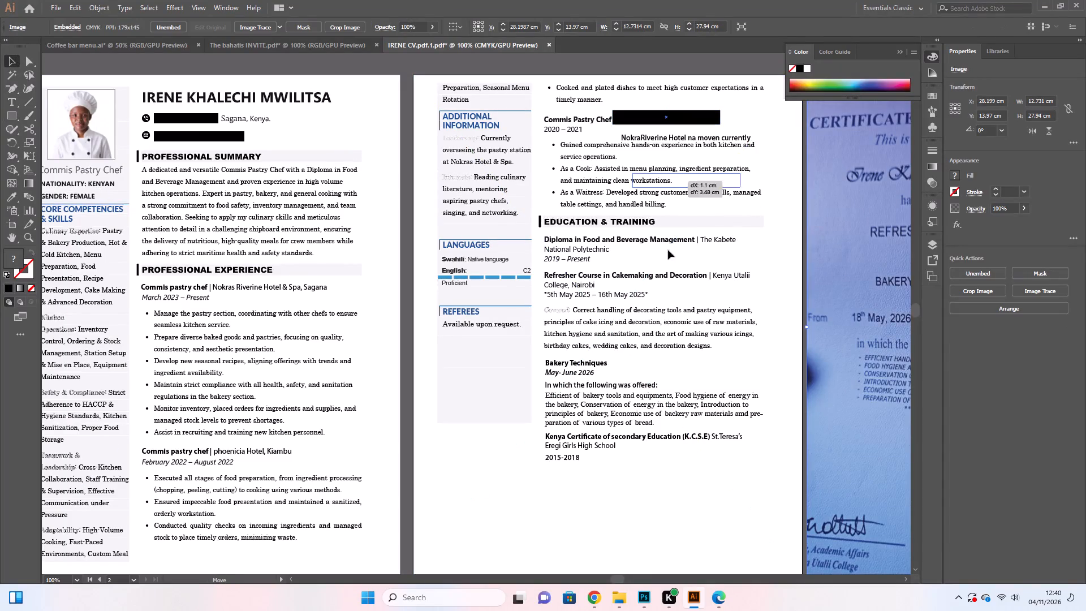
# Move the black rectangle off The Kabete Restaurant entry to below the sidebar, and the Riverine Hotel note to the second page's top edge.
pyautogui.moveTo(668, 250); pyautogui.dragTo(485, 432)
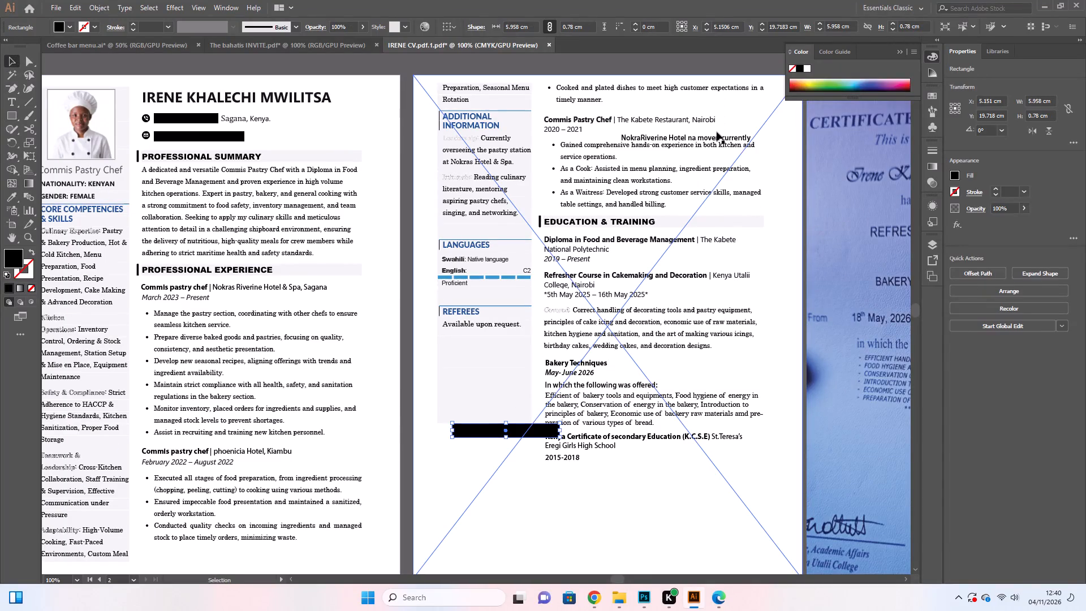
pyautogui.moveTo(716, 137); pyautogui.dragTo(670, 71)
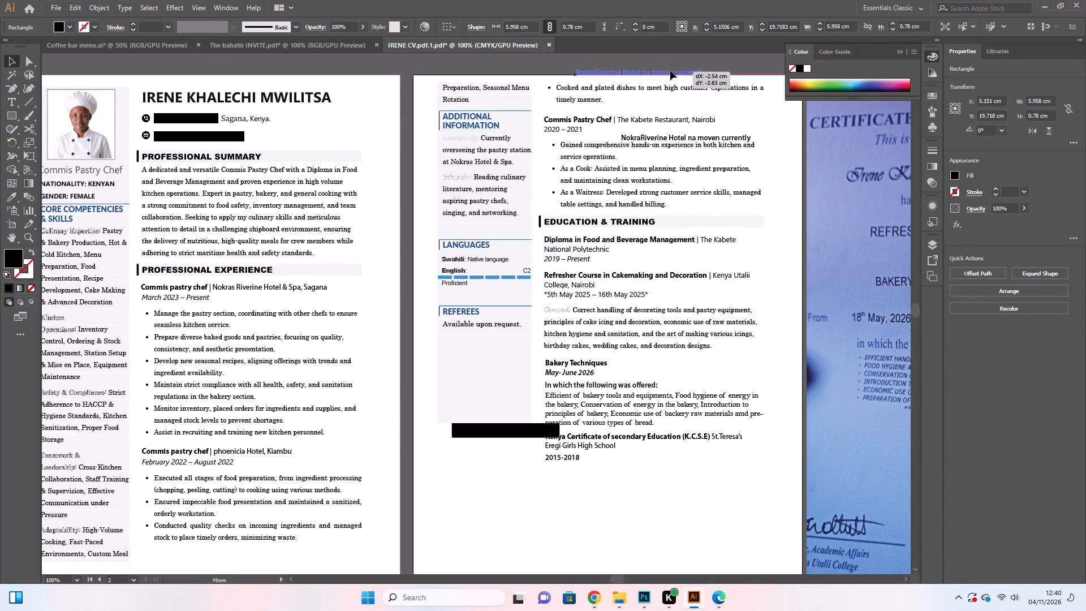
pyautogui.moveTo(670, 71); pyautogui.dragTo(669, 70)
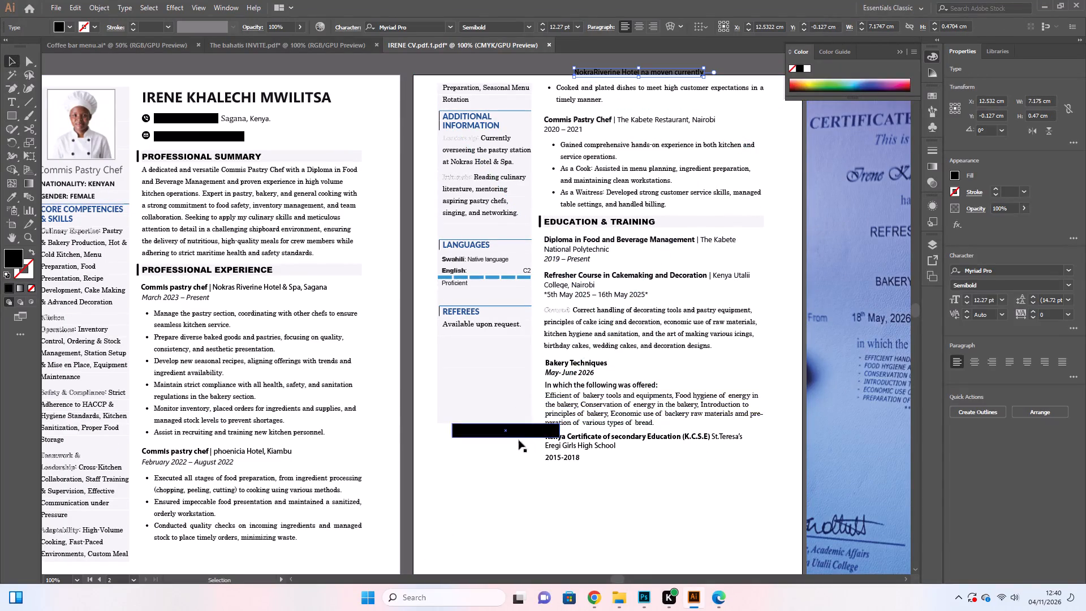
# Cover the text "phoenicia Hotel, Kiambu" on the first CV page with the black rectangle and fill it with the page's white.
pyautogui.scroll(-1, 501, 443)
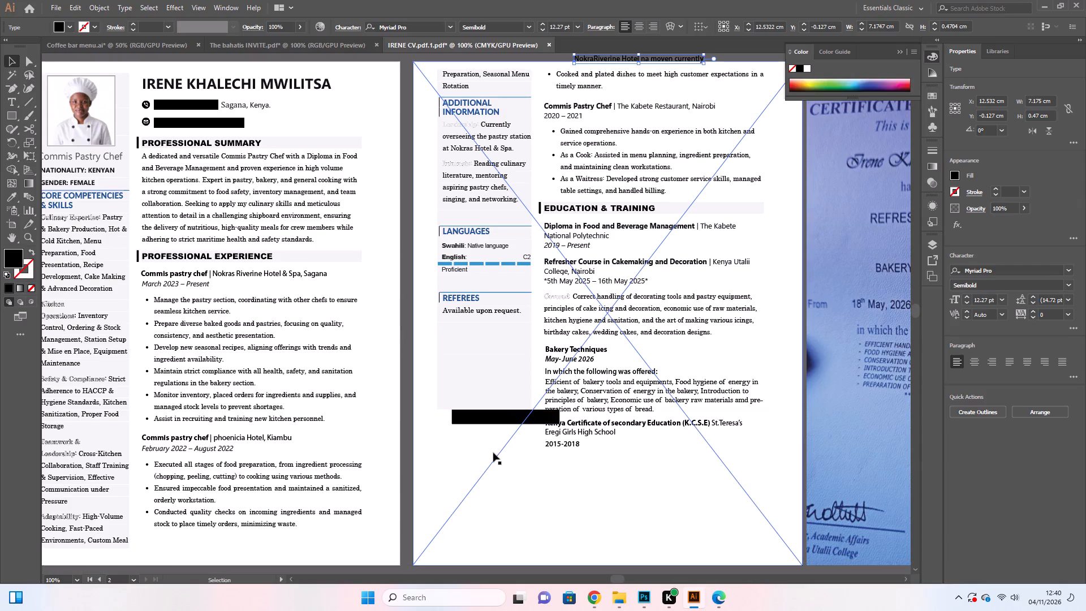
pyautogui.scroll(-3, 429, 438)
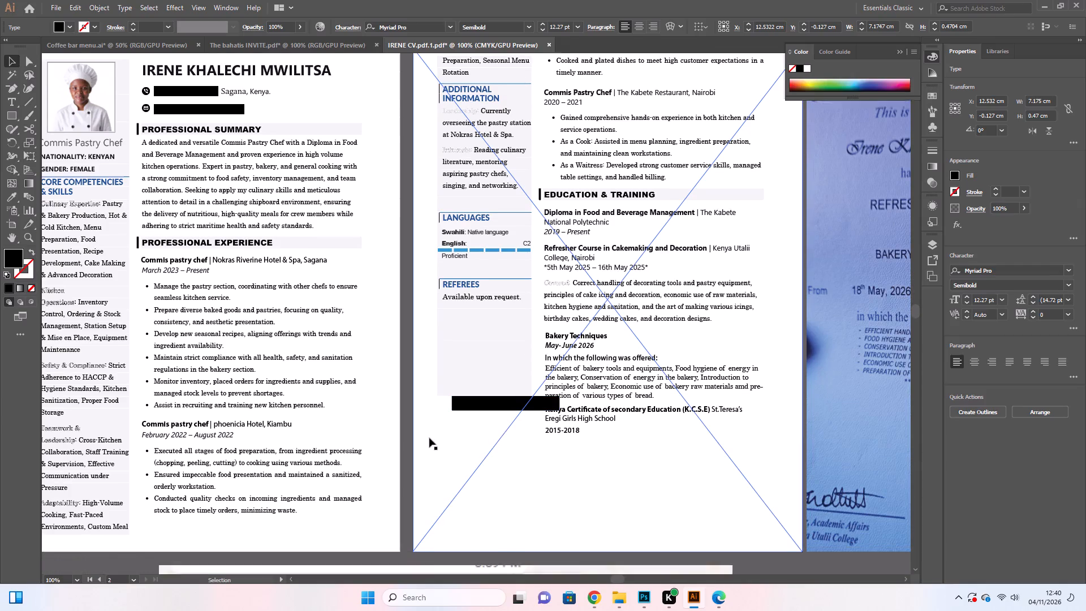
pyautogui.scroll(-1, 429, 438)
pyautogui.click(144, 525)
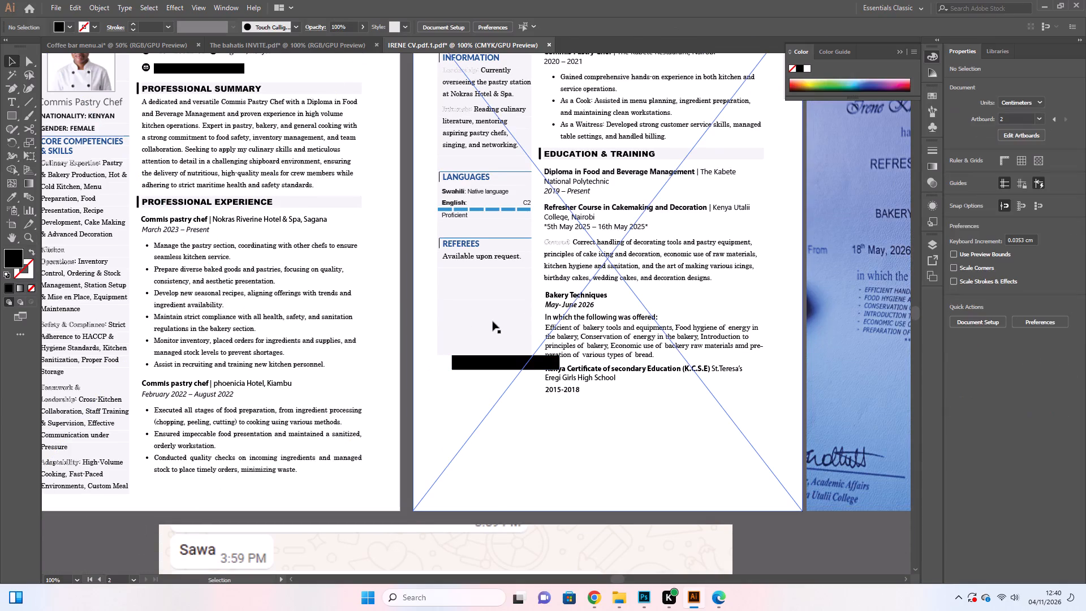
pyautogui.moveTo(486, 358); pyautogui.dragTo(250, 376)
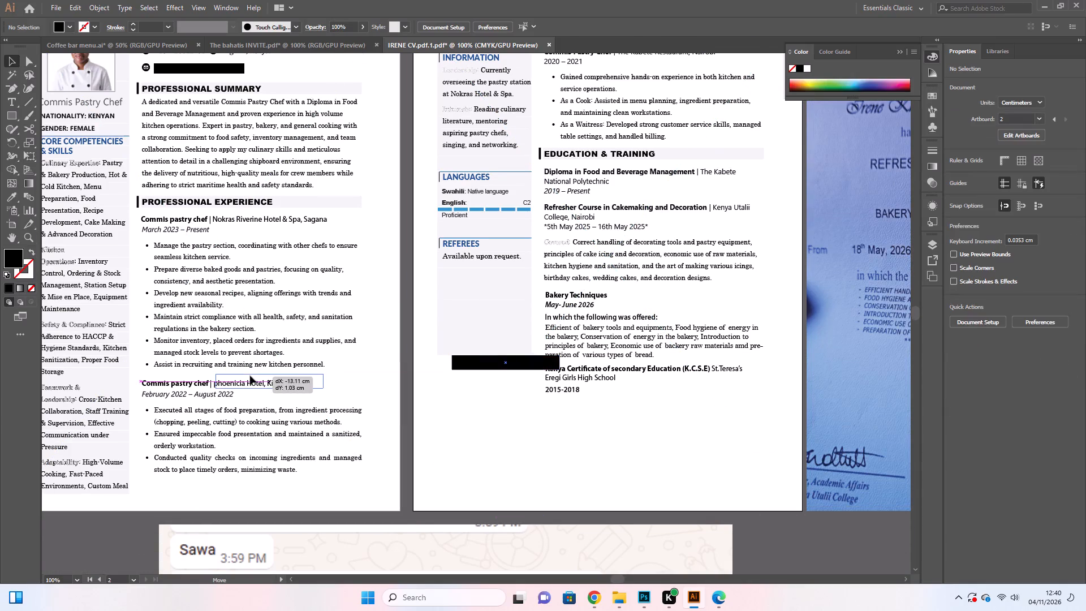
pyautogui.moveTo(250, 376); pyautogui.dragTo(248, 377)
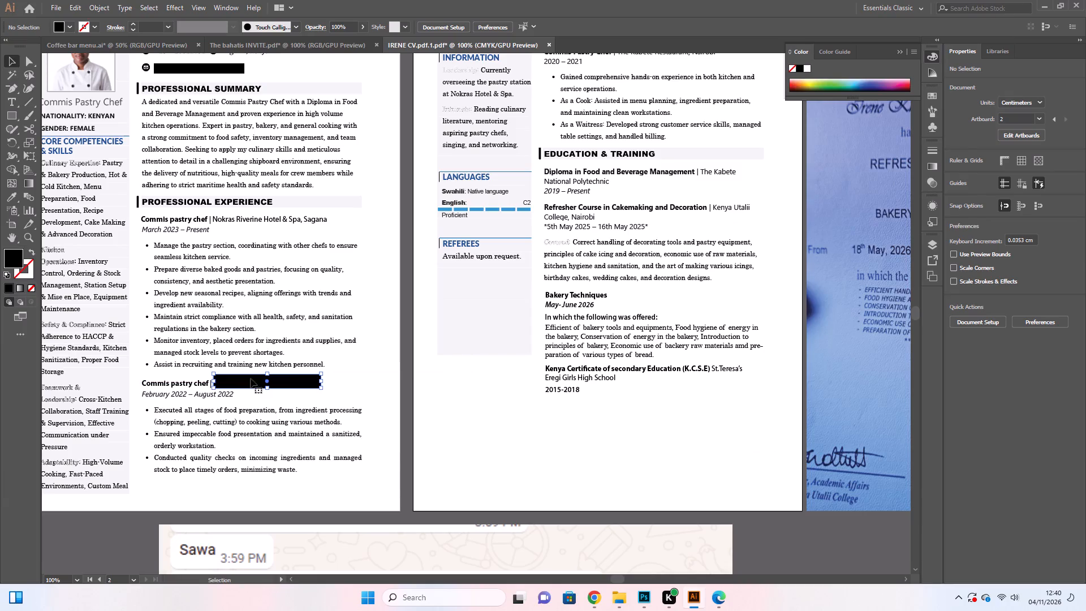
pyautogui.click(13, 194)
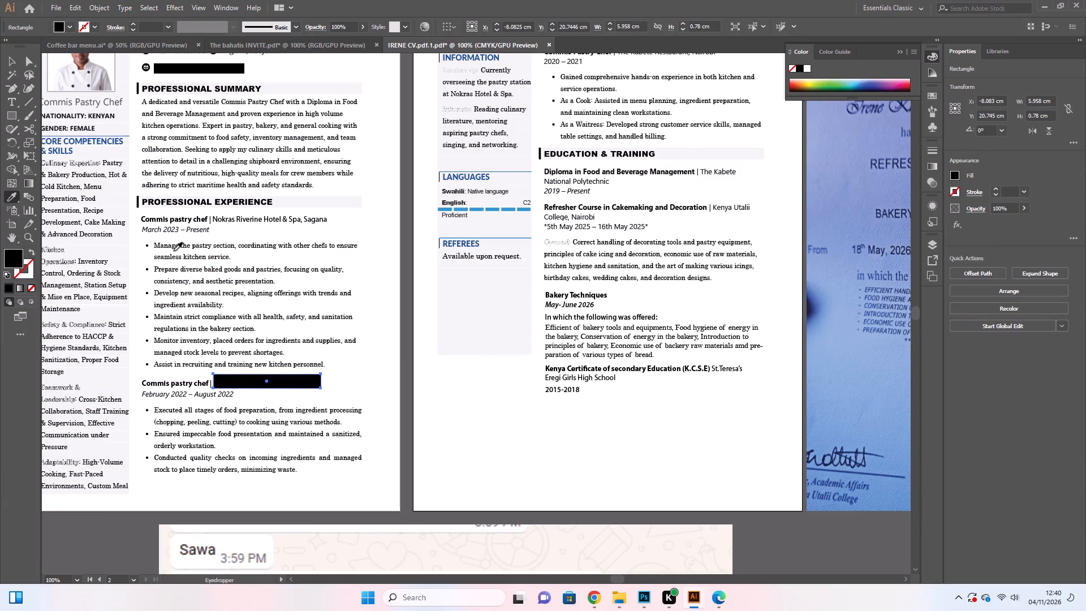
pyautogui.click(365, 366)
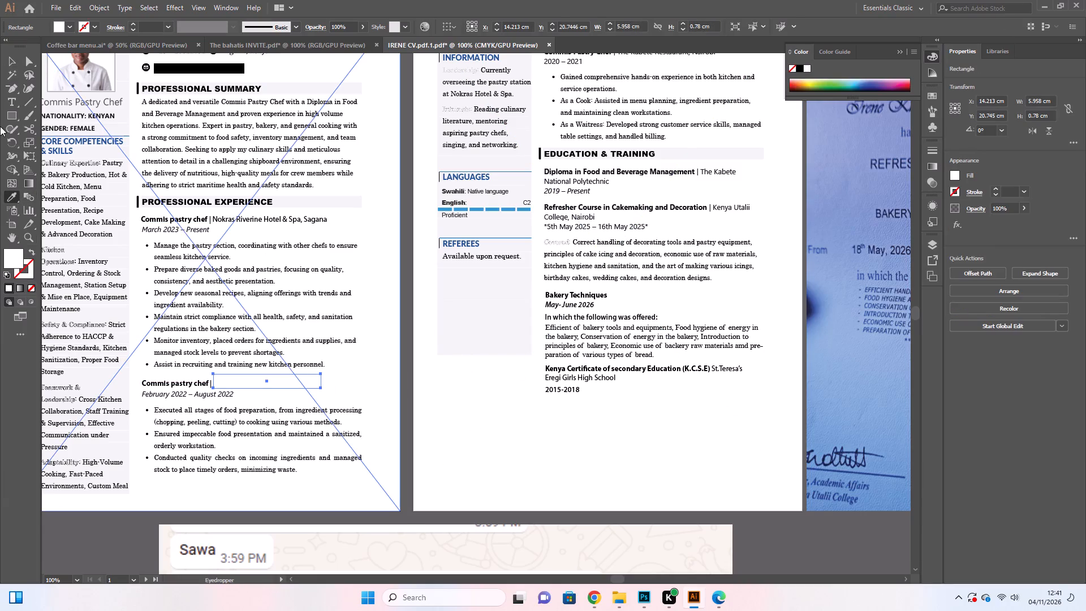
pyautogui.click(10, 59)
pyautogui.click(139, 531)
# Place the Riverine Hotel note after "Commis pastry chef |" in the first page's second job heading, bringing it in front of the white cover.
pyautogui.scroll(6, 209, 487)
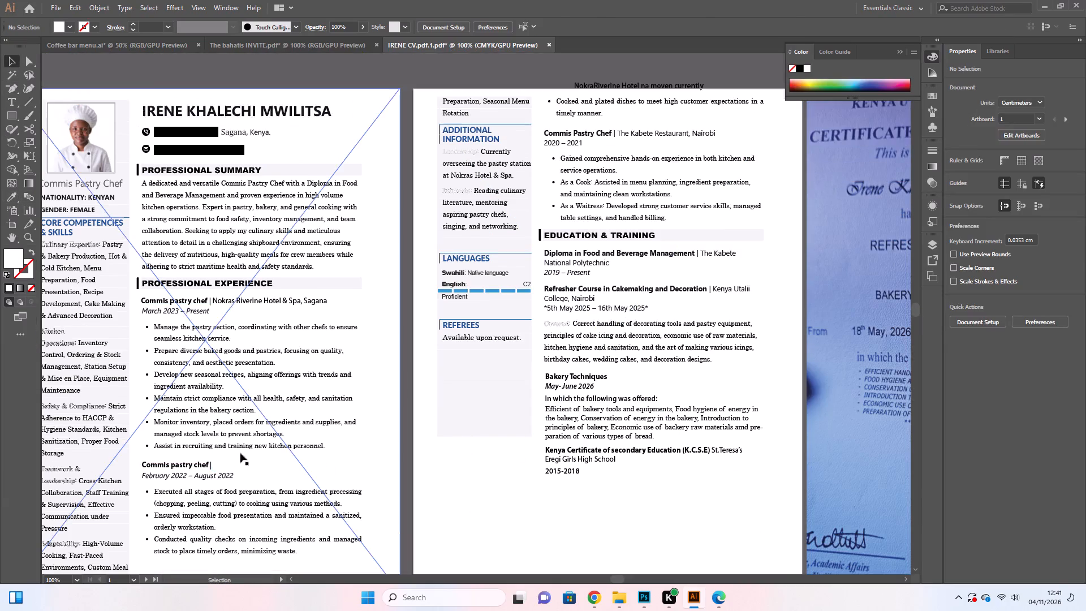
pyautogui.scroll(4, 561, 239)
pyautogui.click(609, 137)
pyautogui.moveTo(633, 137); pyautogui.dragTo(597, 200)
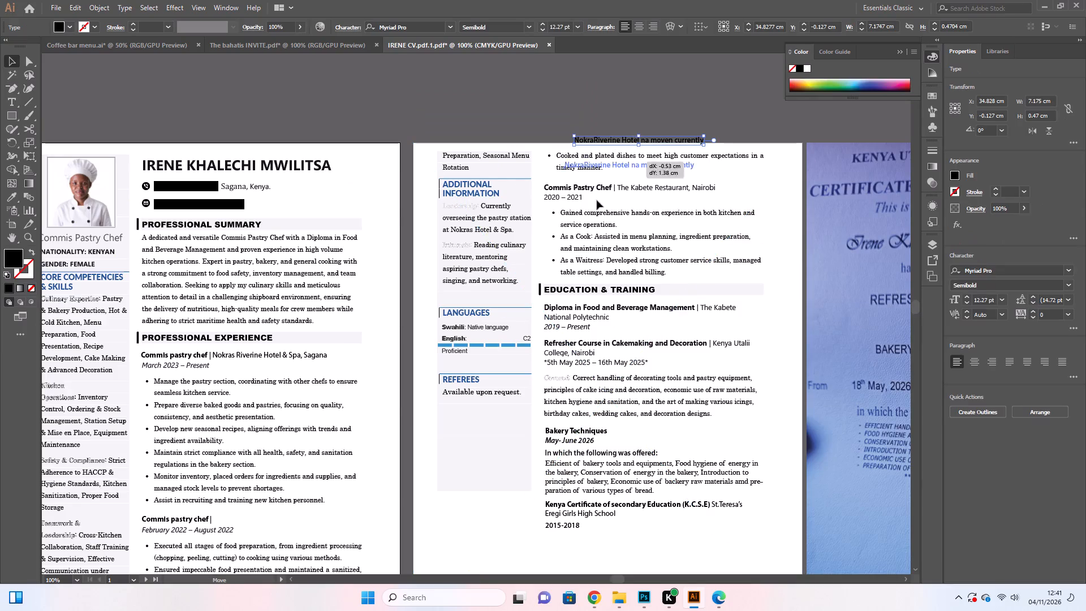
pyautogui.moveTo(597, 200); pyautogui.dragTo(273, 518)
pyautogui.scroll(-6, 273, 529)
pyautogui.rightClick(298, 450)
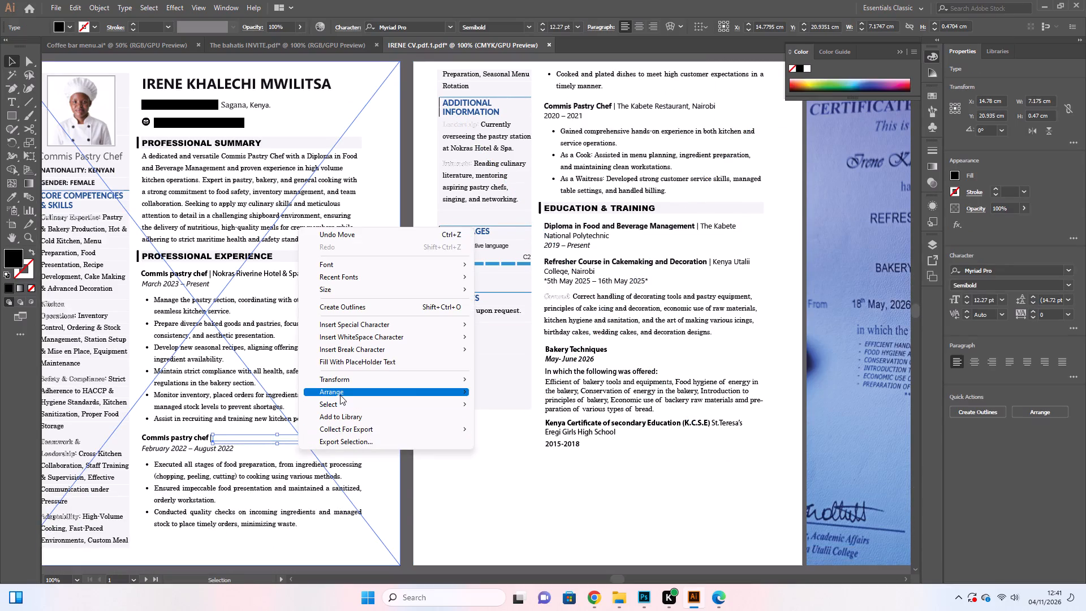
pyautogui.click(485, 394)
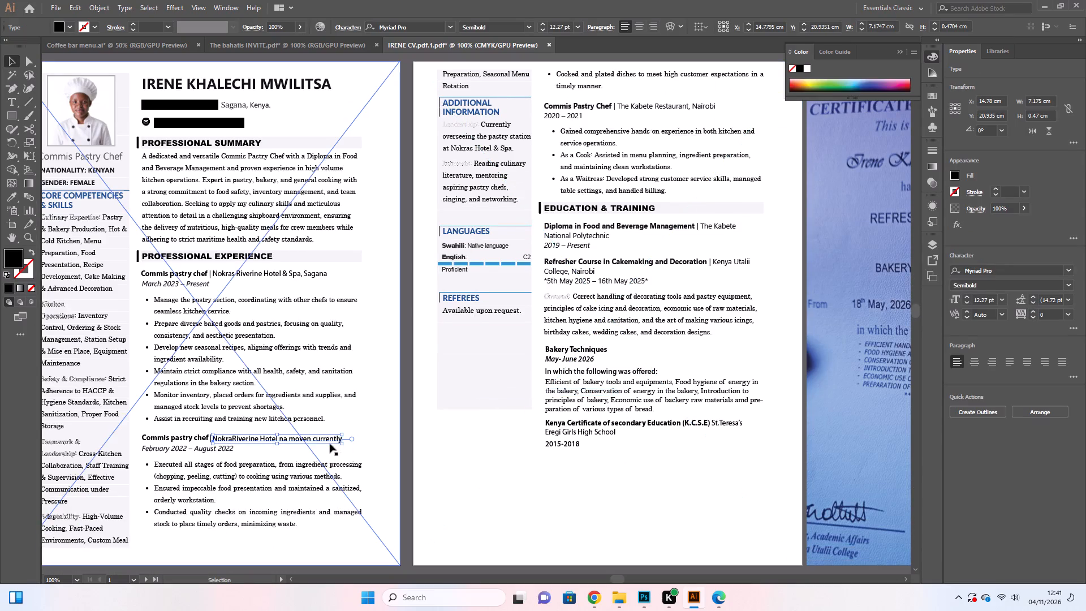
pyautogui.press('Up')
pyautogui.press('Right')
pyautogui.press('Right')
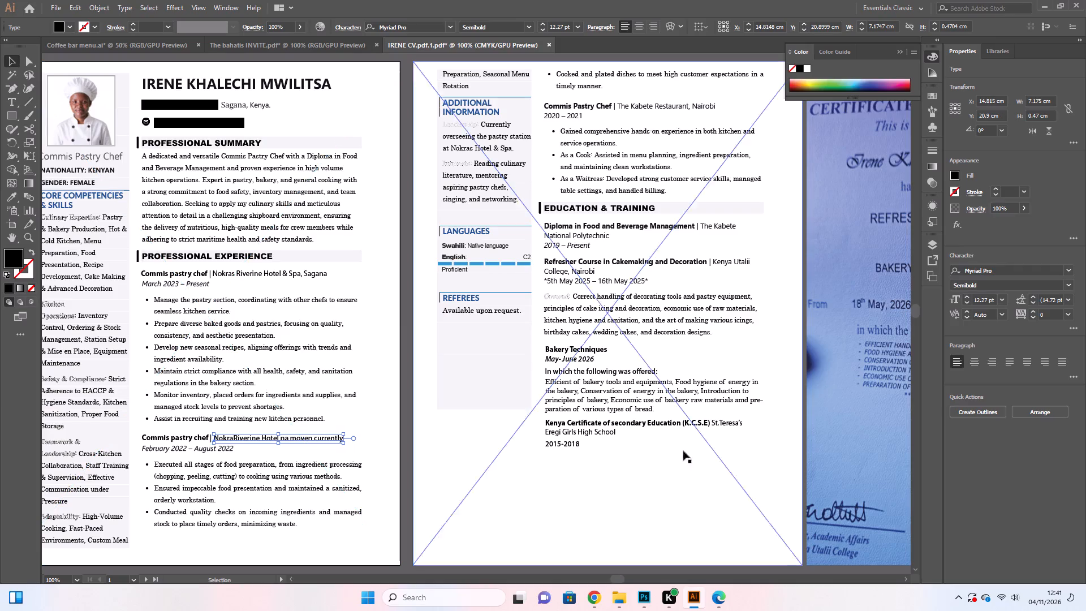
# Set the Riverine Hotel note's font style to Regular.
pyautogui.click(1072, 284)
pyautogui.click(981, 358)
pyautogui.scroll(-3, 395, 495)
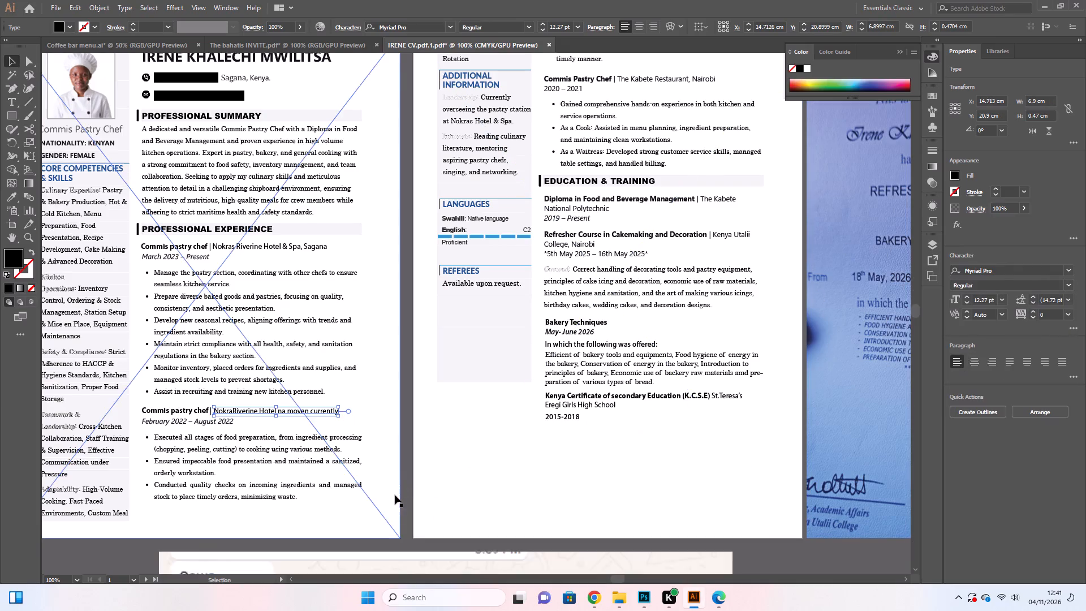
pyautogui.scroll(-3, 395, 495)
pyautogui.click(360, 494)
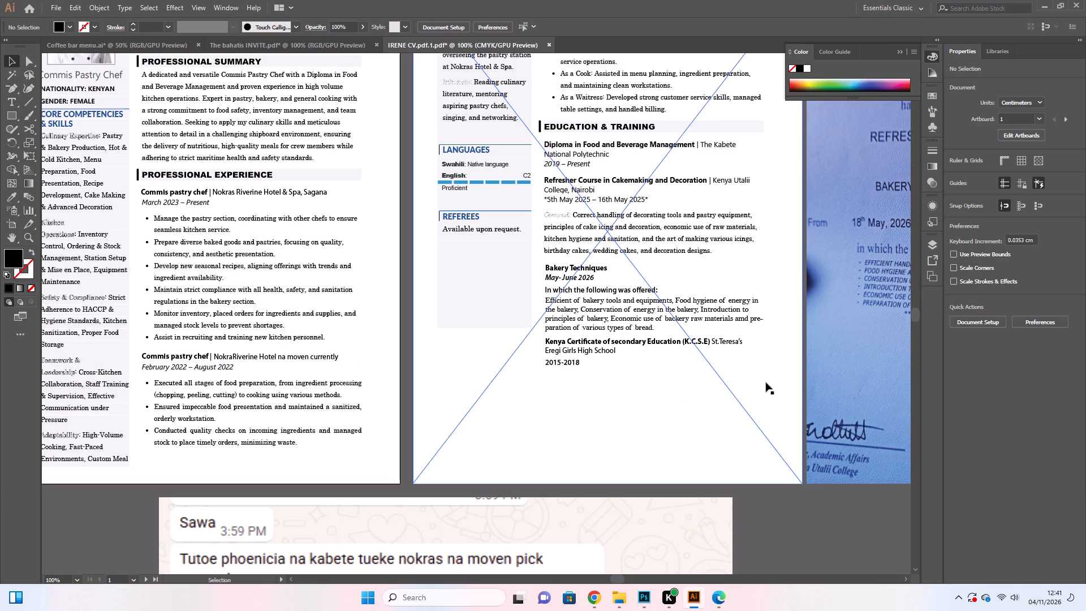
# Capture a screenshot of the Professional Experience section on the first CV page.
pyautogui.press('shift+super+s')
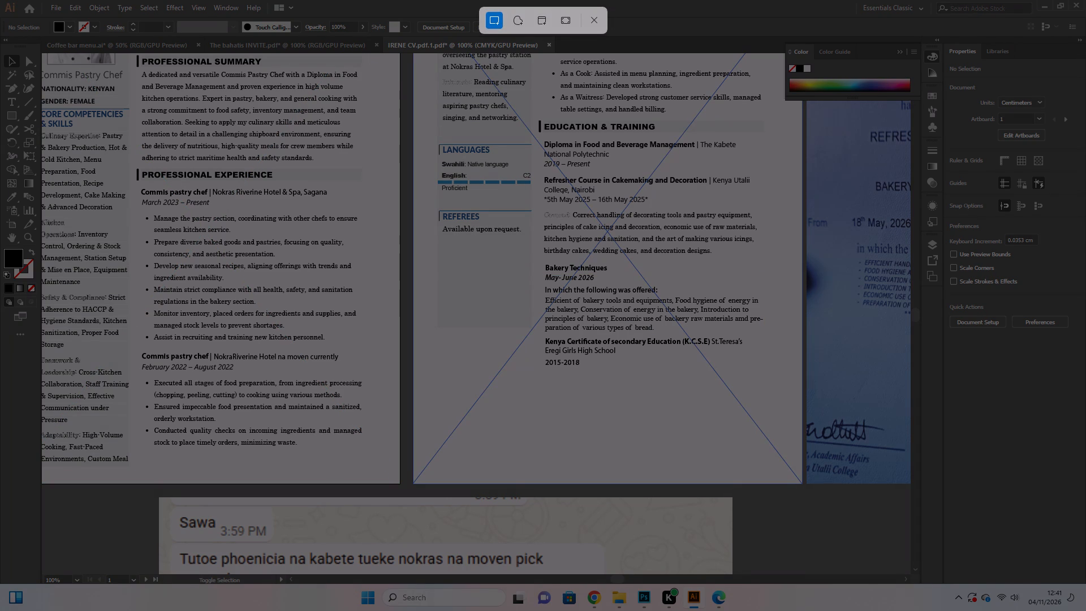
pyautogui.moveTo(131, 162); pyautogui.dragTo(164, 184)
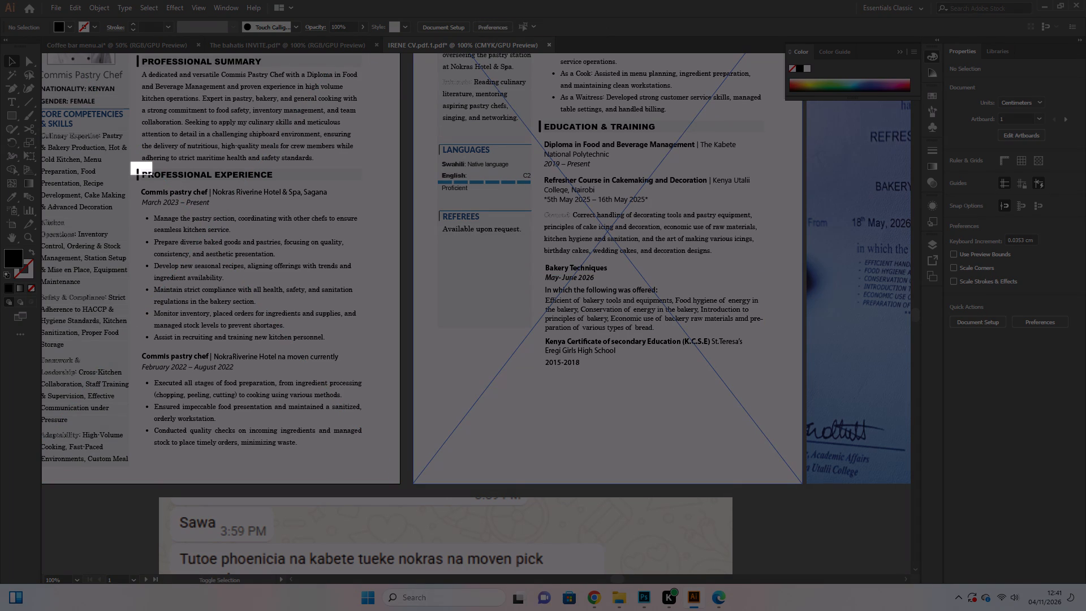
pyautogui.moveTo(164, 184); pyautogui.dragTo(393, 469)
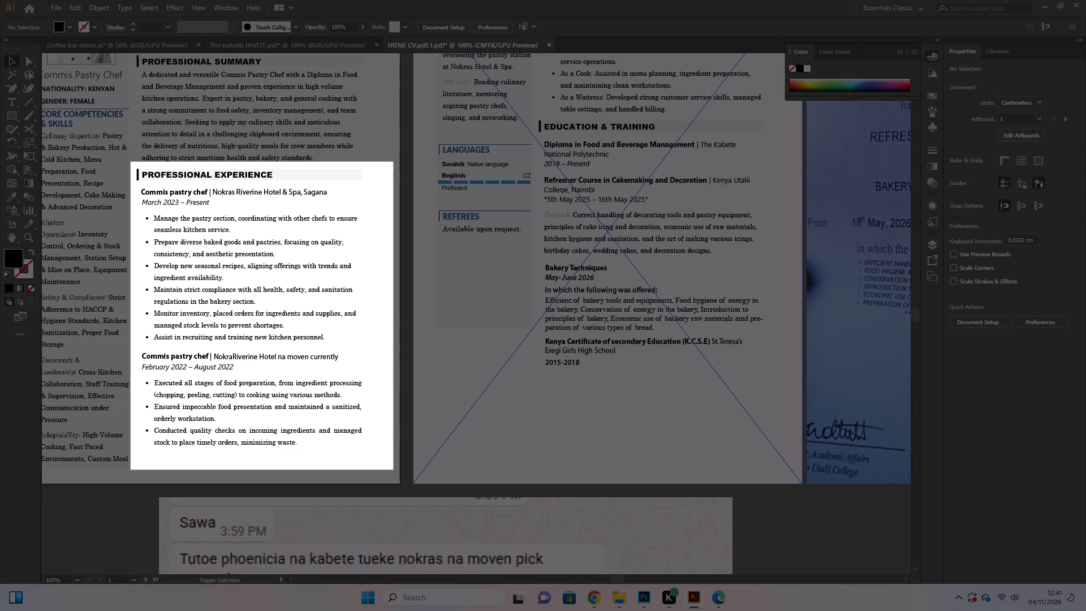
pyautogui.moveTo(393, 469); pyautogui.dragTo(394, 471)
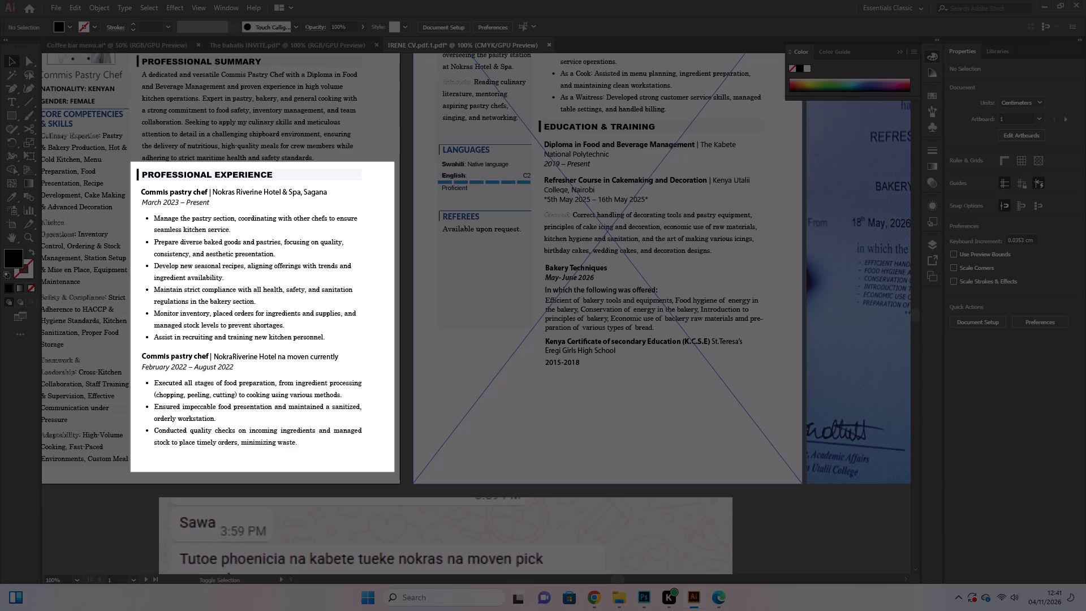
pyautogui.moveTo(394, 471); pyautogui.dragTo(389, 471)
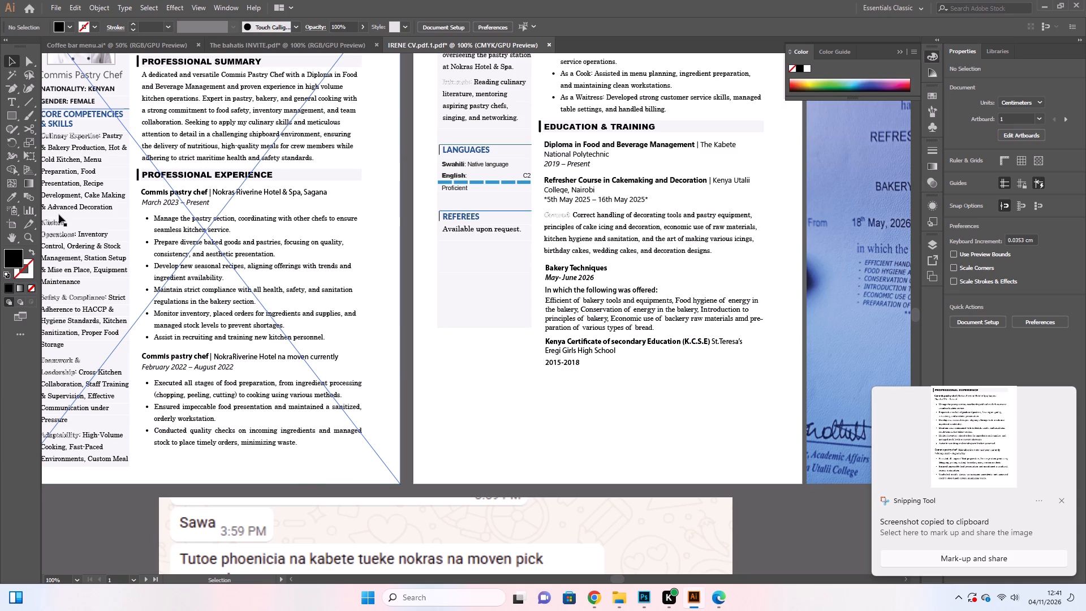
# Replace "na" with "&" in the second job heading so it reads "NokraRiverine Hotel & moven currently".
pyautogui.click(9, 105)
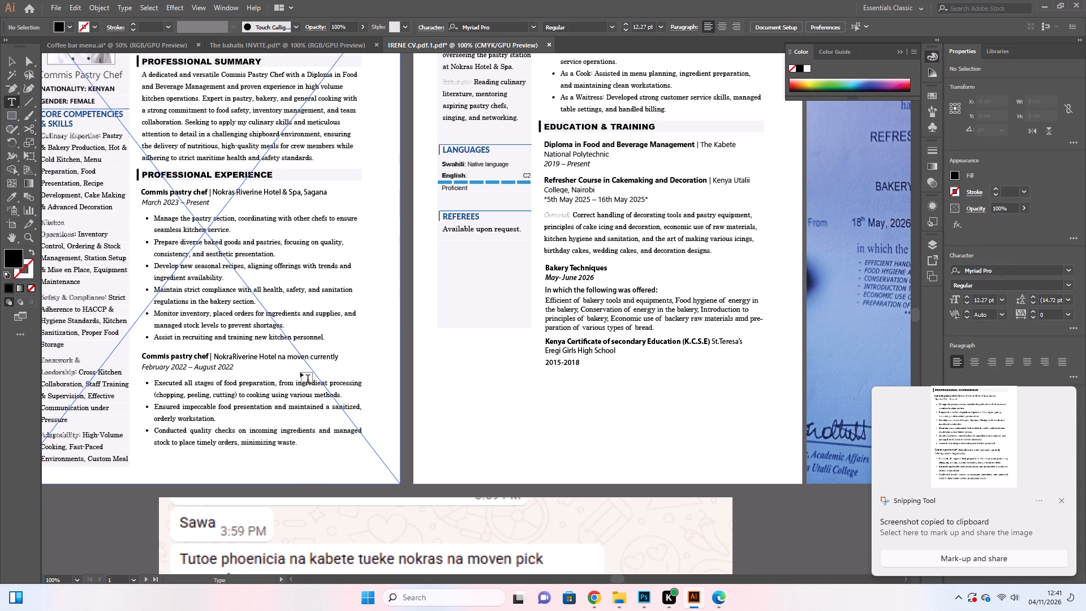
pyautogui.click(286, 356)
pyautogui.press('BackSpace')
pyautogui.press('BackSpace')
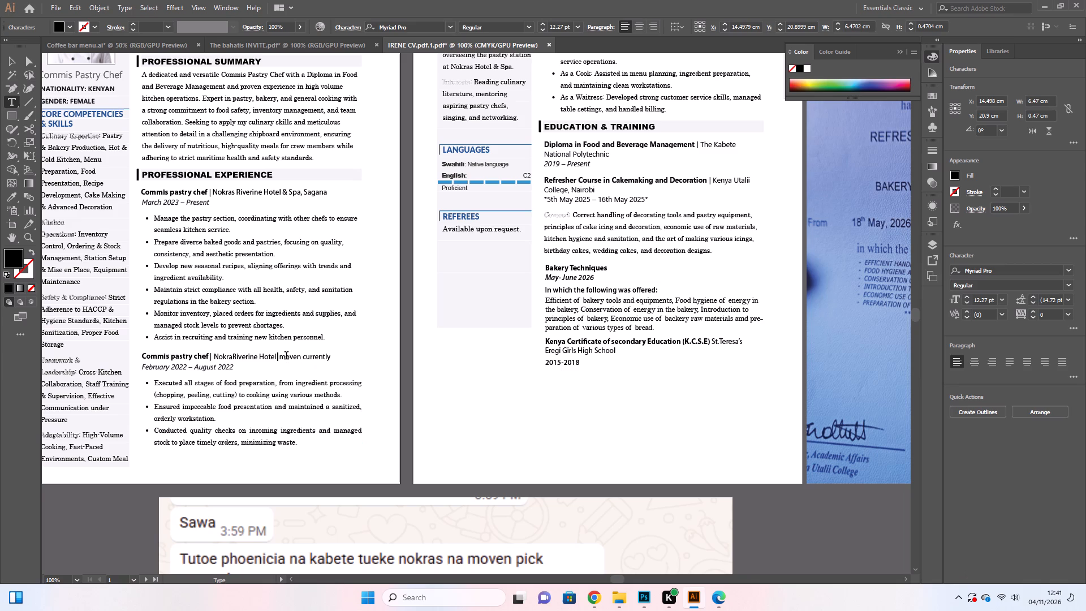
pyautogui.hotkey('shift', '&')
# Start a new screen capture of the edited CV.
pyautogui.press('shift+super+s')
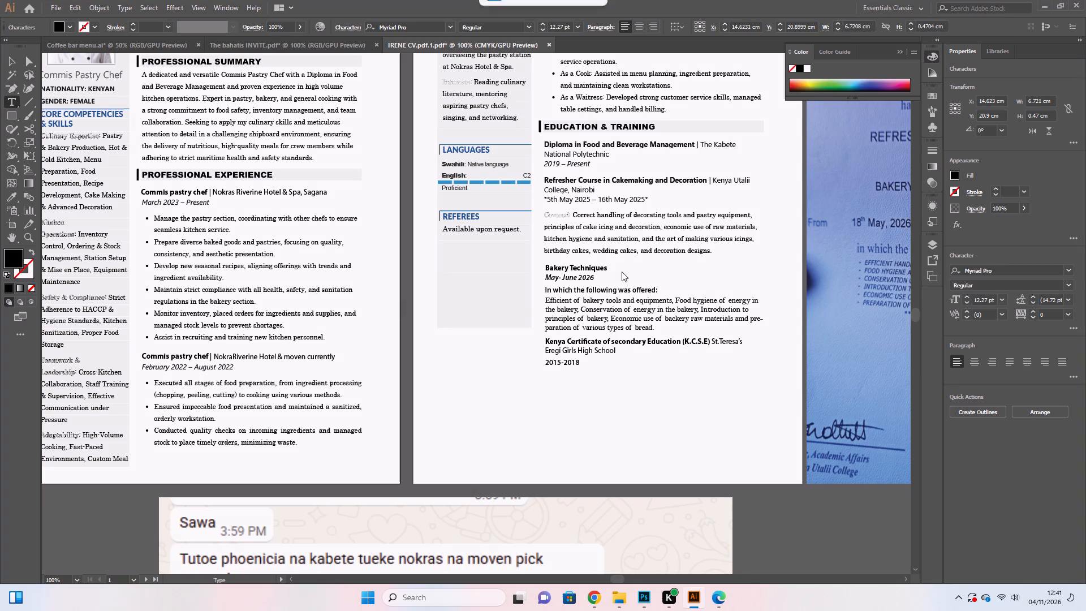
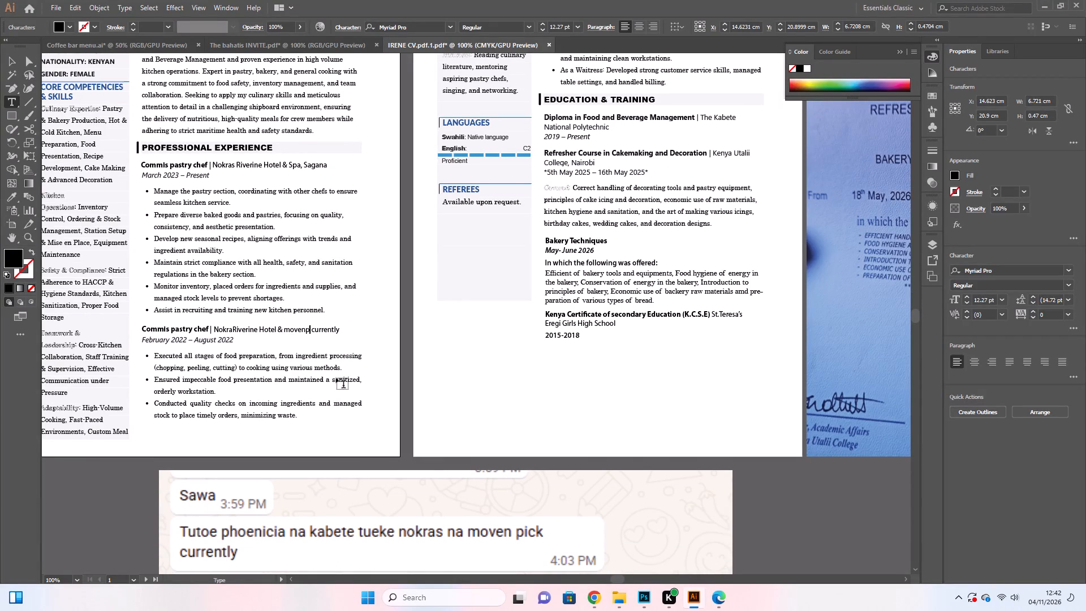
# Complete the hotel name as "movenpick" in the second Commis pastry chef heading and leave text editing.
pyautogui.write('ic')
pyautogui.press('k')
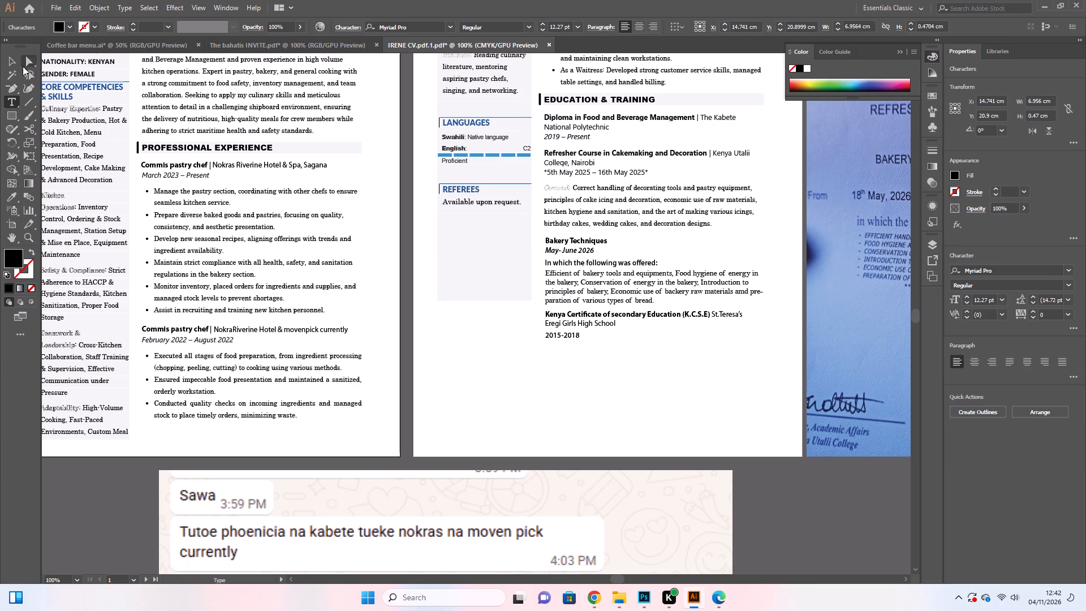
pyautogui.click(15, 62)
pyautogui.click(385, 330)
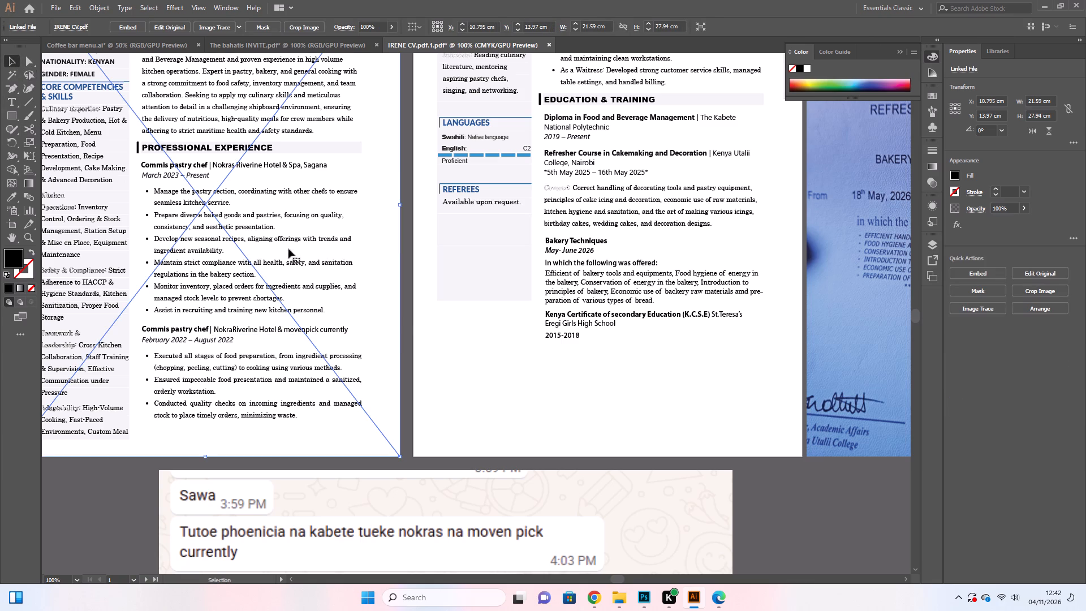
# Insert an opening parenthesis before "currently" in the second Commis pastry chef heading.
pyautogui.click(10, 104)
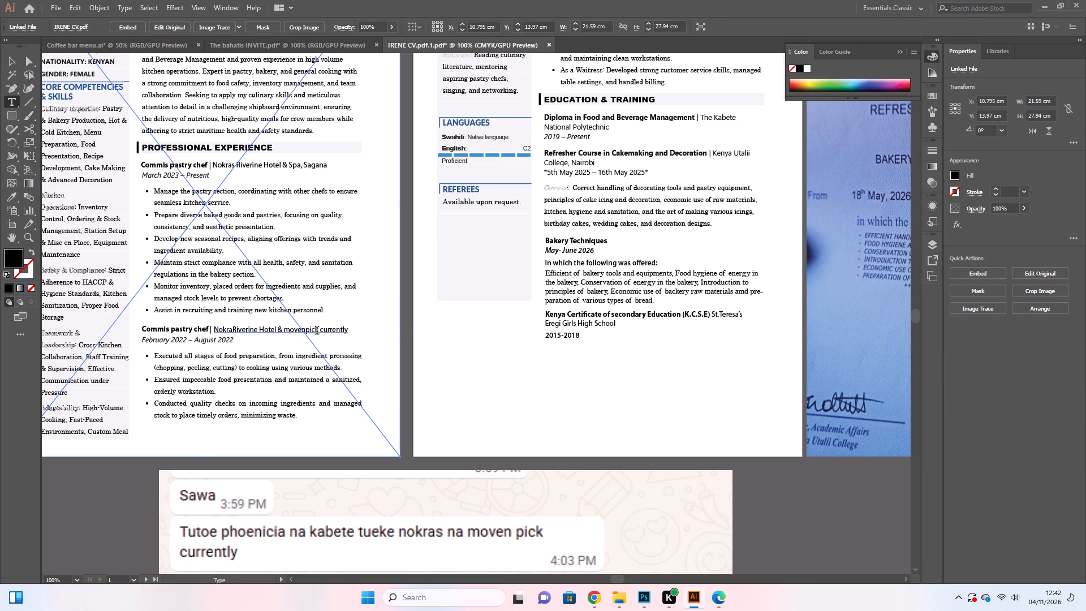
pyautogui.click(320, 332)
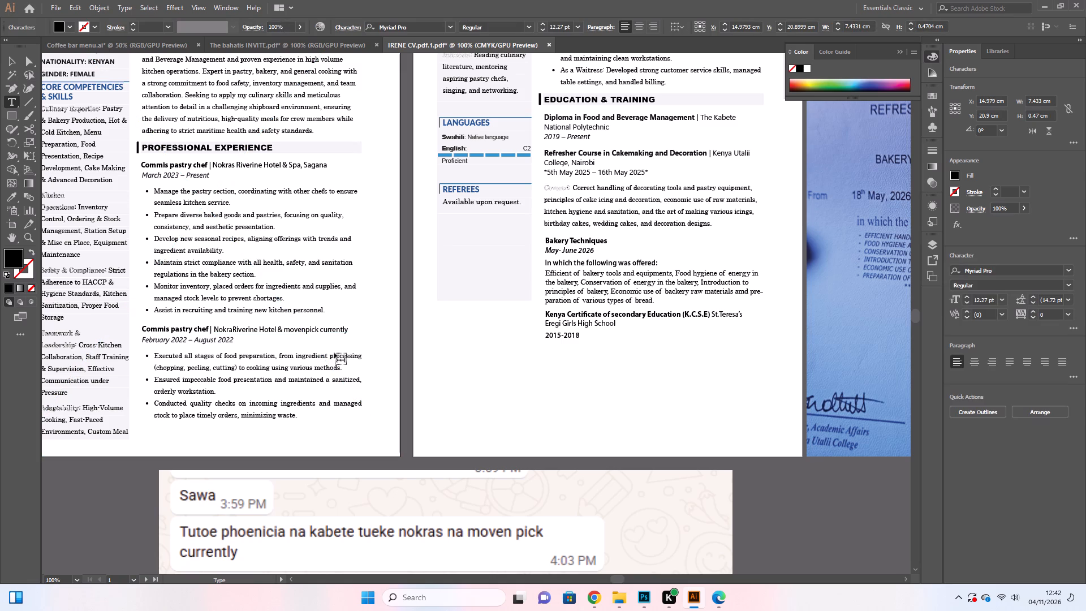
pyautogui.hotkey('shift', '(')
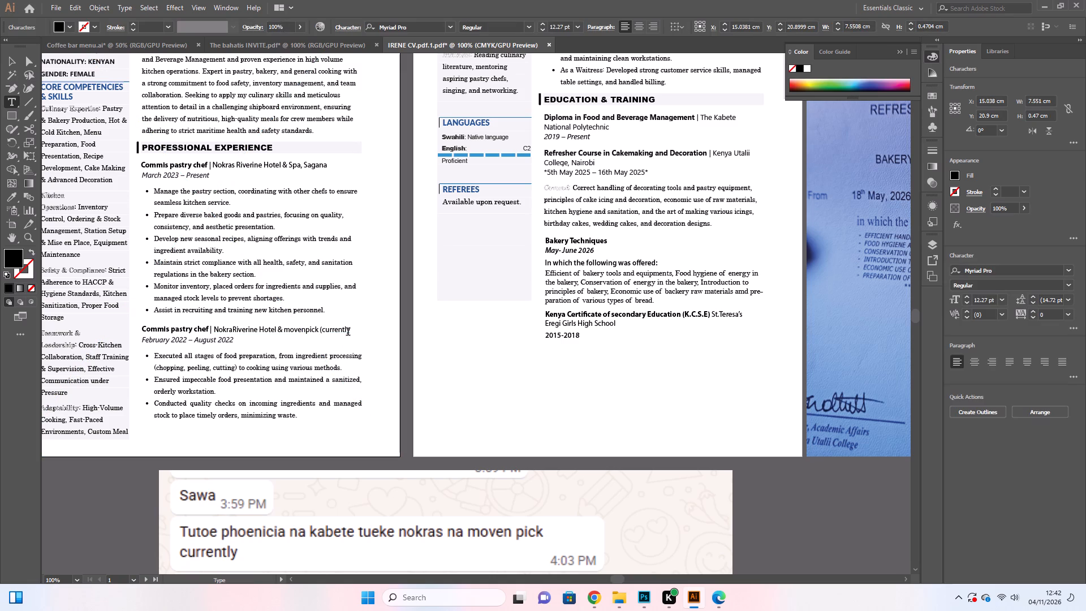
# Add a closing parenthesis after "(currently" in the second job heading under Professional Experience.
pyautogui.click(350, 333)
pyautogui.hotkey('shift', ')')
pyautogui.click(12, 62)
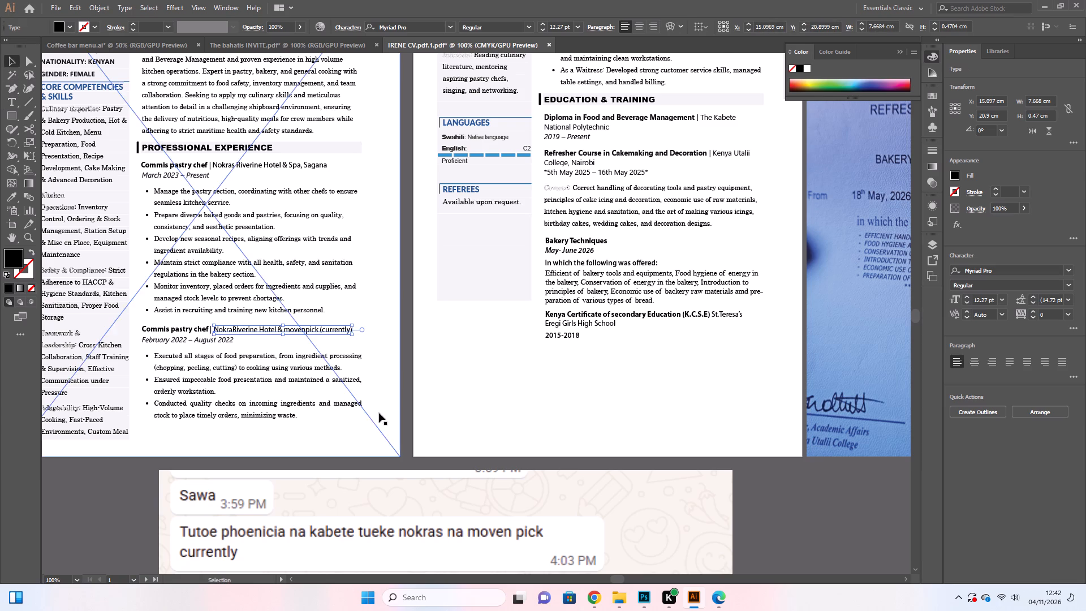
pyautogui.click(434, 462)
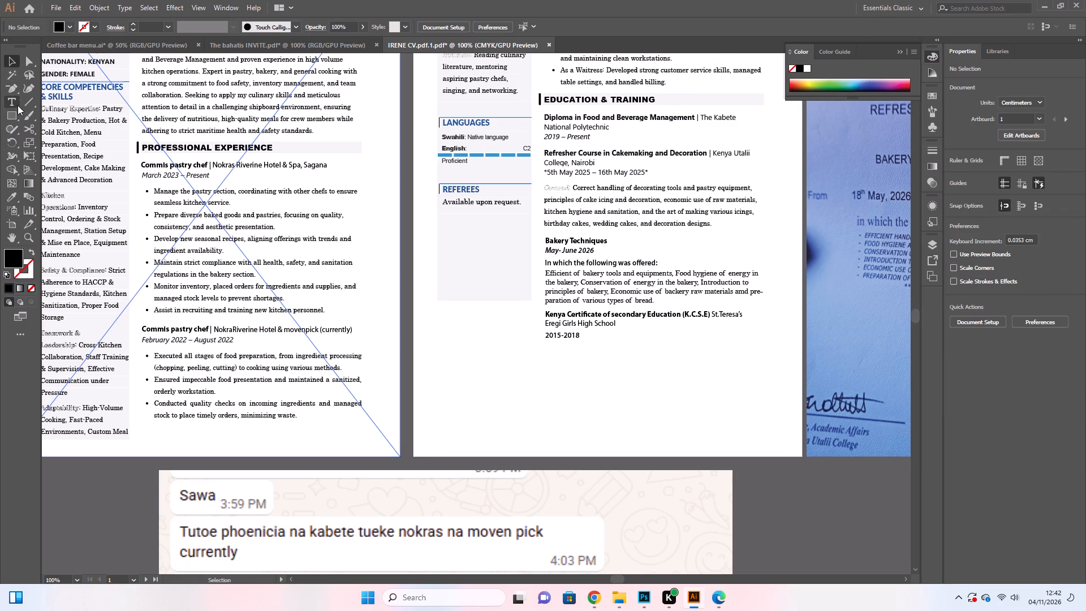
# Set the font style of "(currently)" in the second job heading to Semibold.
pyautogui.moveTo(14, 98); pyautogui.dragTo(20, 102)
pyautogui.moveTo(320, 329); pyautogui.dragTo(356, 333)
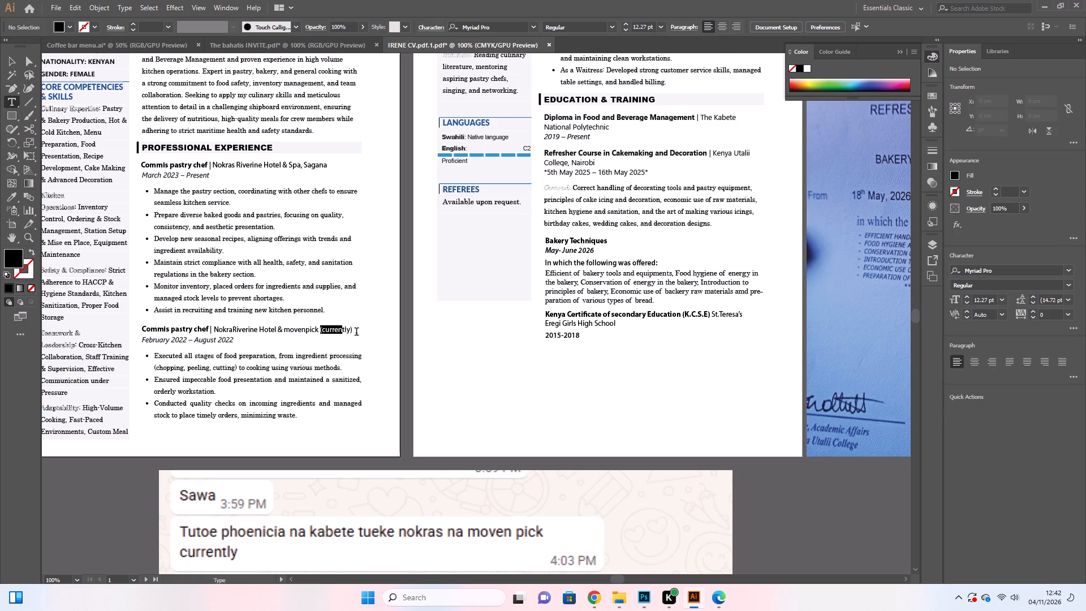
pyautogui.moveTo(356, 333); pyautogui.dragTo(386, 333)
pyautogui.click(1071, 286)
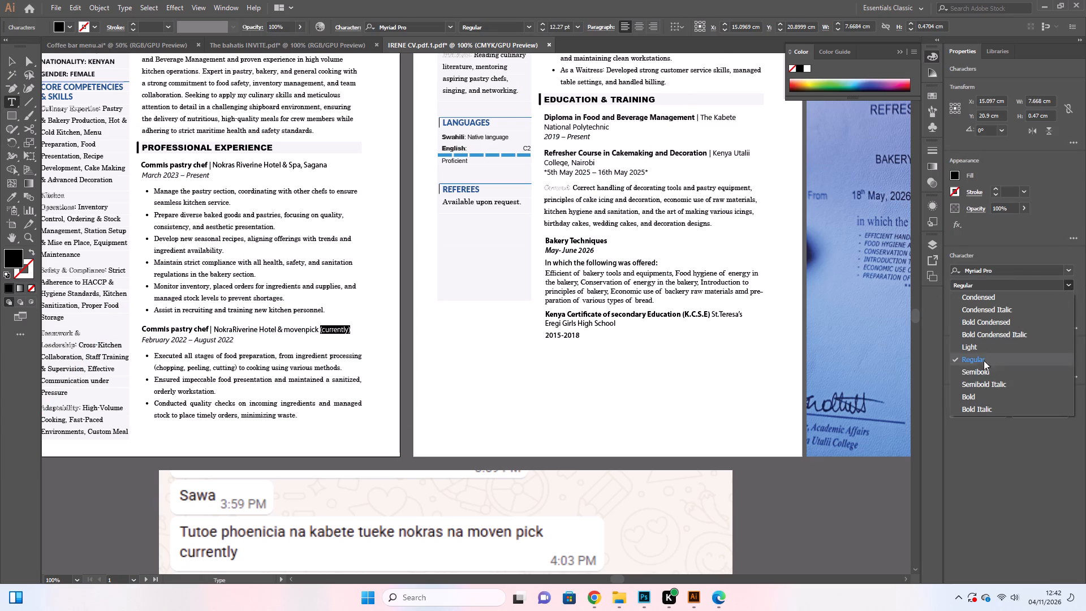
pyautogui.click(981, 369)
pyautogui.click(10, 59)
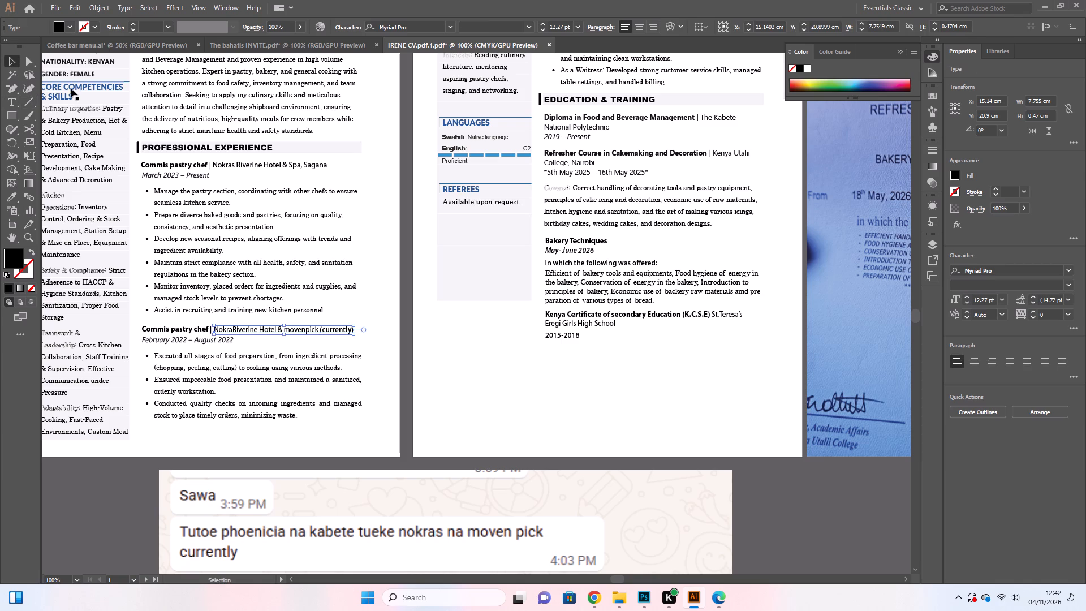
pyautogui.click(436, 454)
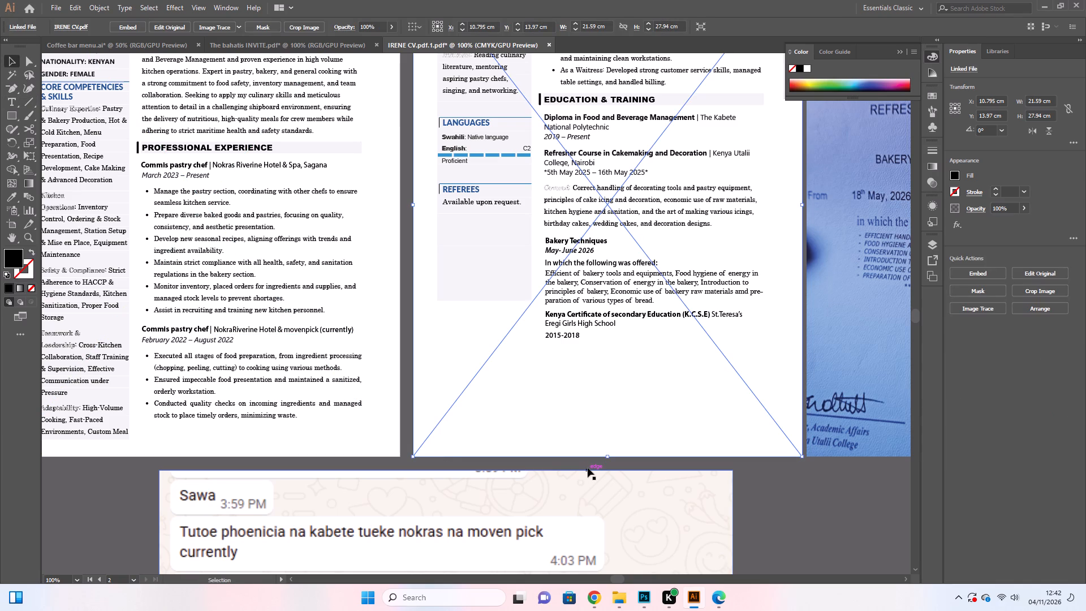
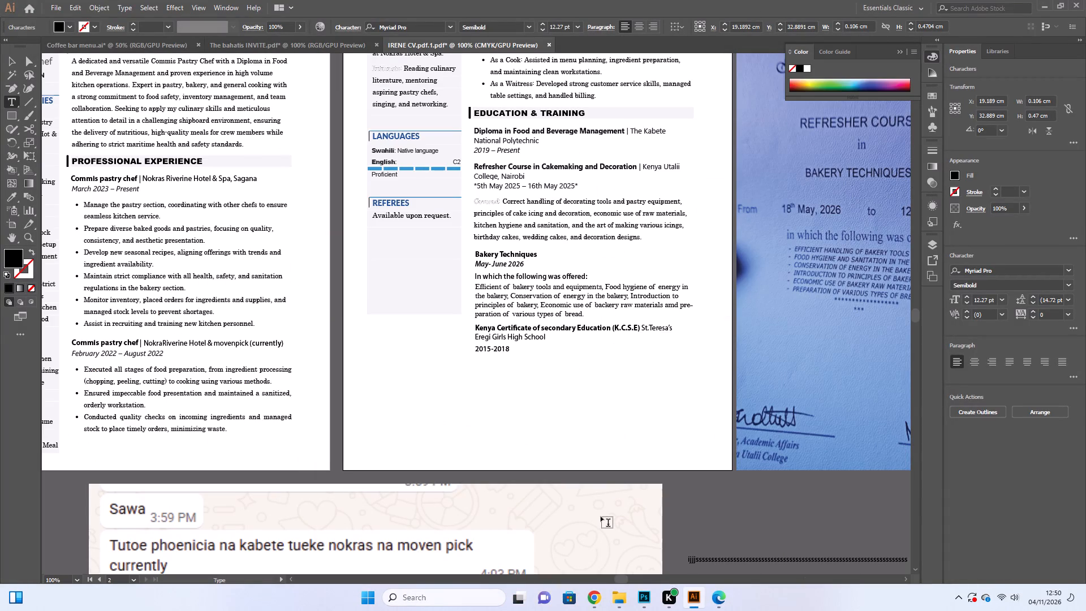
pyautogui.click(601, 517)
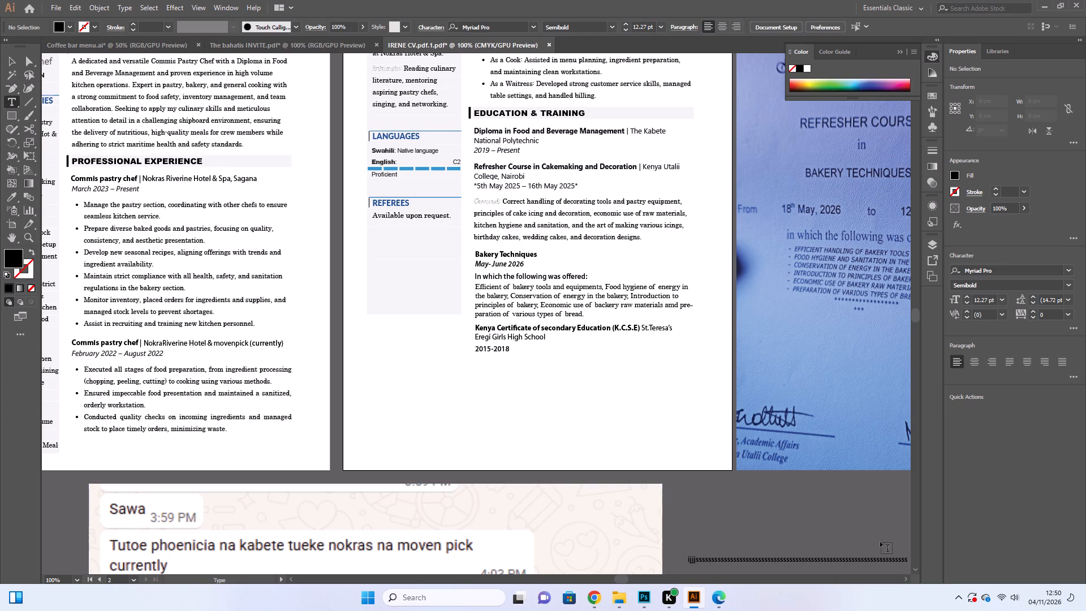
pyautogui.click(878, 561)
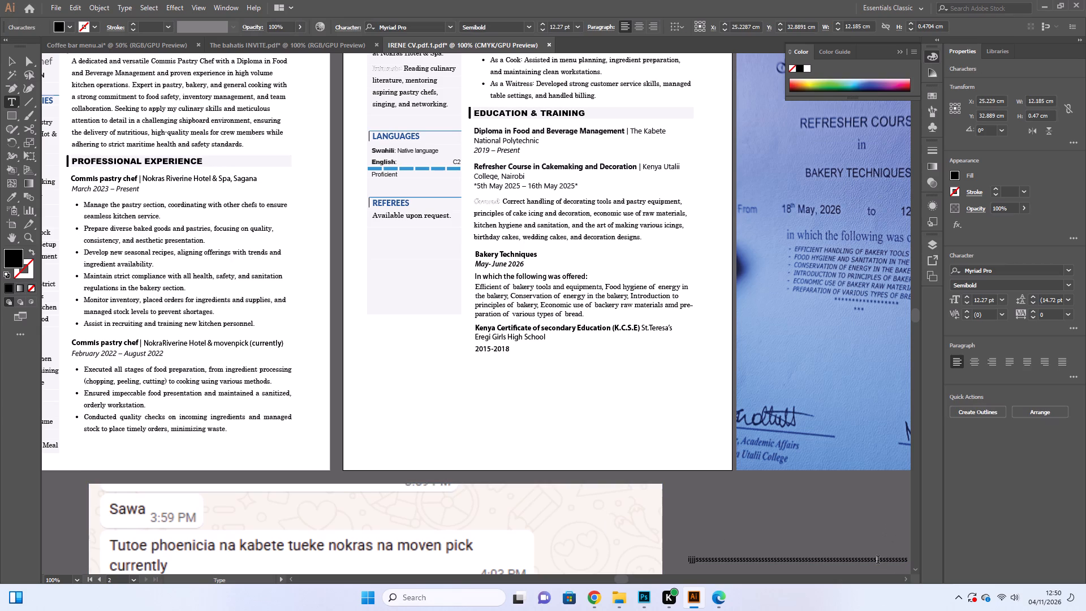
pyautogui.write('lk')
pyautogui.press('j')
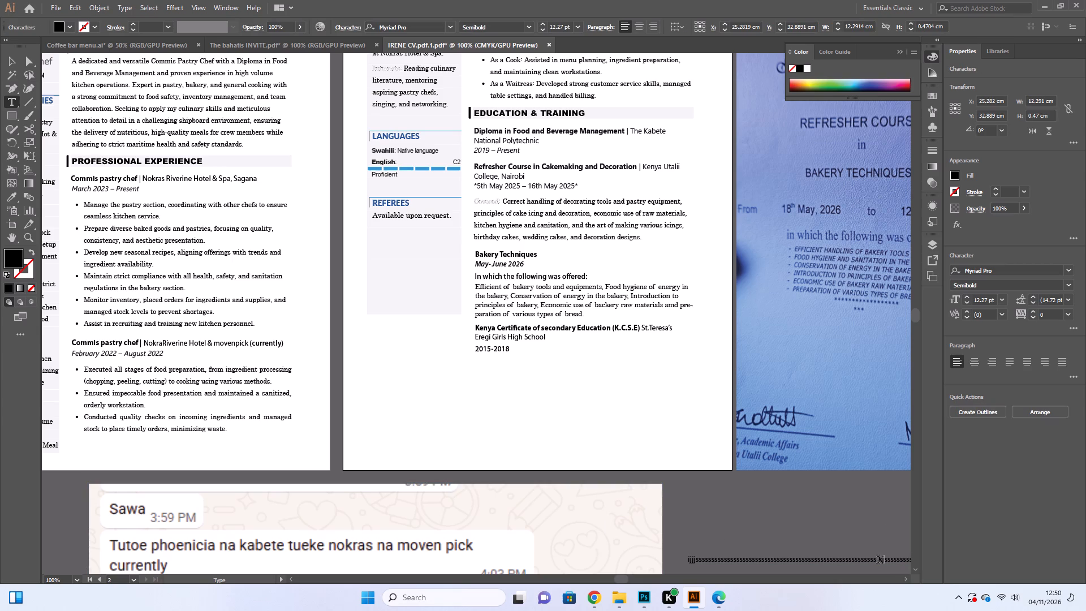
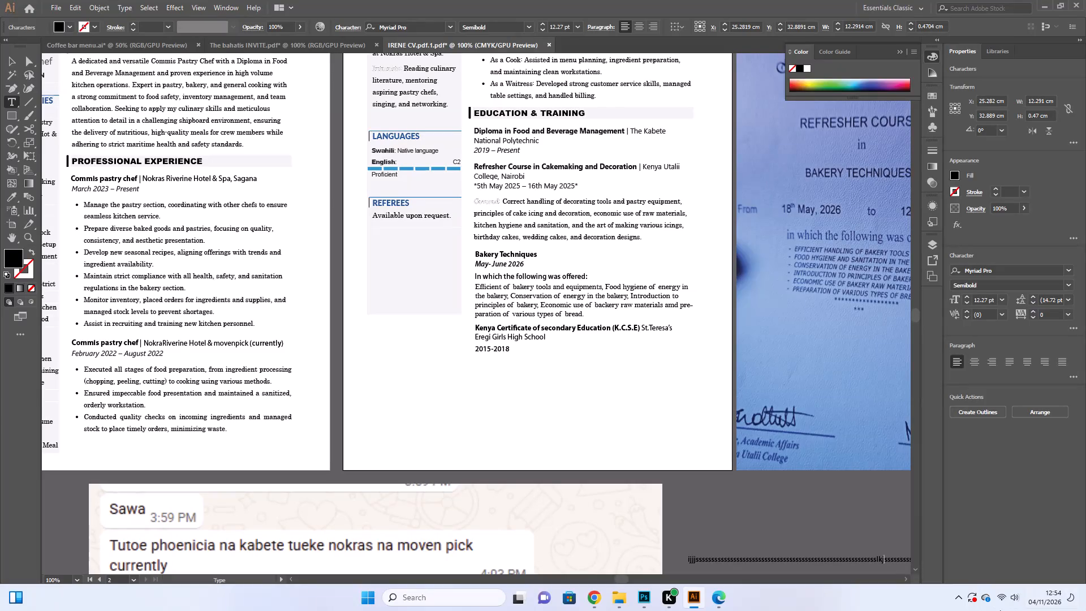
# Open the course description paragraph under Bakery Techniques in Education & Training for text editing.
pyautogui.click(568, 285)
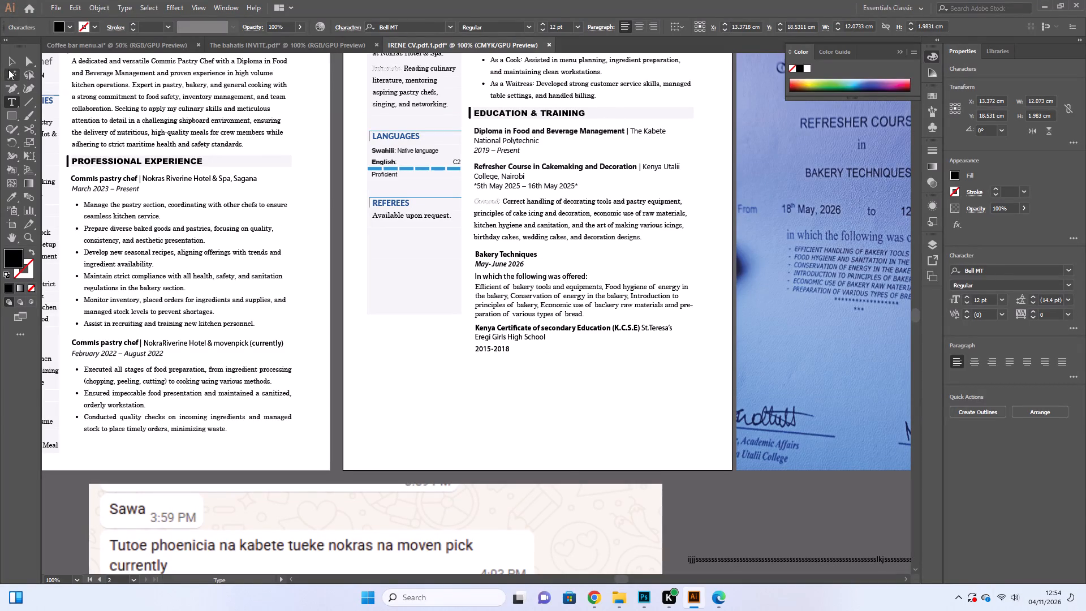
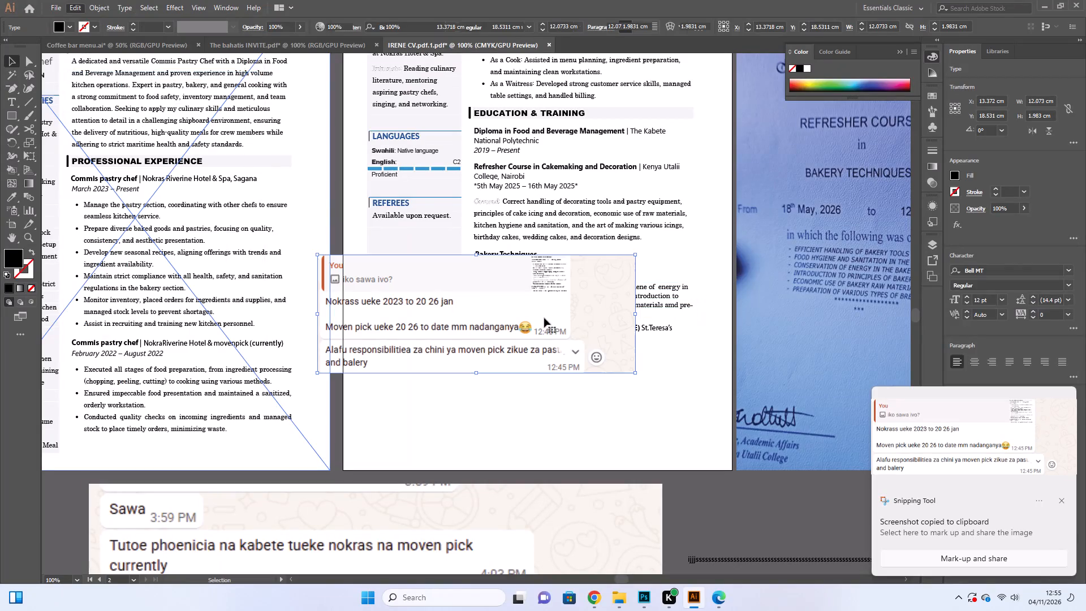
# Replace the old chat screenshot below the artboards with the newly pasted one showing the Nokrass and Moven pick dates.
pyautogui.scroll(-8, 545, 318)
pyautogui.moveTo(398, 201); pyautogui.dragTo(469, 419)
pyautogui.click(297, 447)
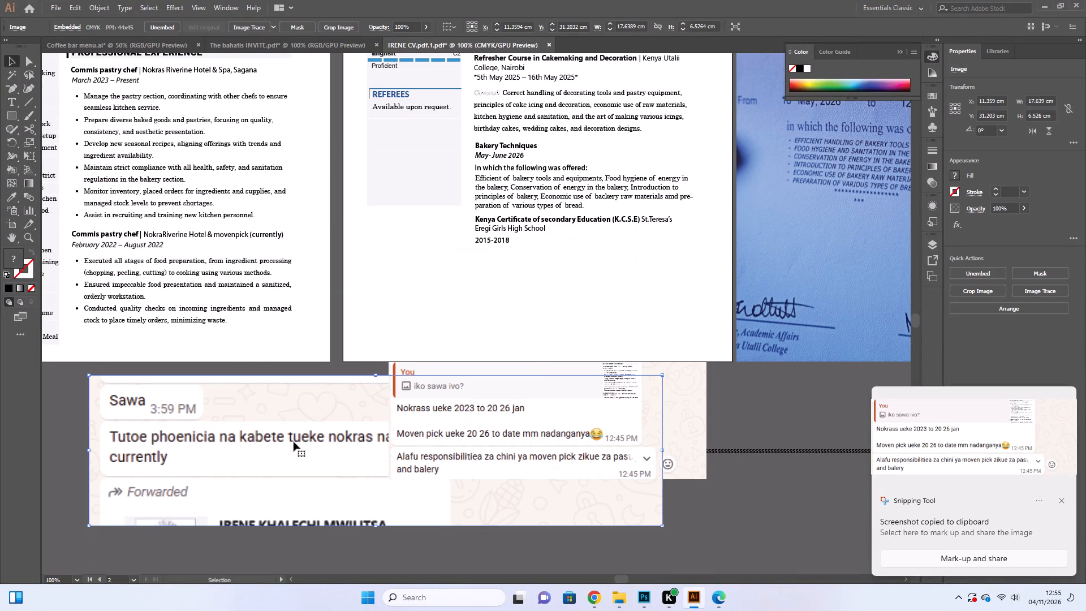
pyautogui.press('BackSpace')
pyautogui.moveTo(512, 434); pyautogui.dragTo(263, 442)
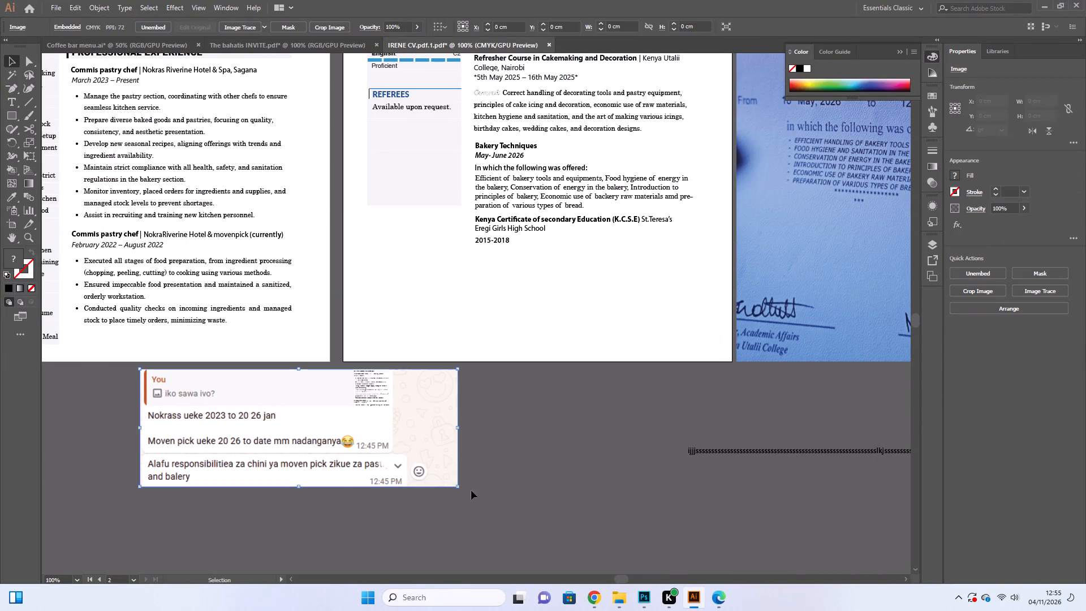
# Save the CV as an Adobe PDF named "IRENE CV.pdf.1.pdf" in the Downloads folder, covering all artboards.
pyautogui.moveTo(628, 579); pyautogui.dragTo(610, 571)
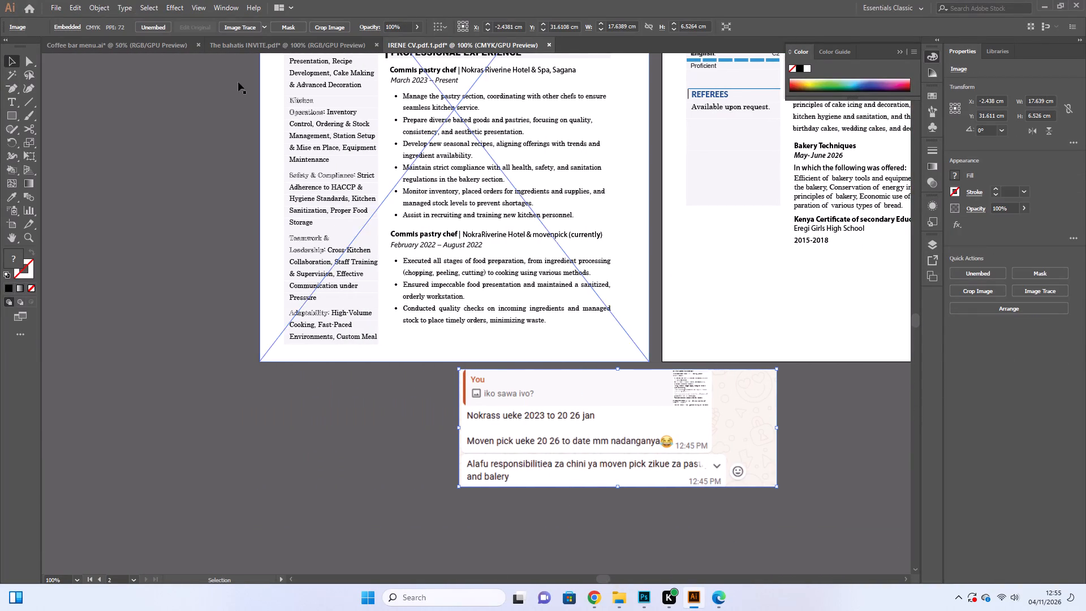
pyautogui.click(55, 11)
pyautogui.click(75, 110)
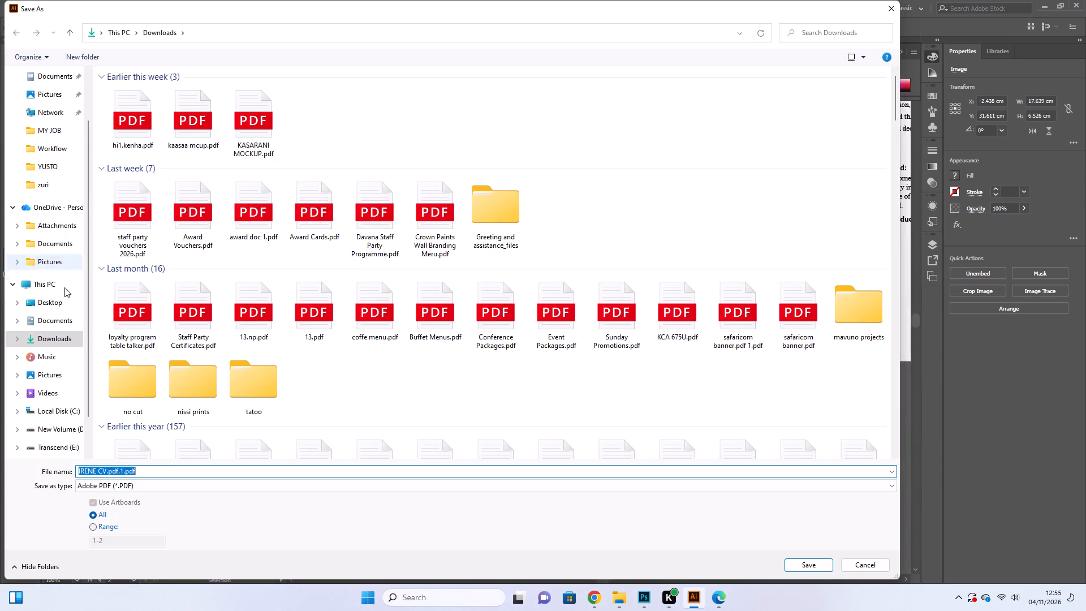
pyautogui.click(50, 338)
pyautogui.click(800, 571)
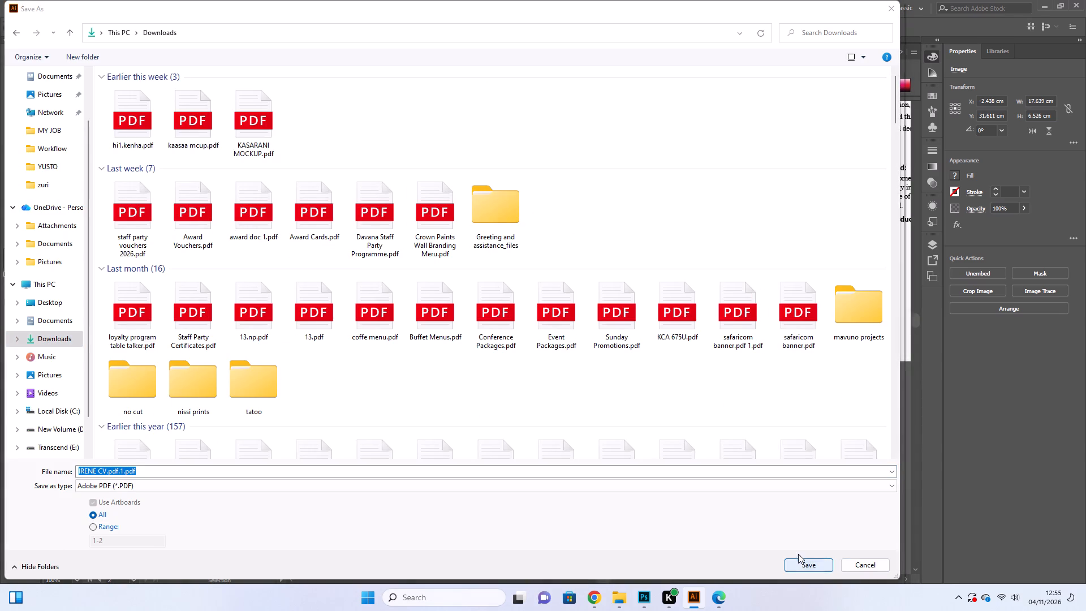
pyautogui.click(590, 338)
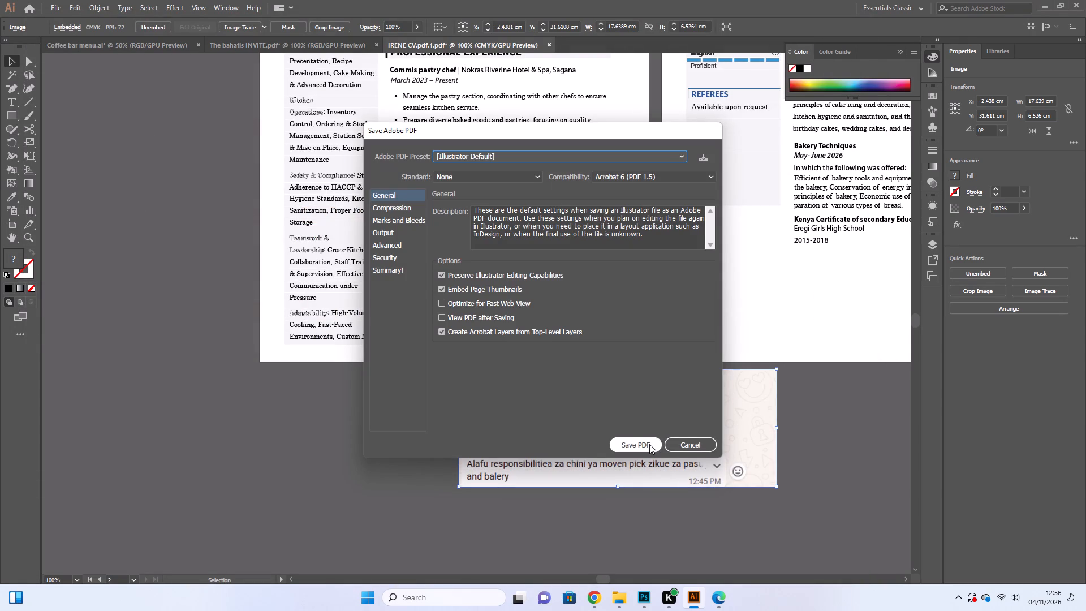
# Save the CV as an Adobe PDF using the Illustrator Default preset.
pyautogui.click(649, 444)
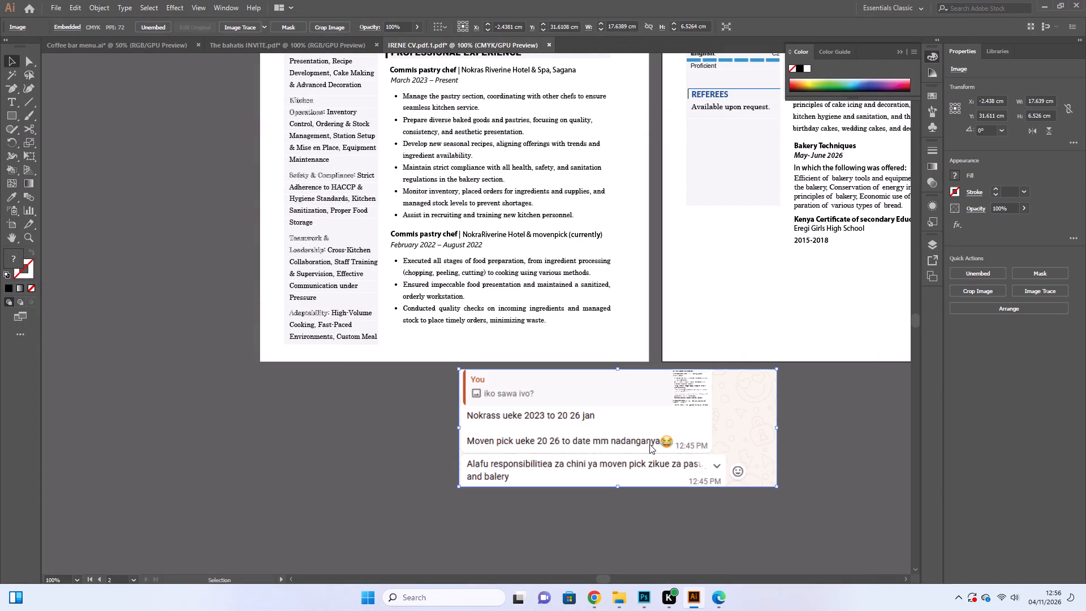
# Insert a space between "Nokra" and "Riverine" in the second job heading under Professional Experience.
pyautogui.scroll(3, 571, 343)
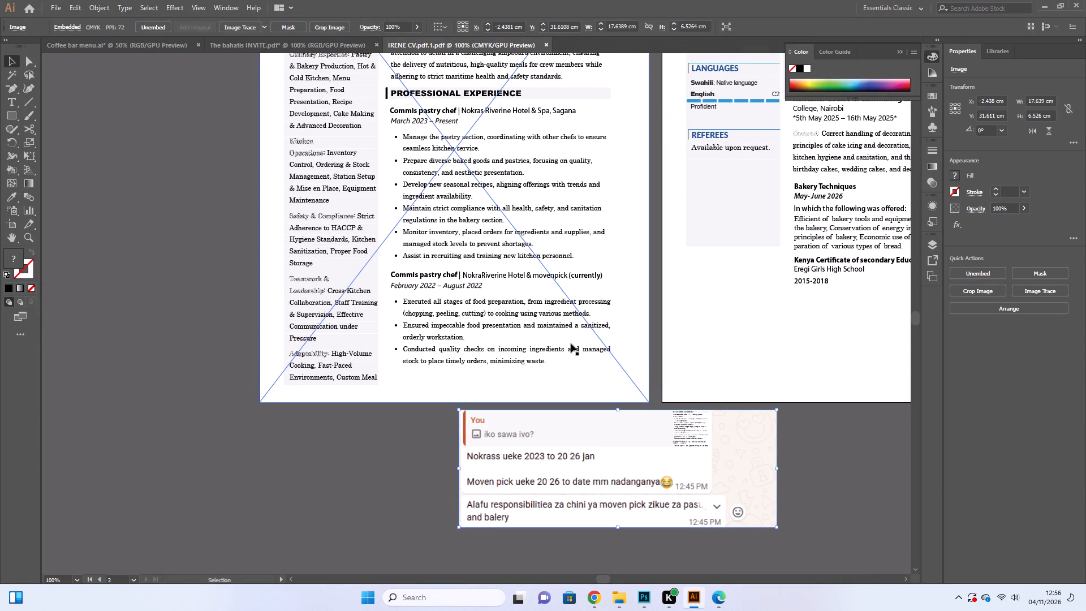
pyautogui.scroll(2, 571, 343)
pyautogui.scroll(7, 691, 373)
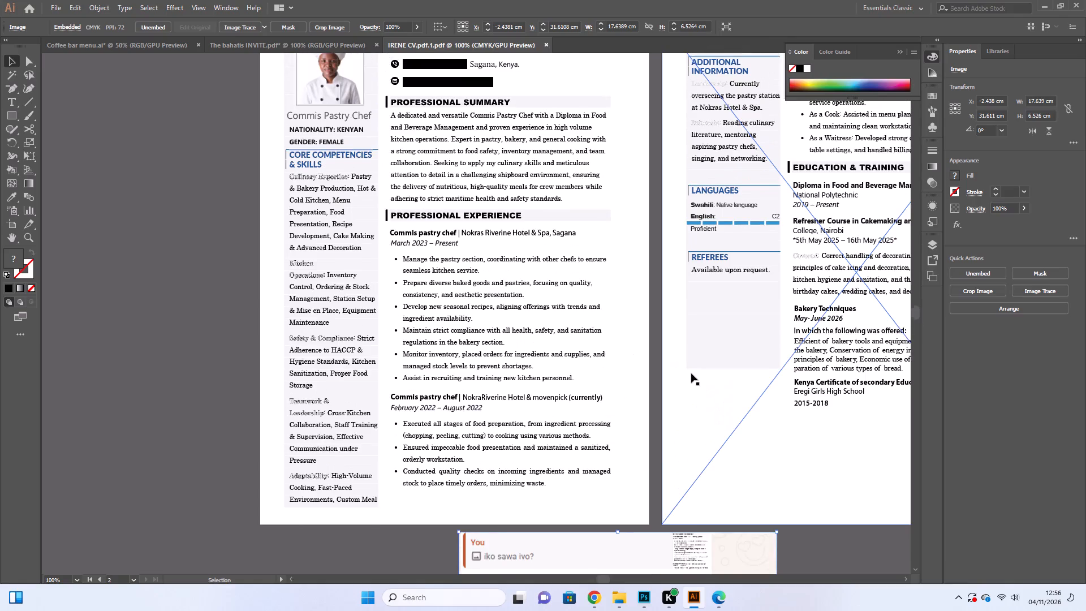
pyautogui.scroll(1, 691, 373)
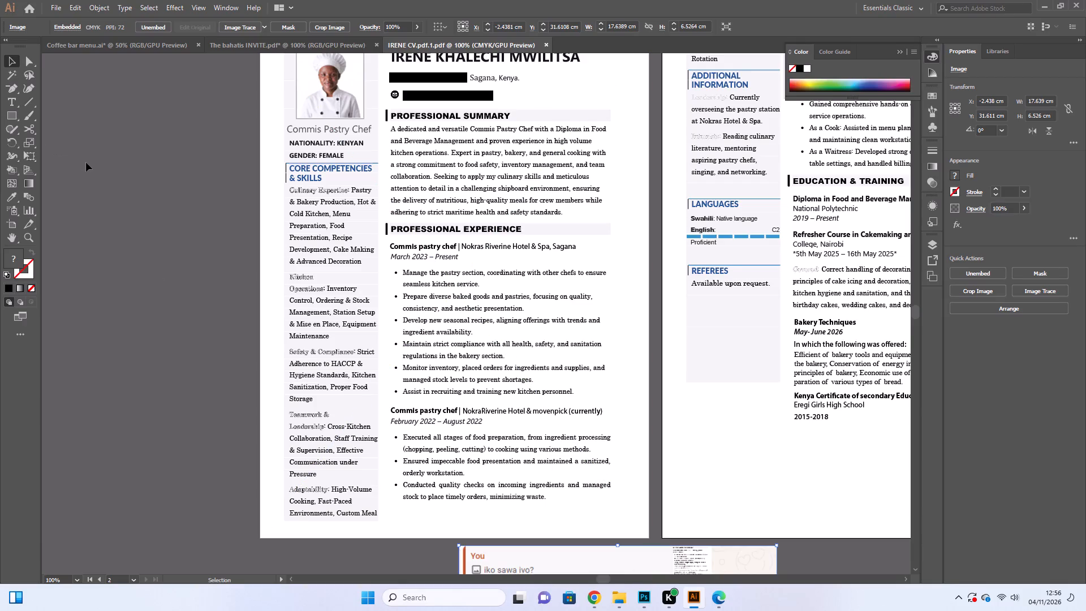
pyautogui.click(10, 100)
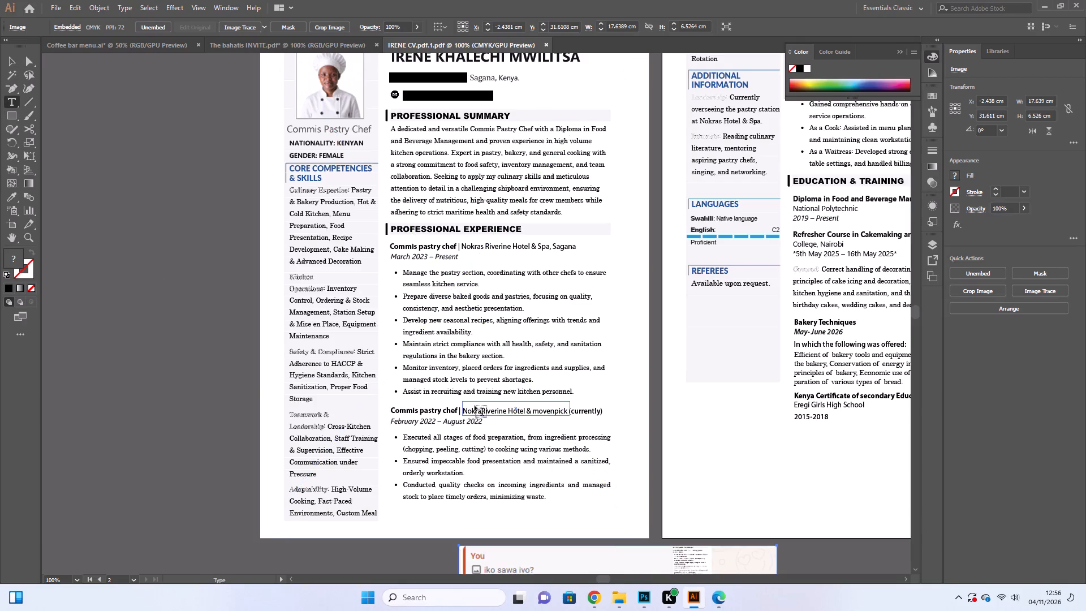
pyautogui.click(481, 410)
pyautogui.press('space')
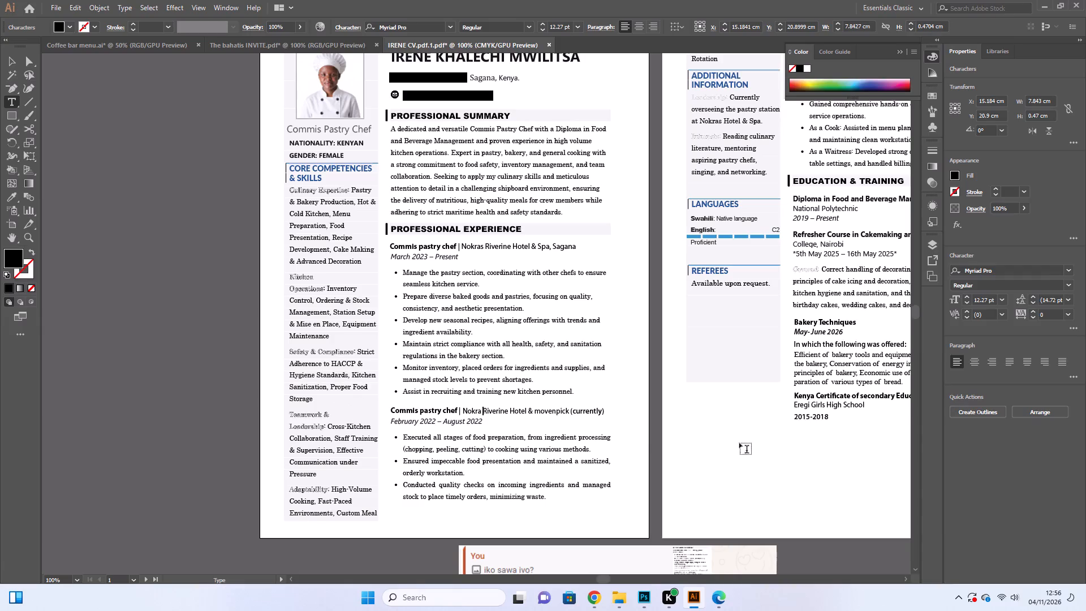
pyautogui.click(5, 61)
# Move the client's chat screenshot so it sits directly beneath the first CV page.
pyautogui.scroll(-7, 440, 399)
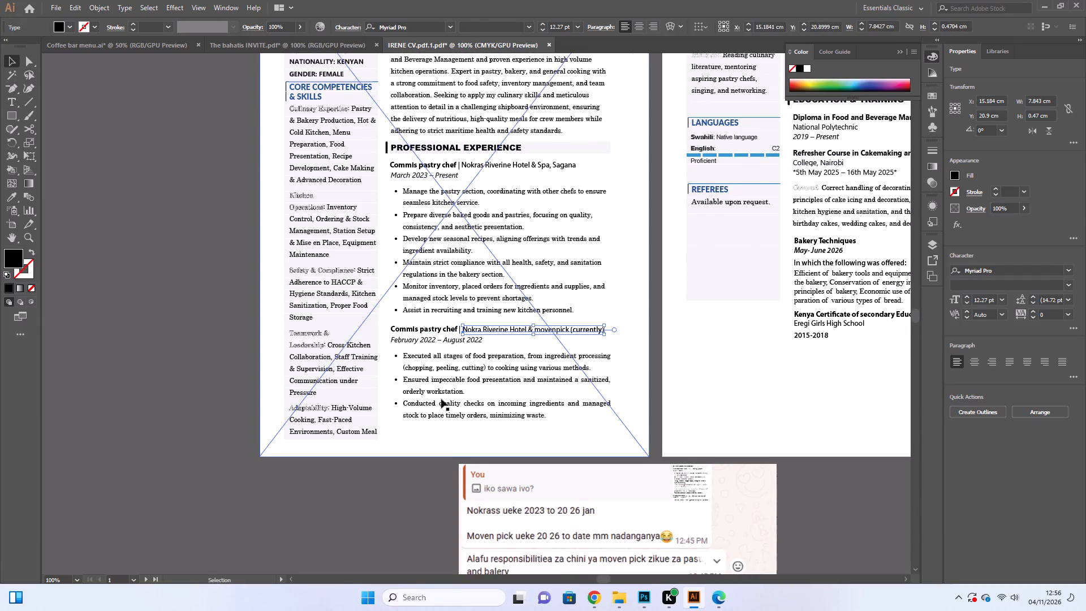
pyautogui.scroll(-6, 441, 399)
pyautogui.moveTo(574, 430); pyautogui.dragTo(435, 433)
pyautogui.click(681, 470)
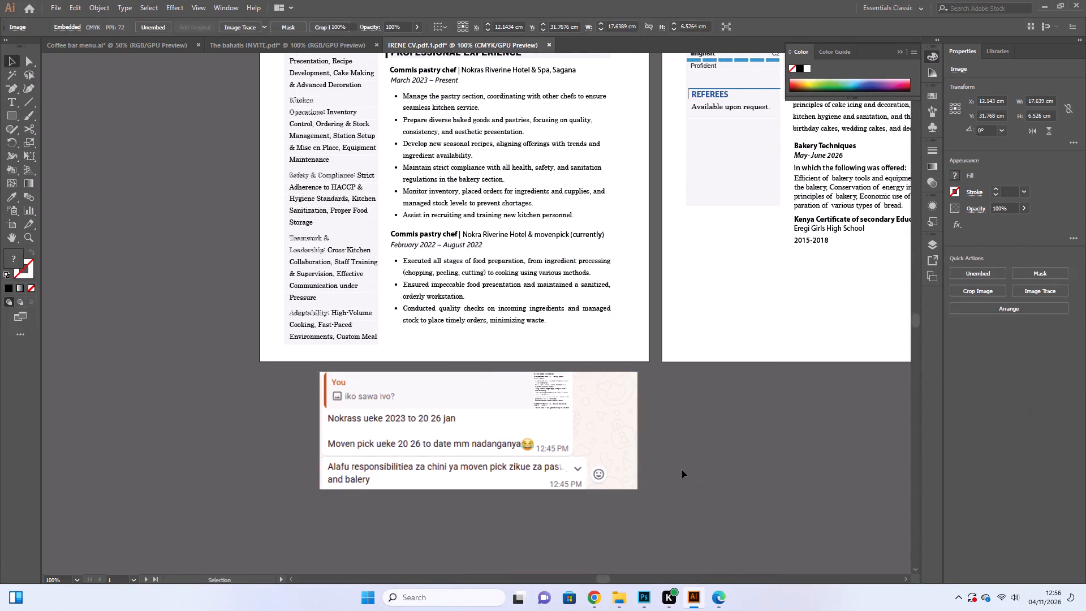
# Examine the first CV page's job headings, dates and duties against the client's chat message.
pyautogui.scroll(3, 681, 466)
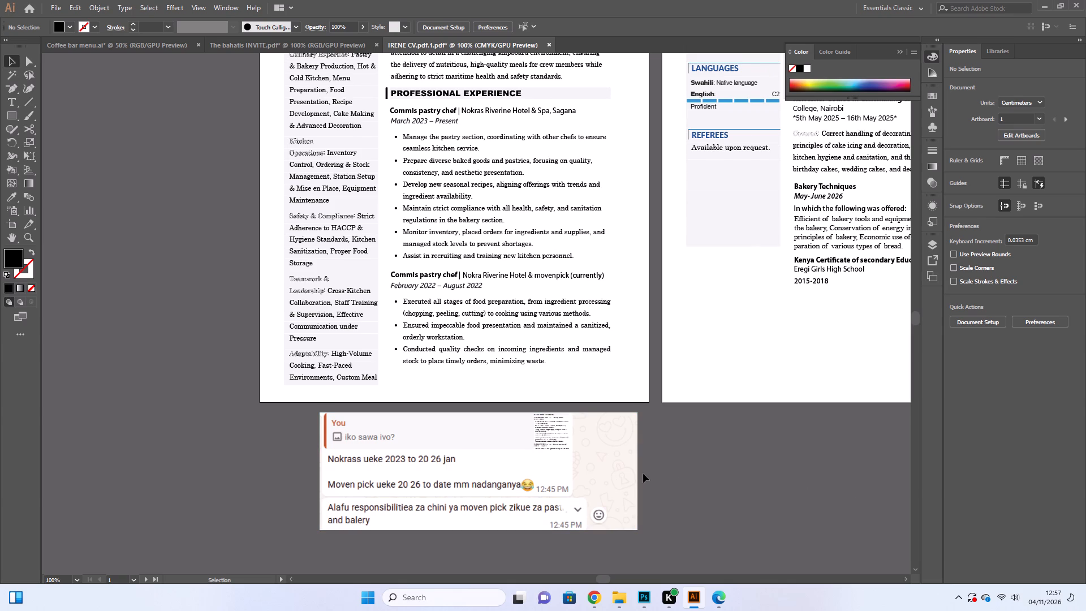
pyautogui.scroll(1, 643, 474)
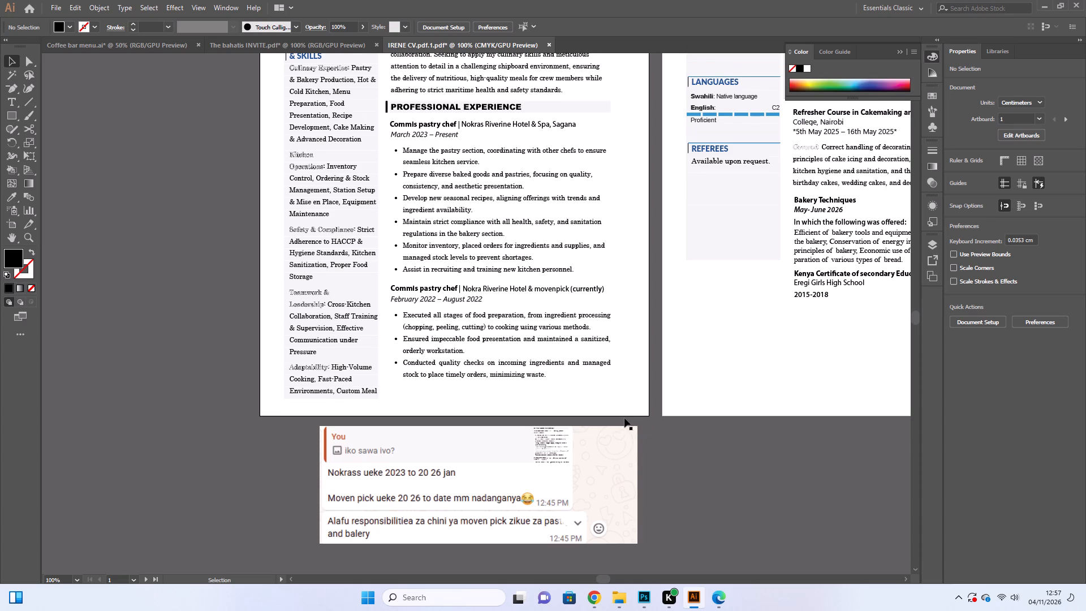
pyautogui.scroll(14, 624, 418)
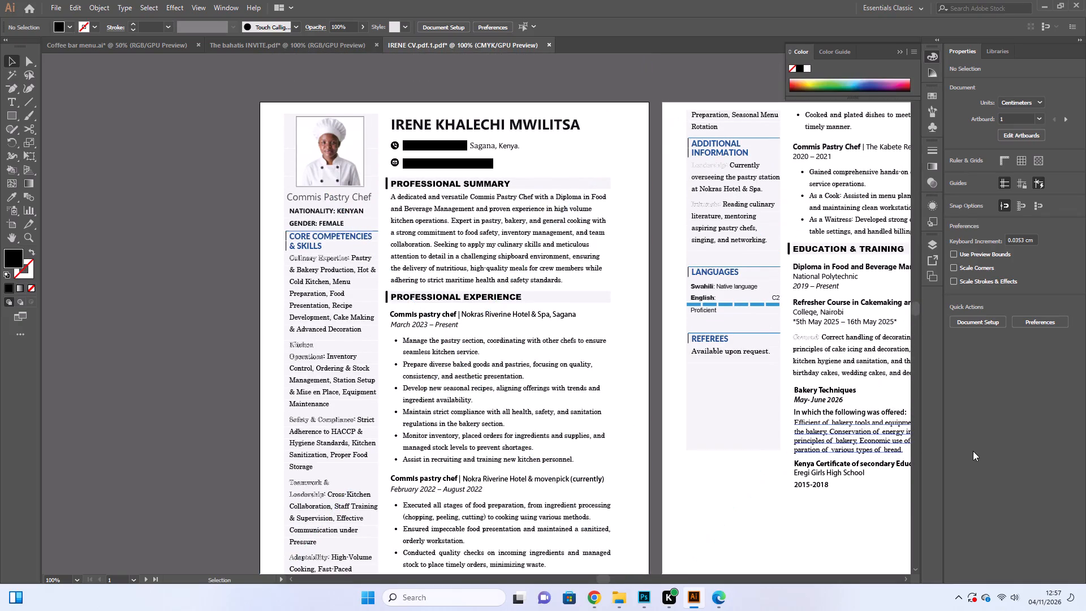
pyautogui.scroll(-10, 850, 443)
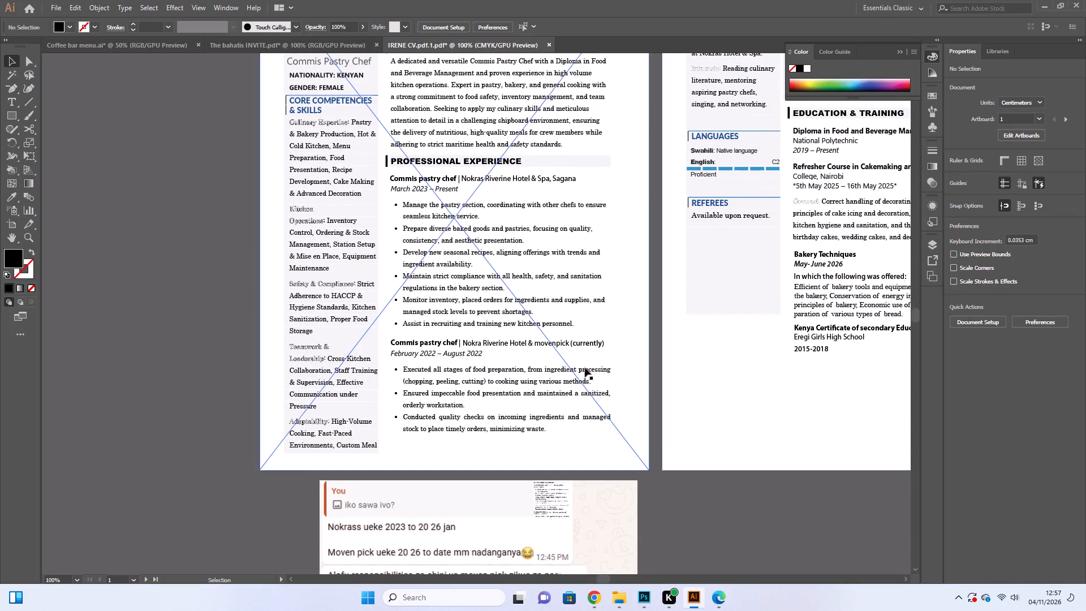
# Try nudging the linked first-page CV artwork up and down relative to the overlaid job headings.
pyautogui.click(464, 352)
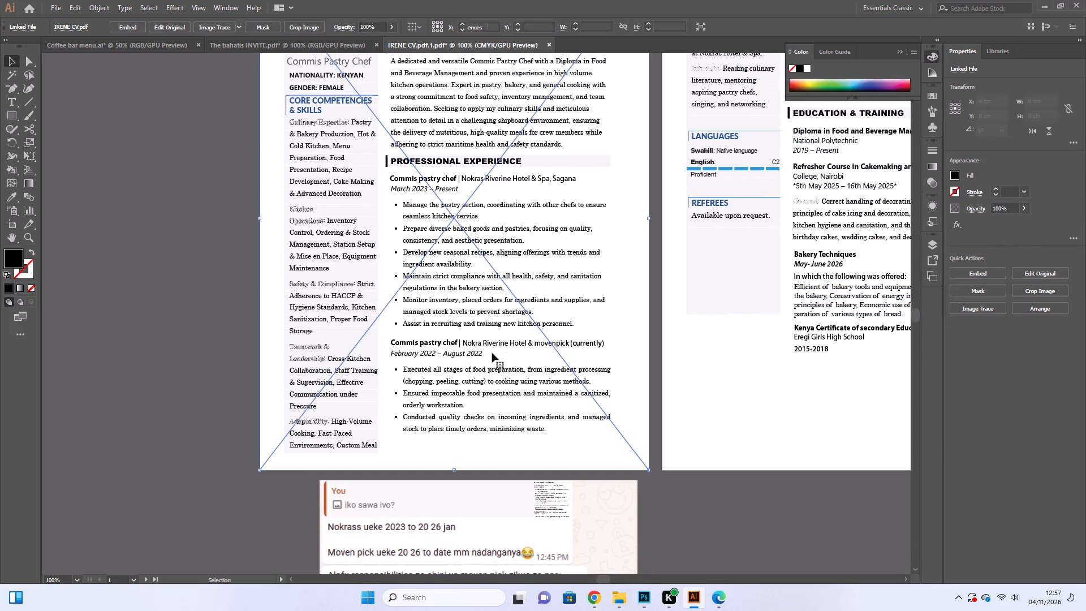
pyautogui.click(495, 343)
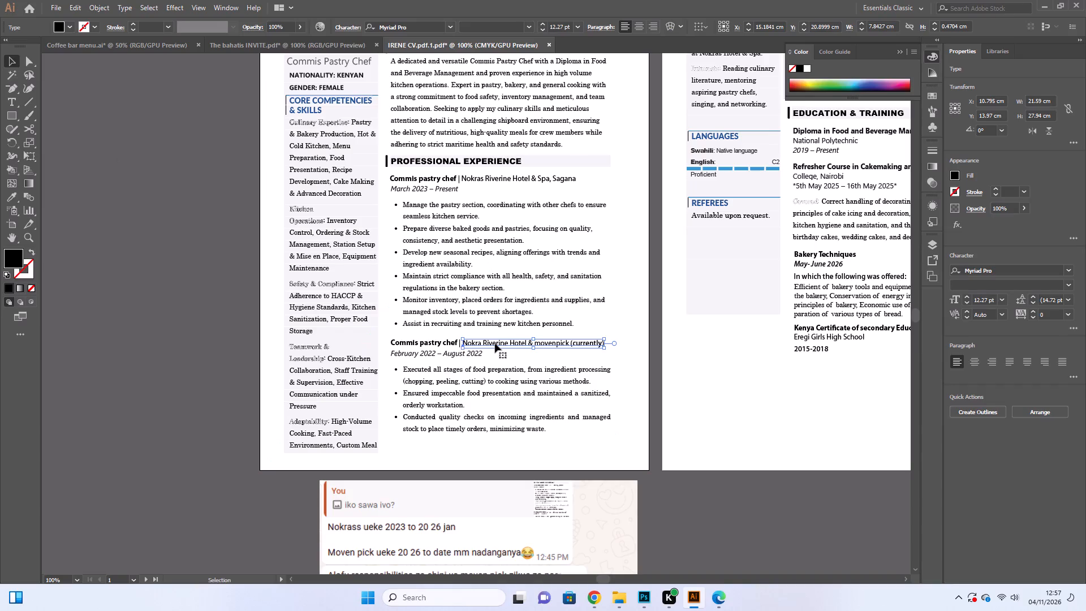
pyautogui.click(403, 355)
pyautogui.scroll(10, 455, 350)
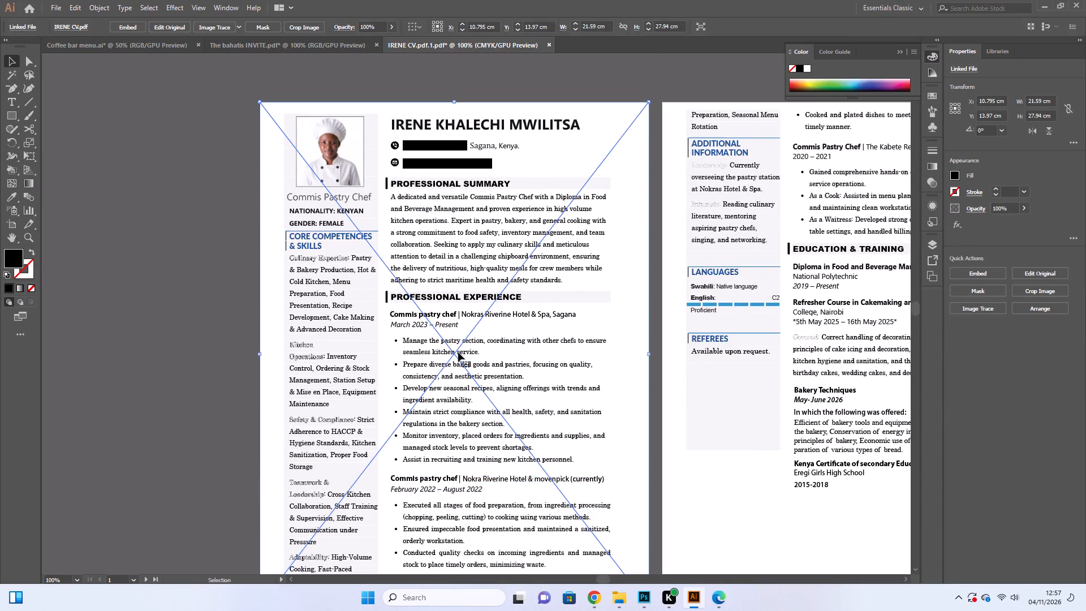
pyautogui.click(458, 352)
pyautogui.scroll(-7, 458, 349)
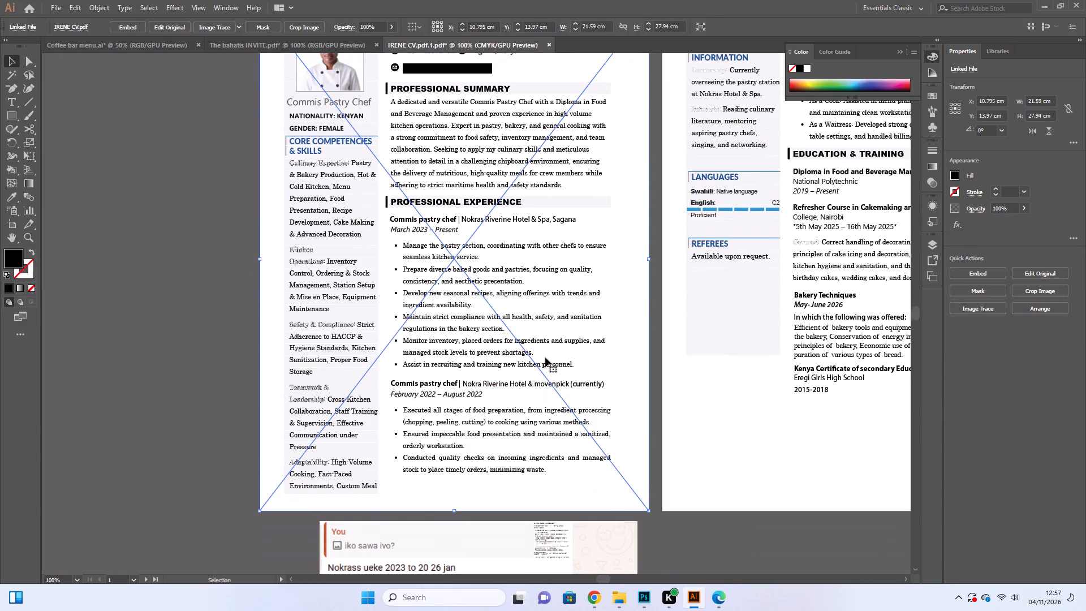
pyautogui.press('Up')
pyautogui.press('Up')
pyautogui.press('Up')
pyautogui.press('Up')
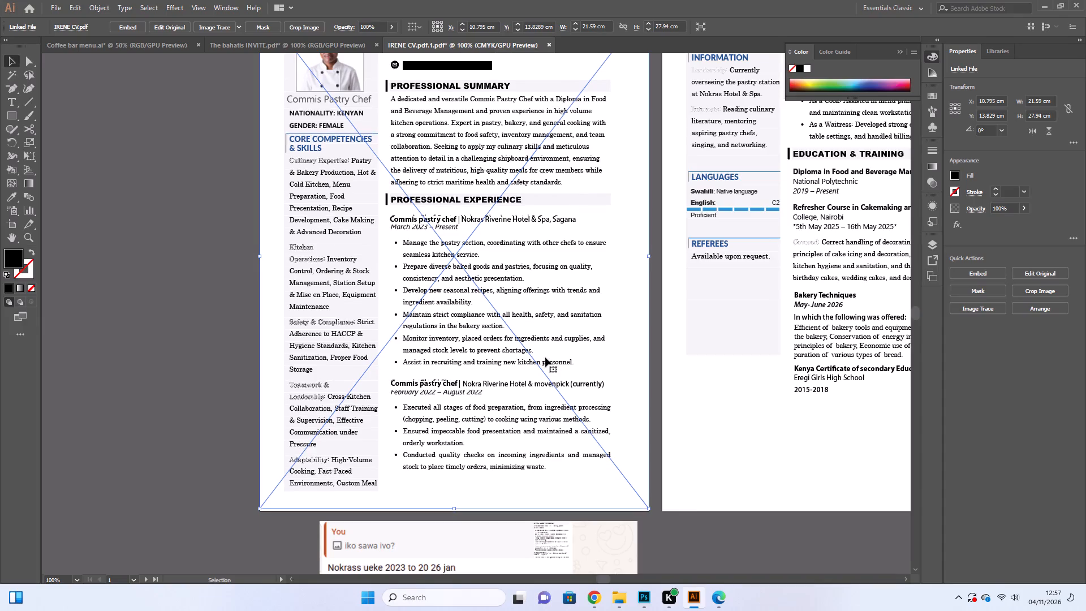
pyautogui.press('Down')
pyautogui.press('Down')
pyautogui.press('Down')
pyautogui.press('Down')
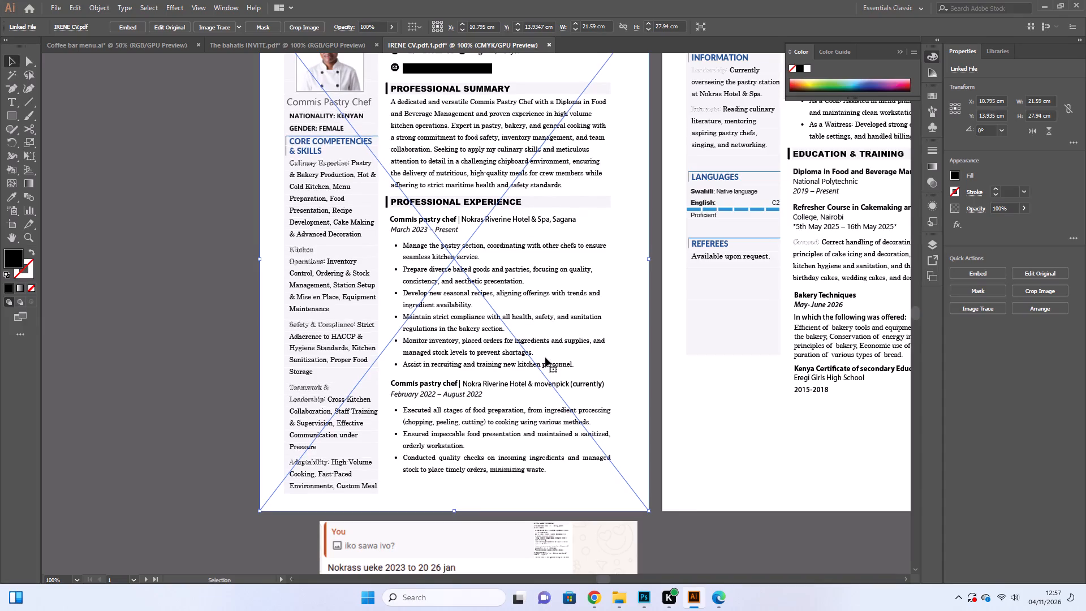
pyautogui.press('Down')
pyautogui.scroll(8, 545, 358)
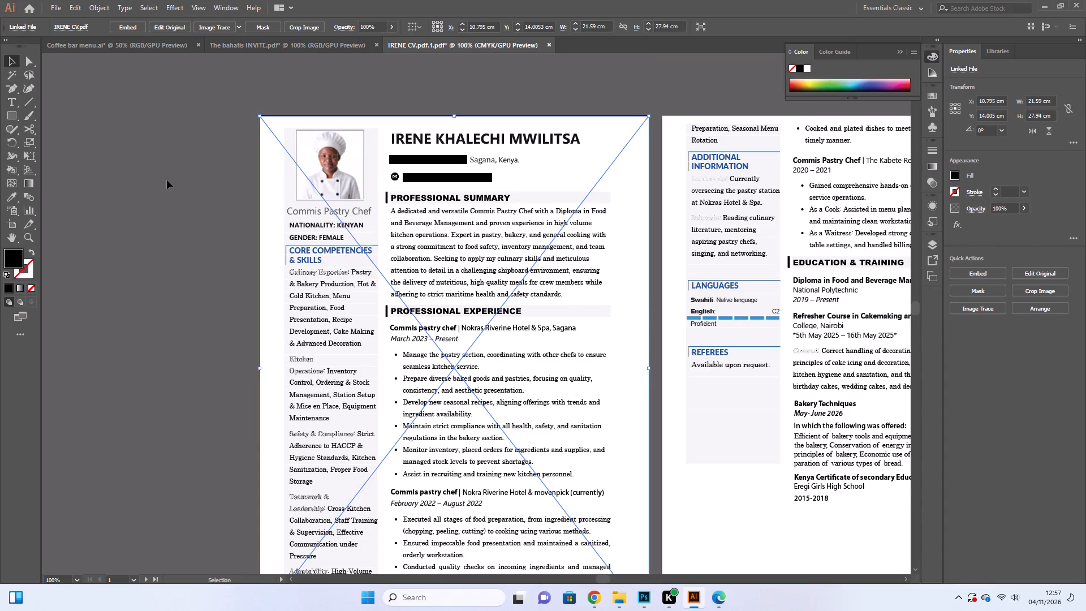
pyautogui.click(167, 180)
# Select all the first CV page's content together, including photo and job headings, and nudge it slightly upward on the artboard.
pyautogui.moveTo(213, 110); pyautogui.dragTo(607, 582)
pyautogui.press('Up')
pyautogui.press('Up')
pyautogui.press('Up')
pyautogui.press('Up')
pyautogui.press('Up')
pyautogui.press('Up')
pyautogui.press('Up')
pyautogui.press('Up')
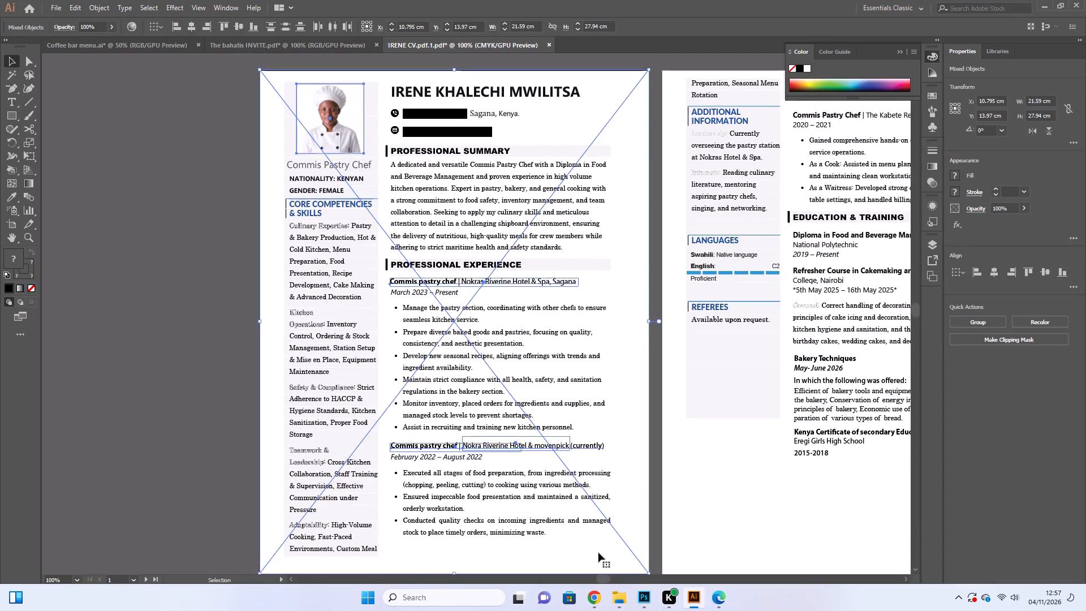
pyautogui.press('Up')
pyautogui.press('Up')
pyautogui.press('Up')
pyautogui.press('Up')
pyautogui.press('Up')
pyautogui.press('Up')
pyautogui.press('Up')
pyautogui.press('Up')
pyautogui.press('Up')
pyautogui.press('Up')
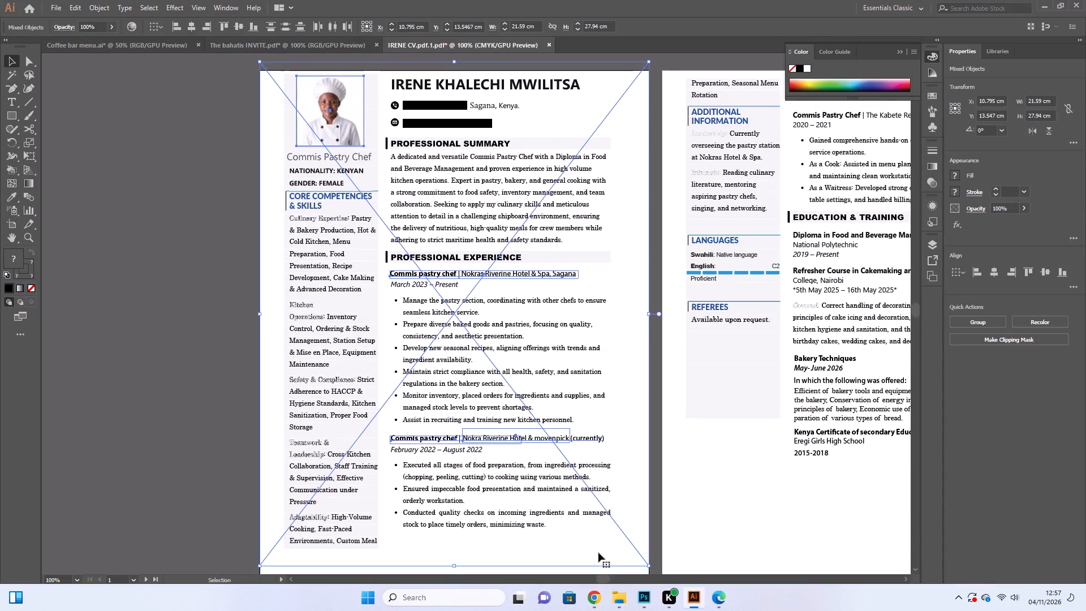
pyautogui.scroll(5, 598, 553)
pyautogui.press('Down')
pyautogui.press('Down')
pyautogui.press('Down')
pyautogui.press('Down')
pyautogui.press('Down')
pyautogui.press('Down')
pyautogui.press('Down')
pyautogui.press('Down')
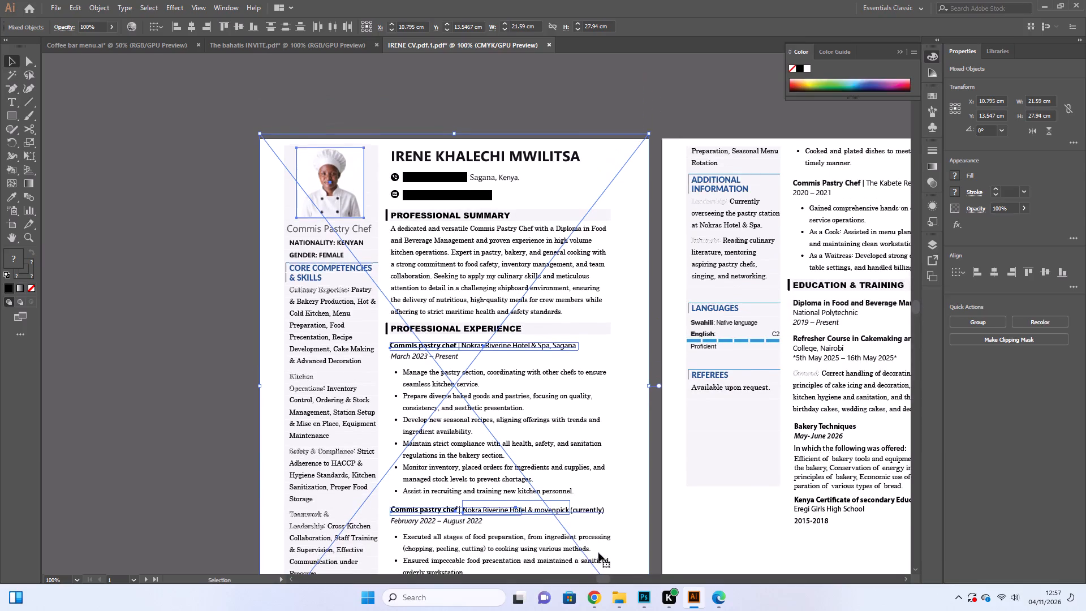
pyautogui.click(124, 304)
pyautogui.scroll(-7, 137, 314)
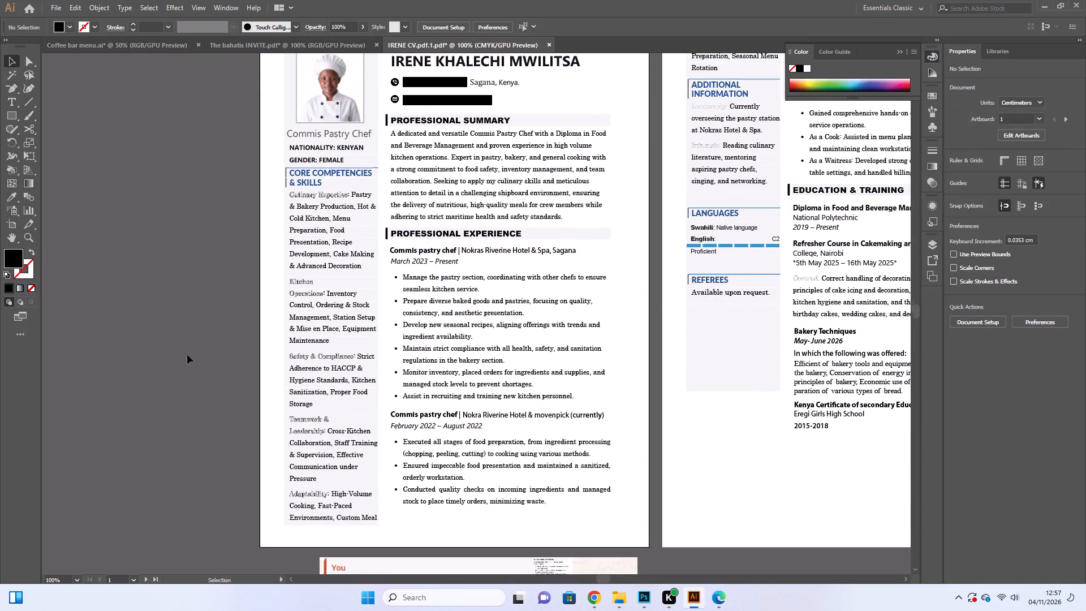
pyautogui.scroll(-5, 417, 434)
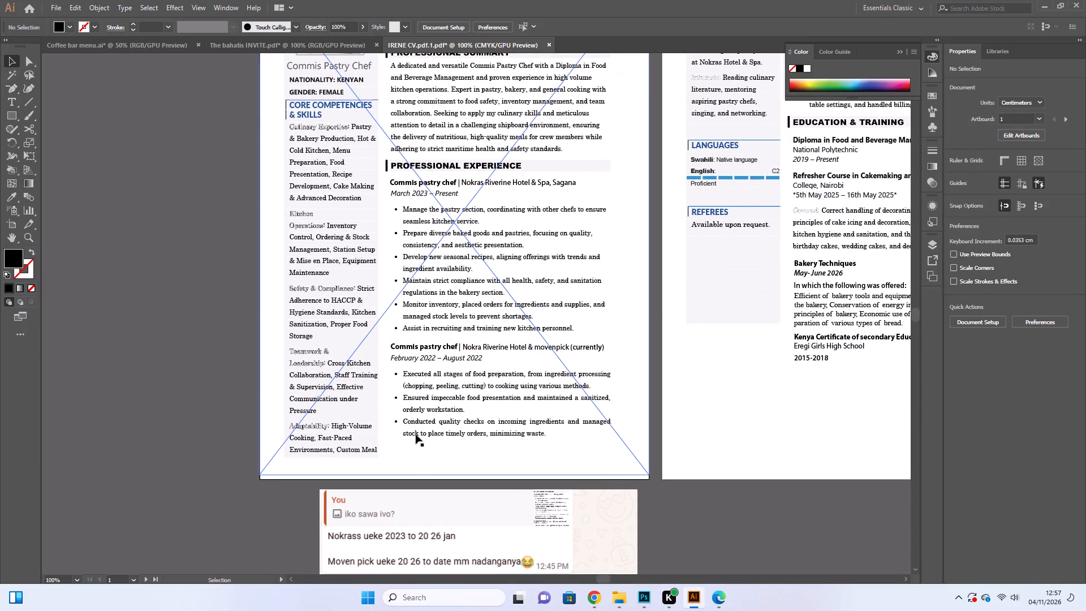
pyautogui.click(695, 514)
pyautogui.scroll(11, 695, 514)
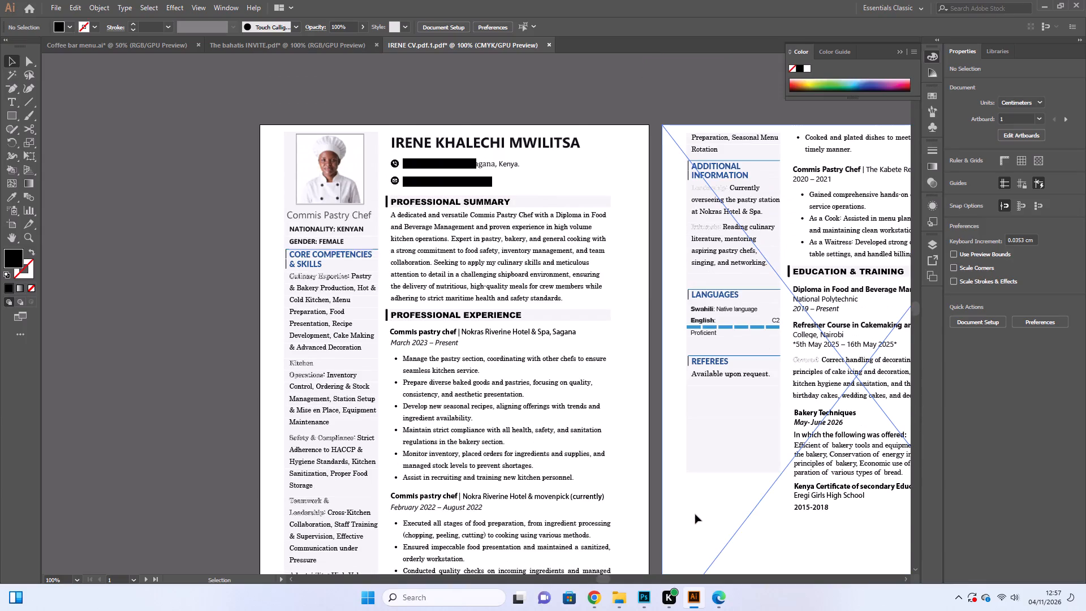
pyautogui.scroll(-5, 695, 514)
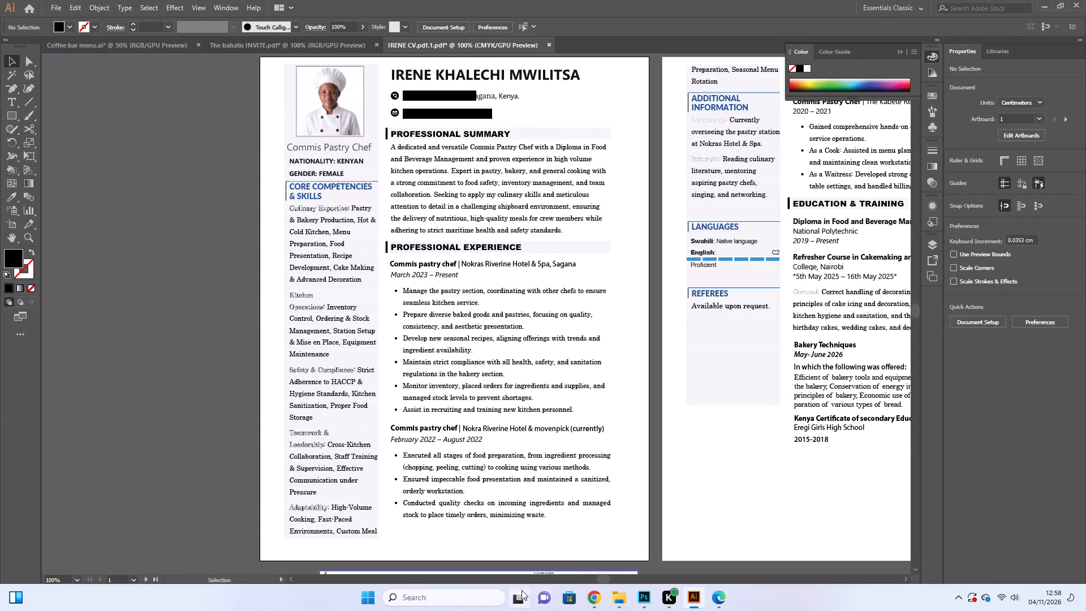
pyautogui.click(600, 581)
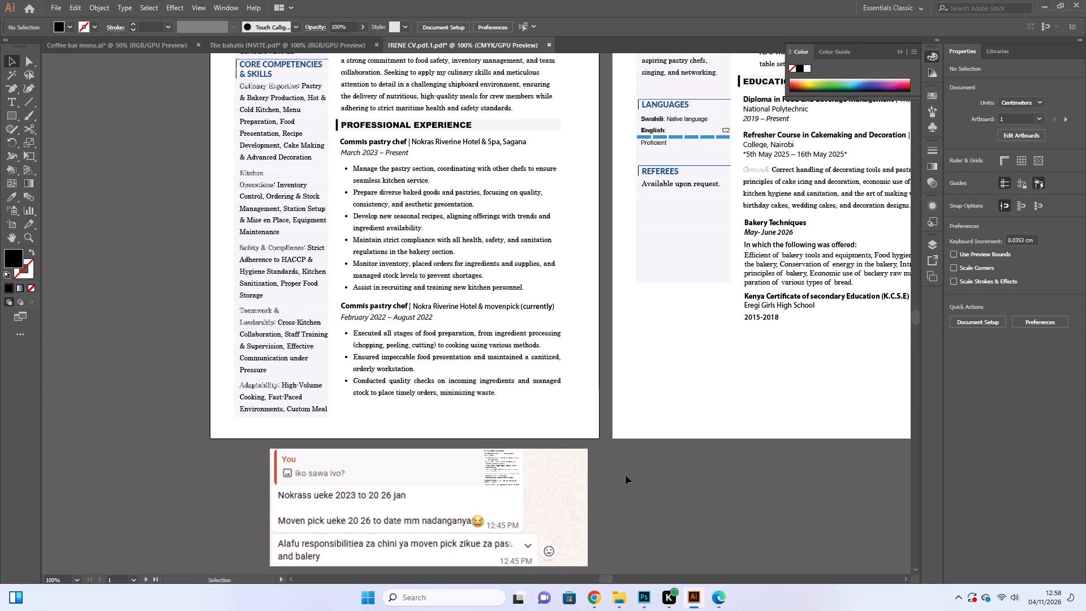